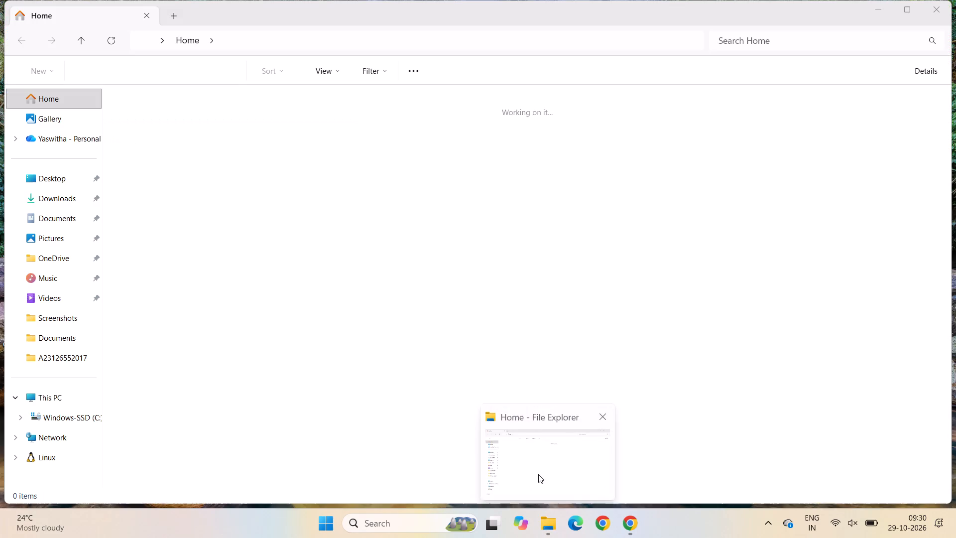
Open the recent Word document "INTERNSHIP REPORT shanthi" from the Downloads folder.
{"action": "left_click", "coordinate": [538, 473]}
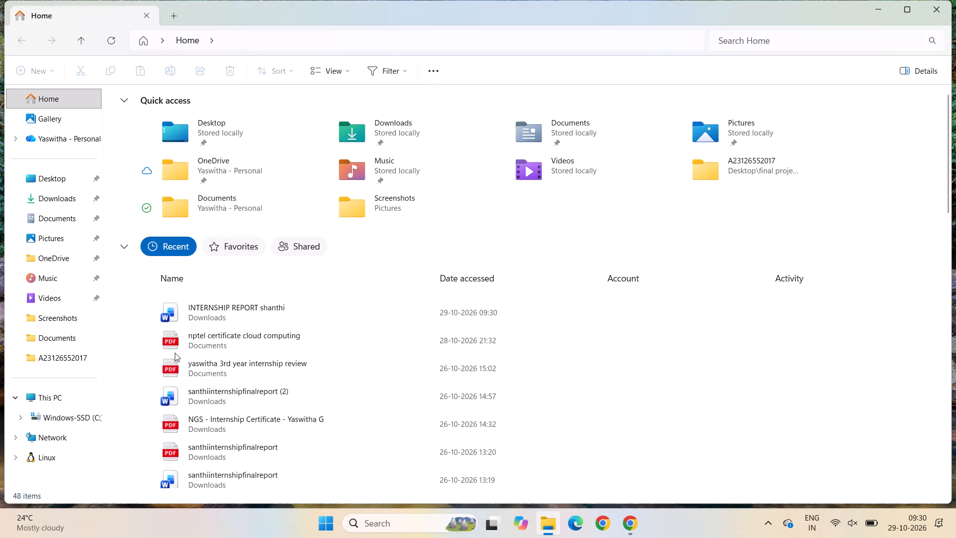
{"action": "double_click", "coordinate": [215, 323]}
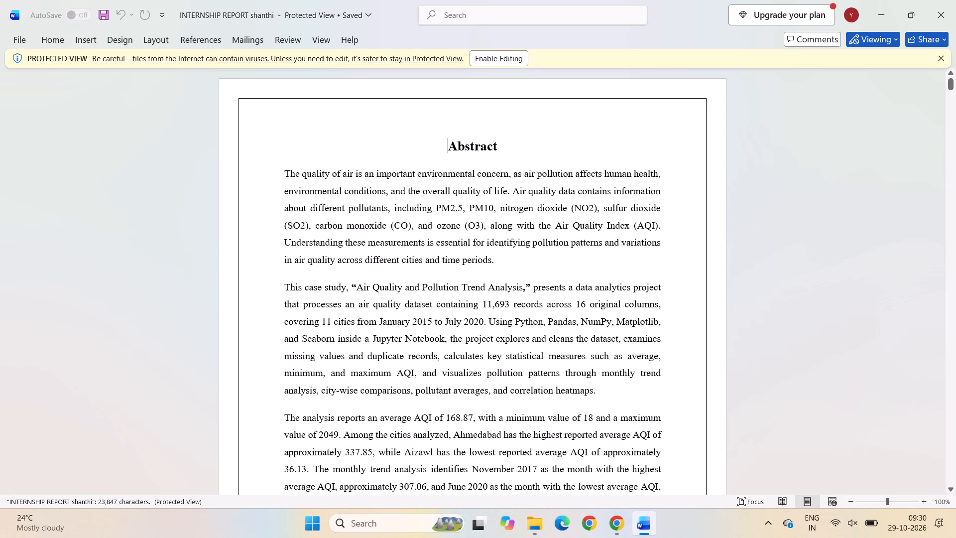
Skim the report's opening sections from the Abstract to the Proposed System / Approach and return to the Abstract.
{"action": "scroll", "coordinate": [286, 315], "scroll_direction": "down", "scroll_amount": 6}
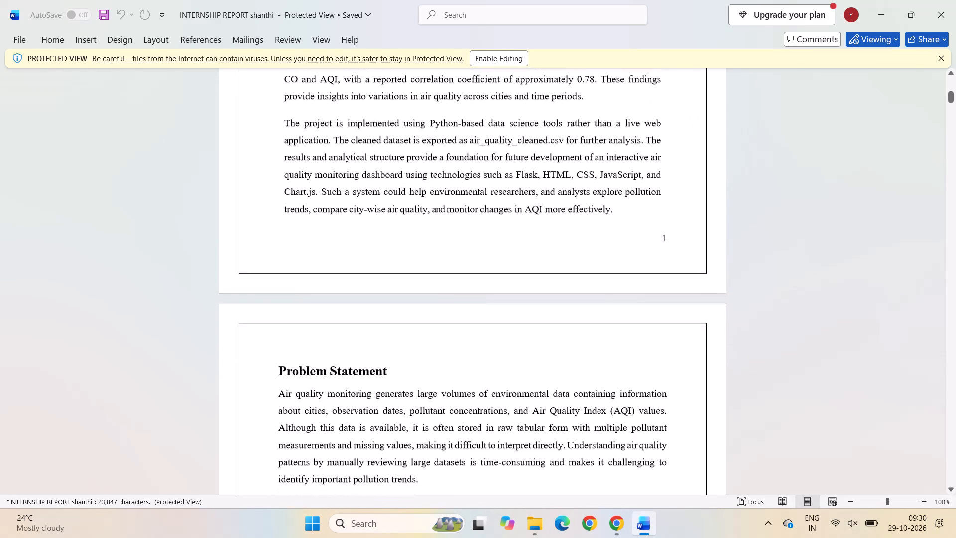
{"action": "scroll", "coordinate": [286, 315], "scroll_direction": "down", "scroll_amount": 5}
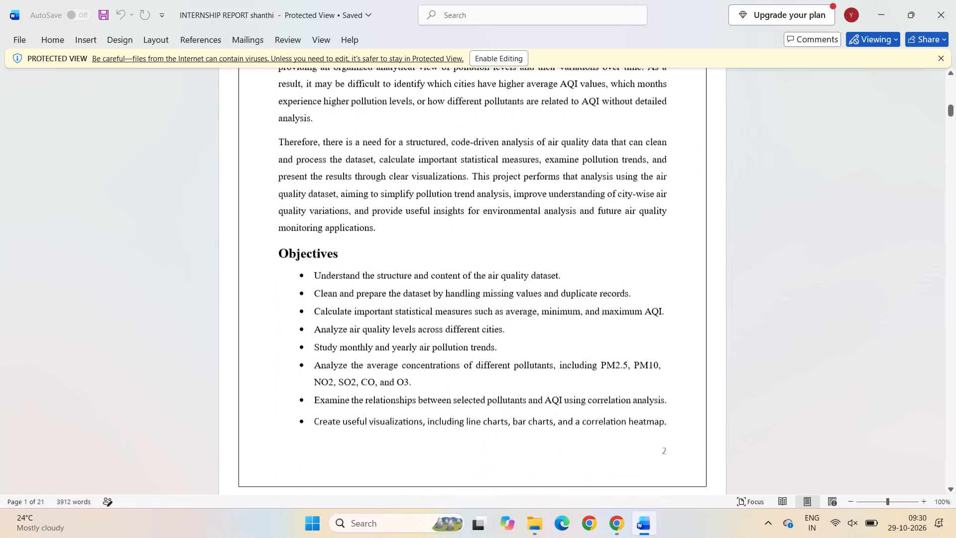
{"action": "scroll", "coordinate": [286, 315], "scroll_direction": "down", "scroll_amount": 7}
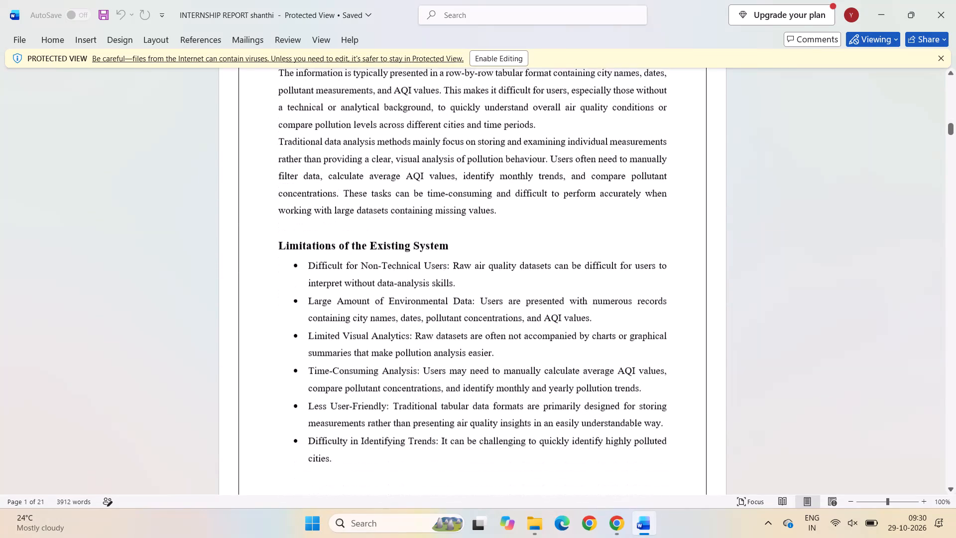
{"action": "scroll", "coordinate": [286, 315], "scroll_direction": "down", "scroll_amount": 4}
{"action": "scroll", "coordinate": [286, 315], "scroll_direction": "up", "scroll_amount": 2}
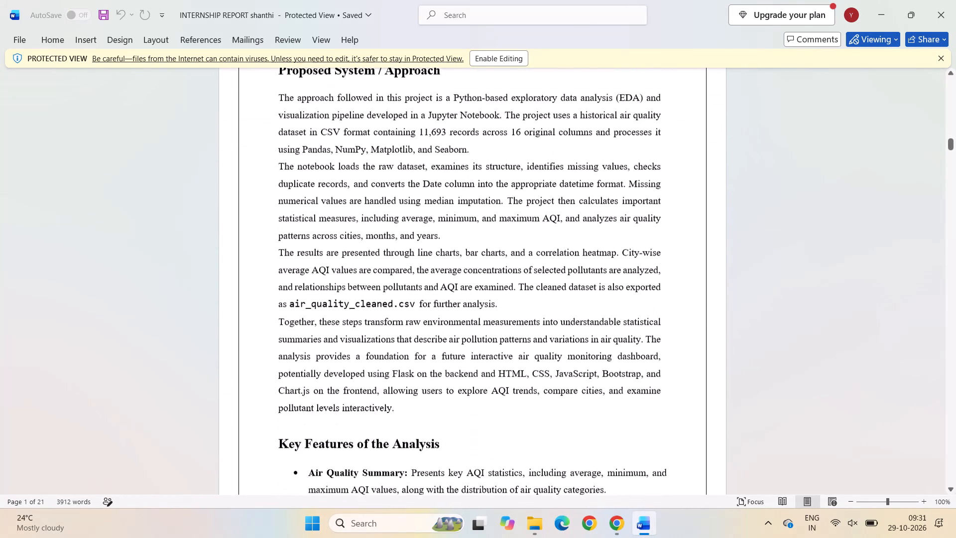
{"action": "scroll", "coordinate": [286, 315], "scroll_direction": "up", "scroll_amount": 7}
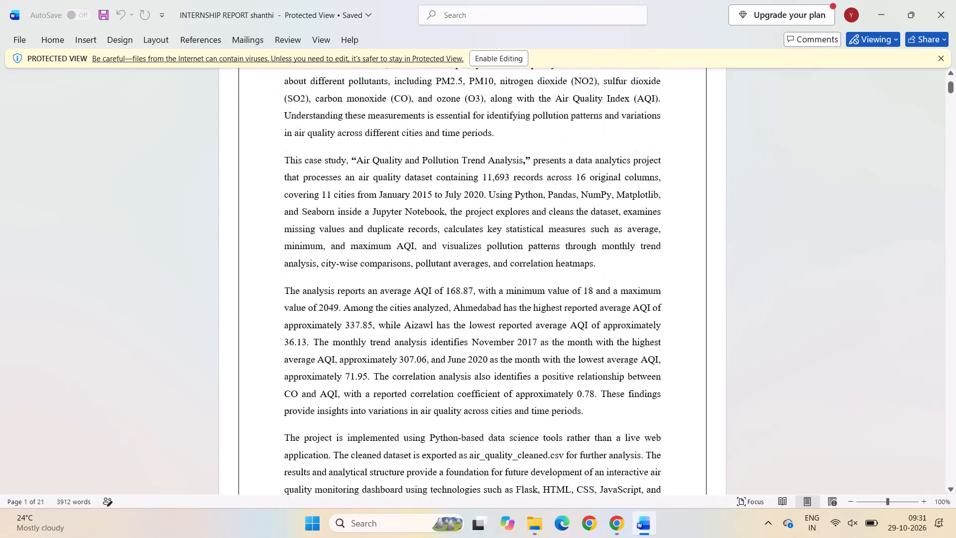
{"action": "scroll", "coordinate": [286, 315], "scroll_direction": "up", "scroll_amount": 1}
{"action": "scroll", "coordinate": [286, 315], "scroll_direction": "down", "scroll_amount": 2}
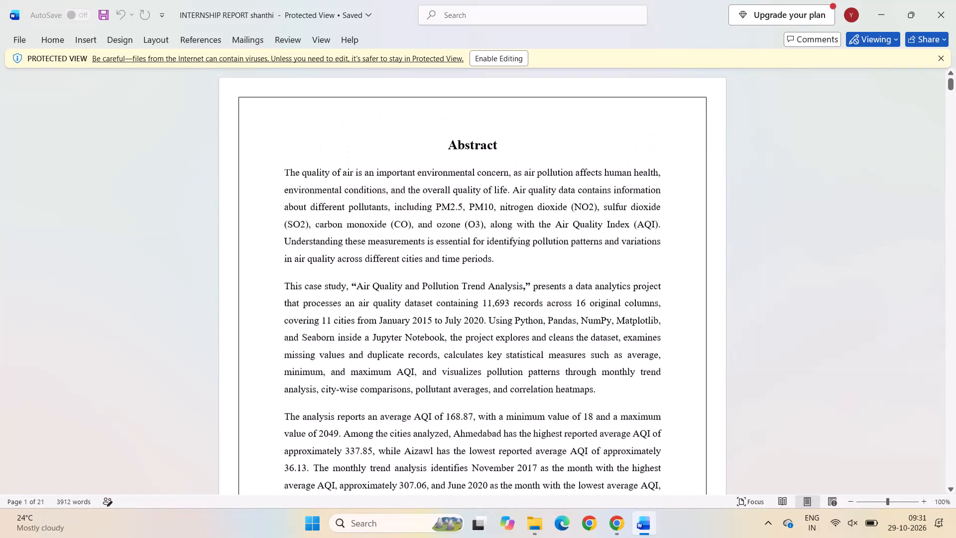
{"action": "scroll", "coordinate": [286, 315], "scroll_direction": "down", "scroll_amount": 1}
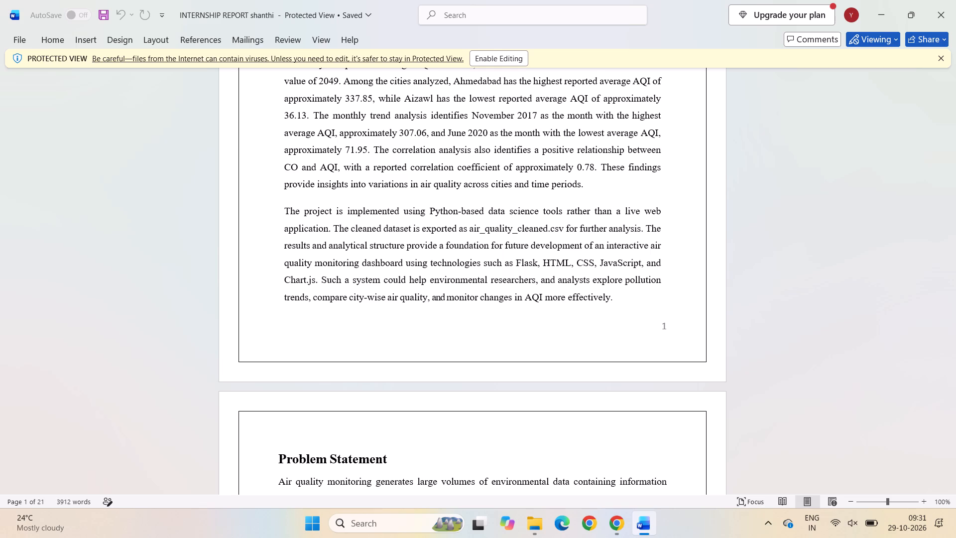
{"action": "scroll", "coordinate": [286, 315], "scroll_direction": "up", "scroll_amount": 6}
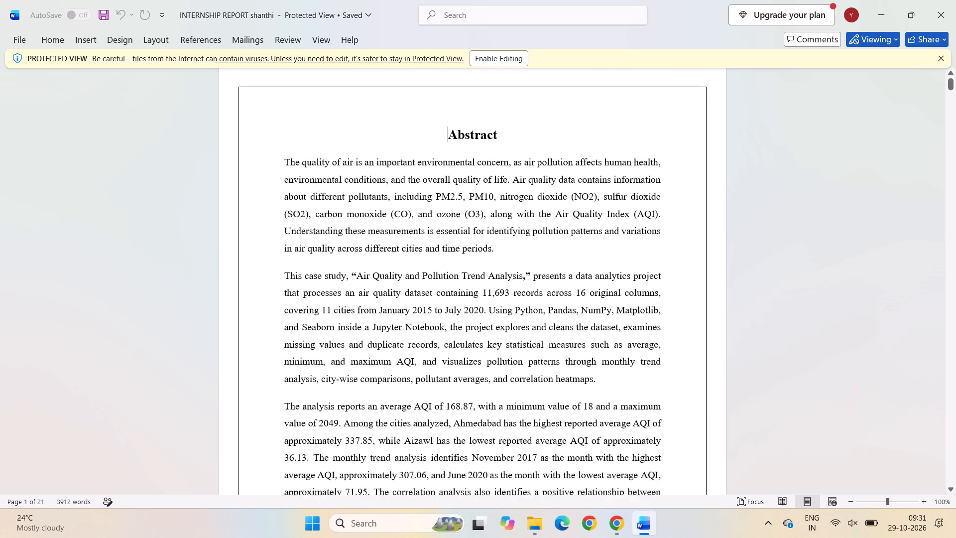
{"action": "scroll", "coordinate": [286, 315], "scroll_direction": "up", "scroll_amount": 1}
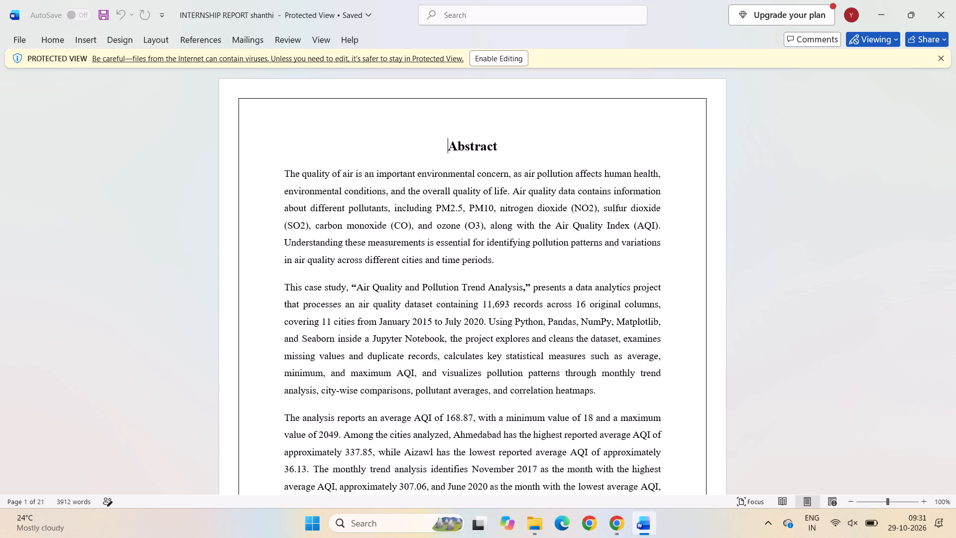
Review the report from the Abstract through to the Important Code Snippets section, checking the layout of code and output images.
{"action": "scroll", "coordinate": [286, 315], "scroll_direction": "down", "scroll_amount": 4}
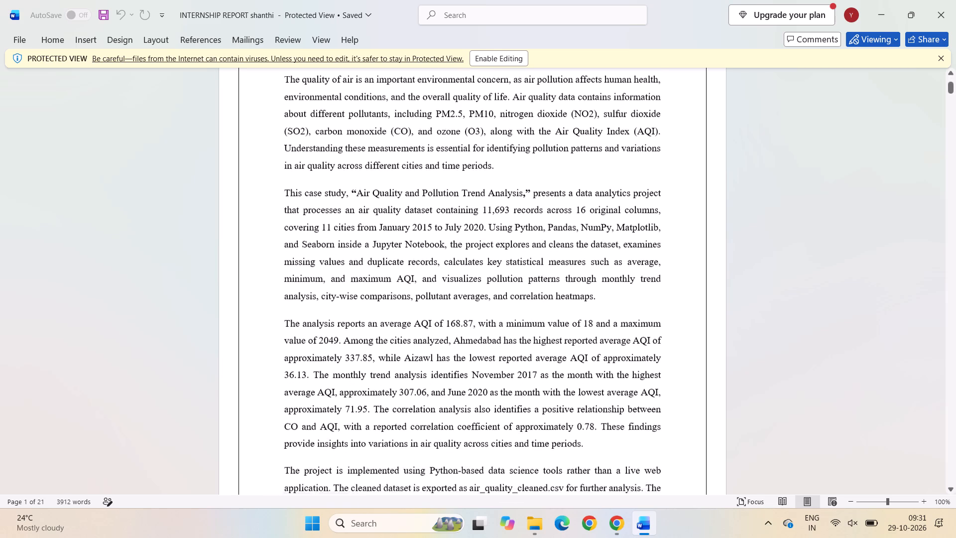
{"action": "scroll", "coordinate": [286, 315], "scroll_direction": "down", "scroll_amount": 9}
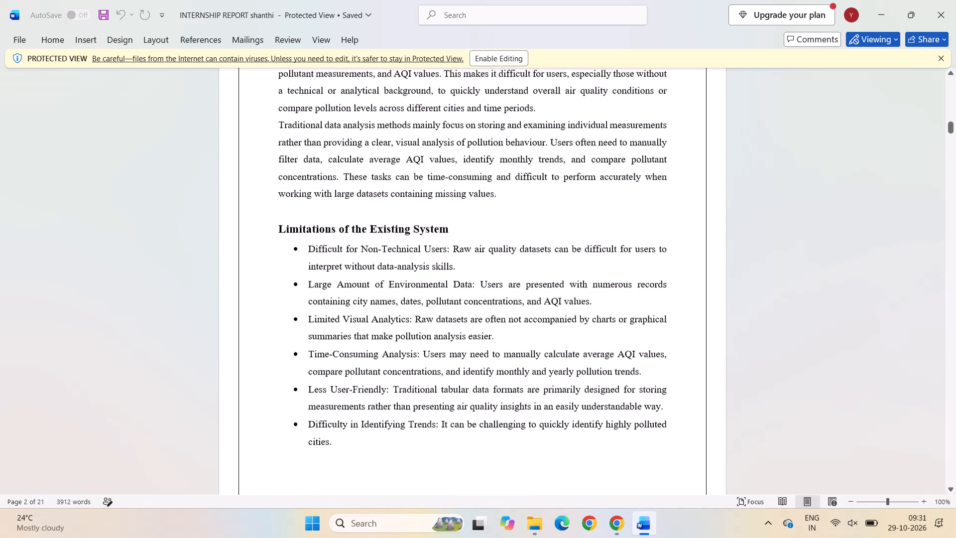
{"action": "scroll", "coordinate": [286, 315], "scroll_direction": "down", "scroll_amount": 13}
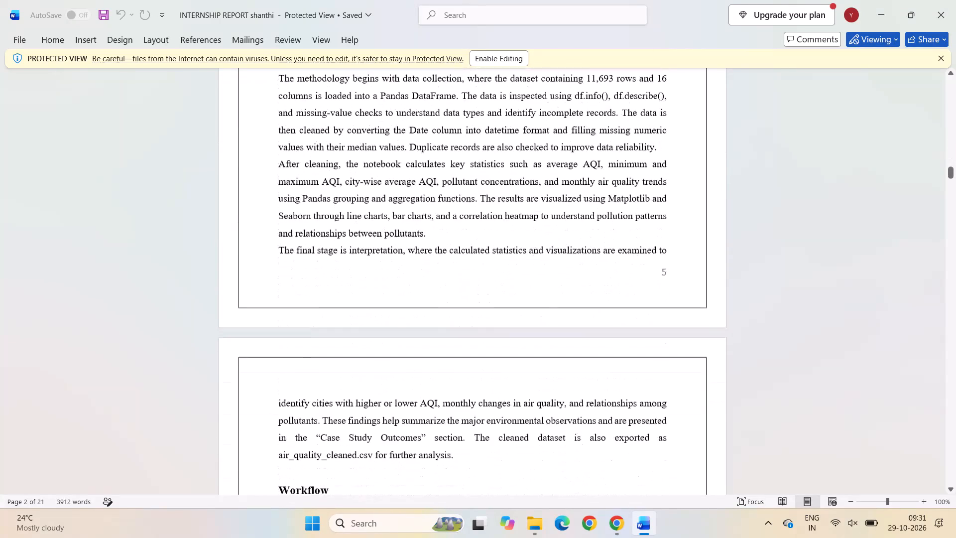
{"action": "scroll", "coordinate": [286, 315], "scroll_direction": "down", "scroll_amount": 4}
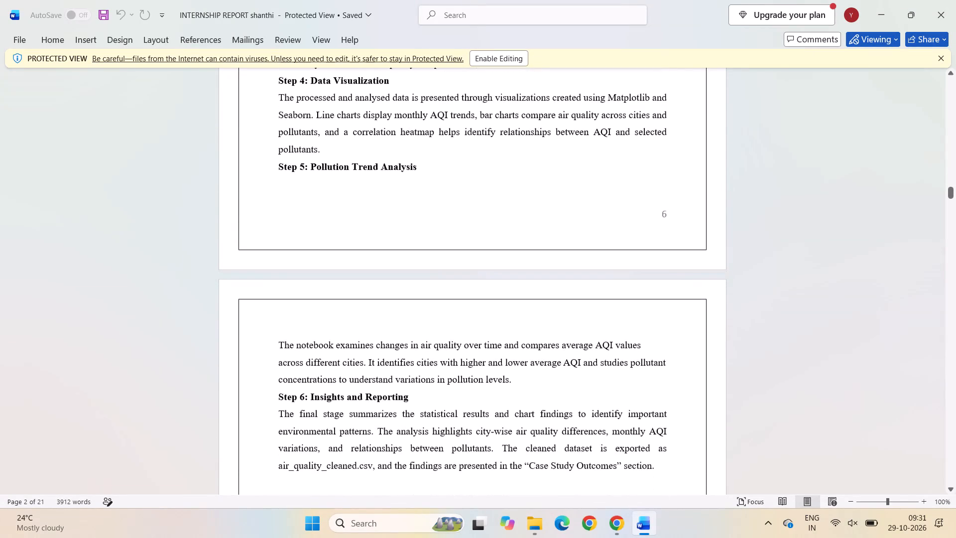
{"action": "scroll", "coordinate": [286, 315], "scroll_direction": "down", "scroll_amount": 2}
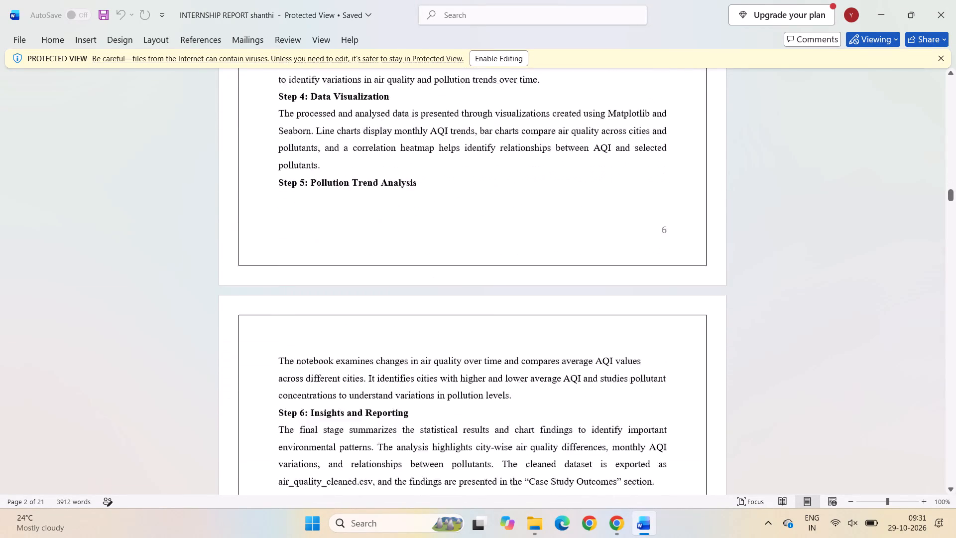
{"action": "scroll", "coordinate": [286, 315], "scroll_direction": "down", "scroll_amount": 3}
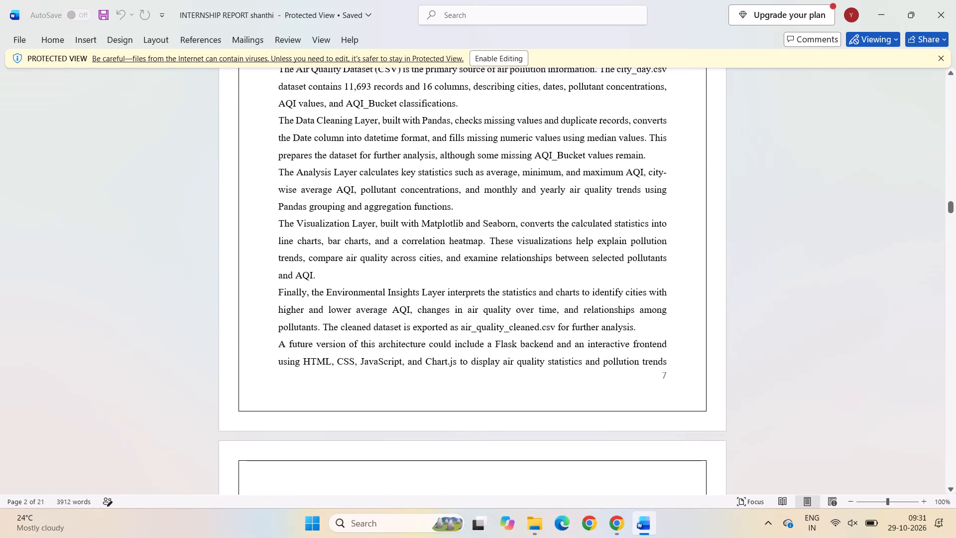
{"action": "scroll", "coordinate": [286, 315], "scroll_direction": "down", "scroll_amount": 4}
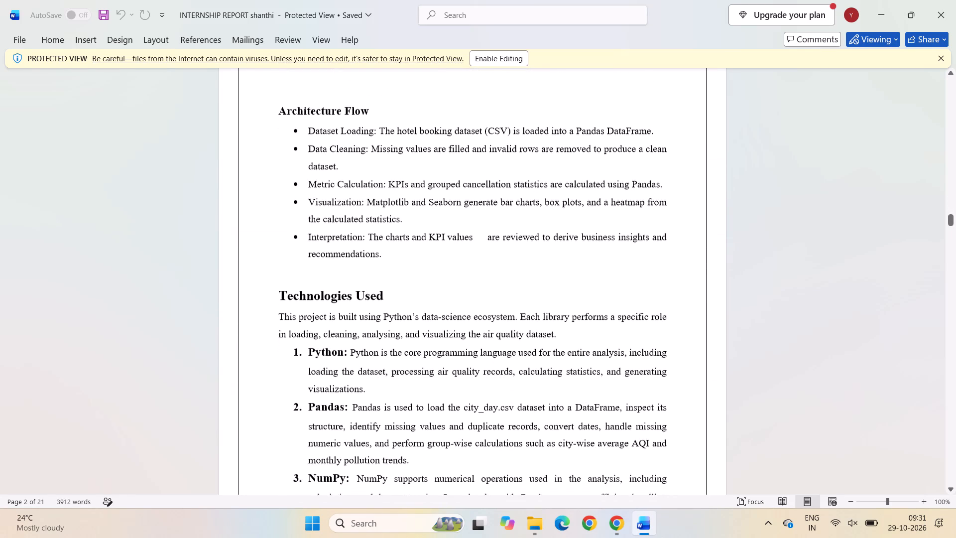
{"action": "scroll", "coordinate": [286, 315], "scroll_direction": "down", "scroll_amount": 3}
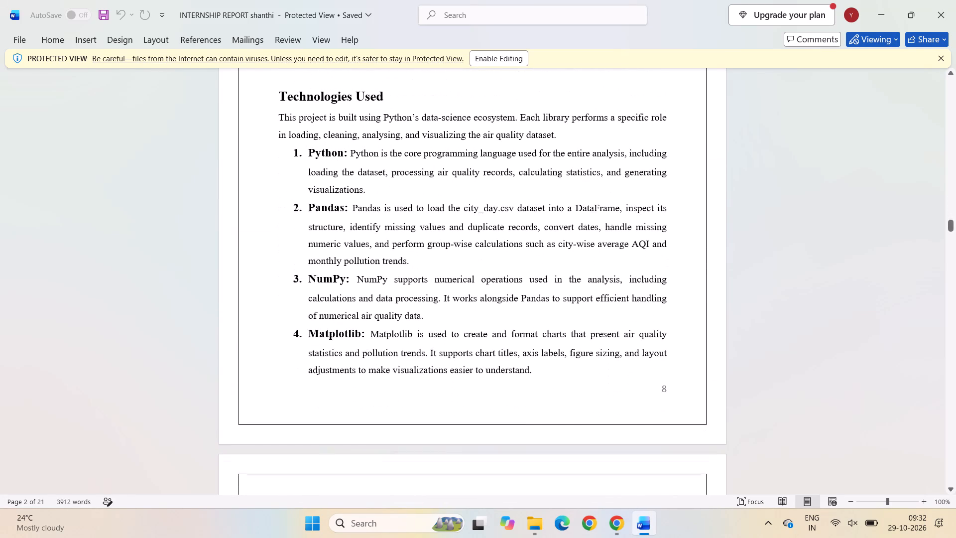
{"action": "scroll", "coordinate": [286, 315], "scroll_direction": "down", "scroll_amount": 4}
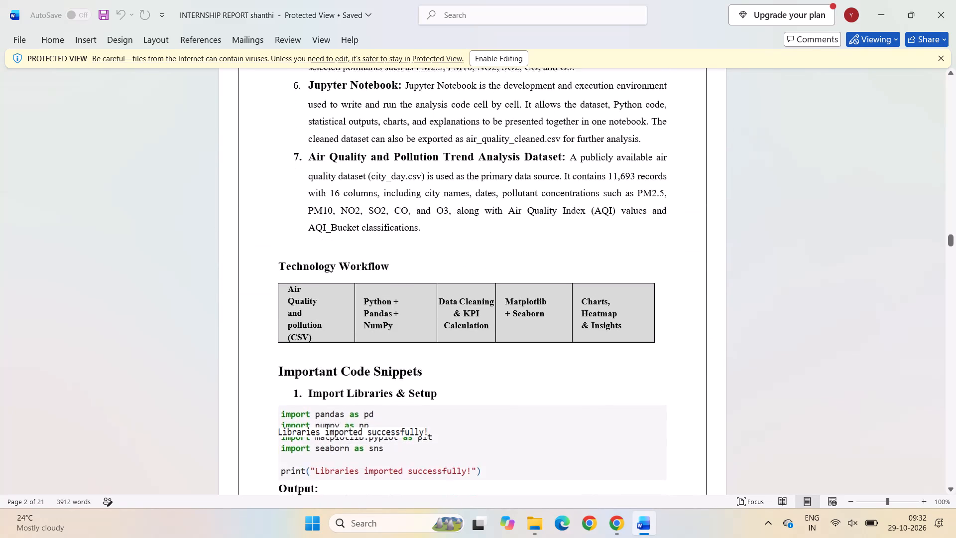
{"action": "scroll", "coordinate": [286, 315], "scroll_direction": "down", "scroll_amount": 2}
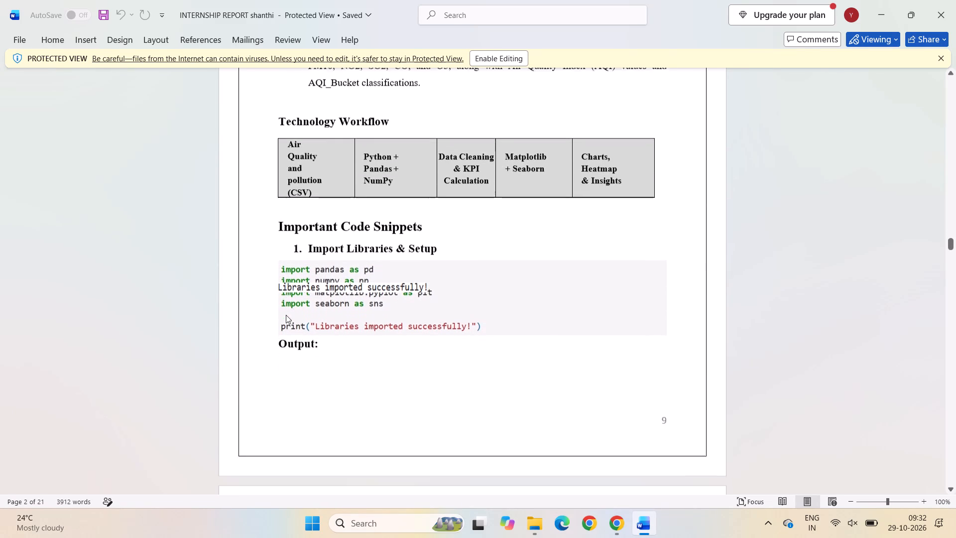
{"action": "scroll", "coordinate": [286, 315], "scroll_direction": "down", "scroll_amount": 2}
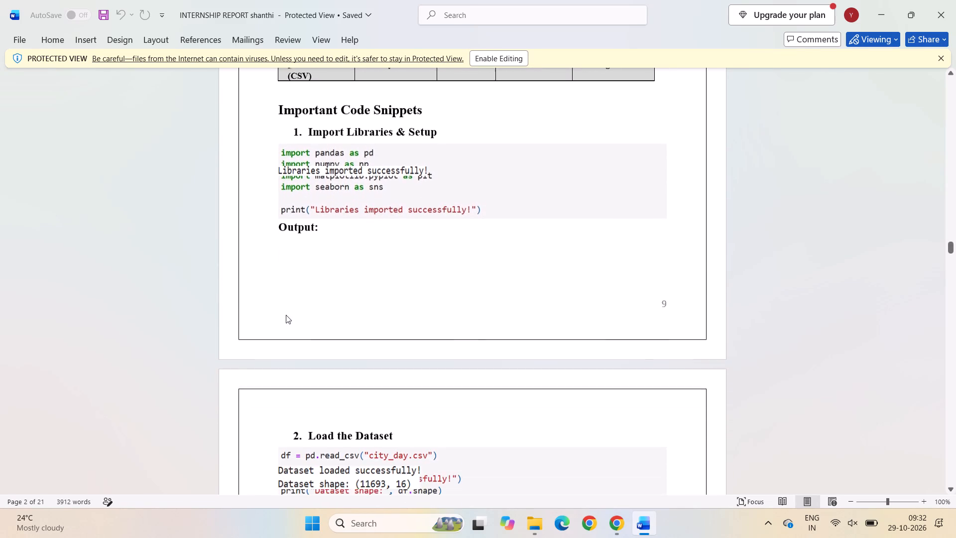
{"action": "scroll", "coordinate": [286, 315], "scroll_direction": "down", "scroll_amount": 3}
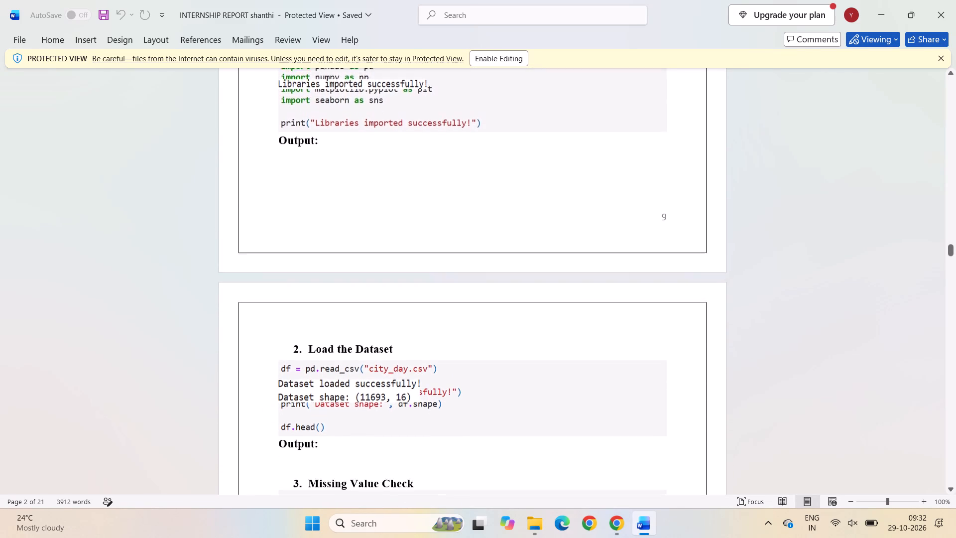
{"action": "scroll", "coordinate": [286, 315], "scroll_direction": "down", "scroll_amount": 2}
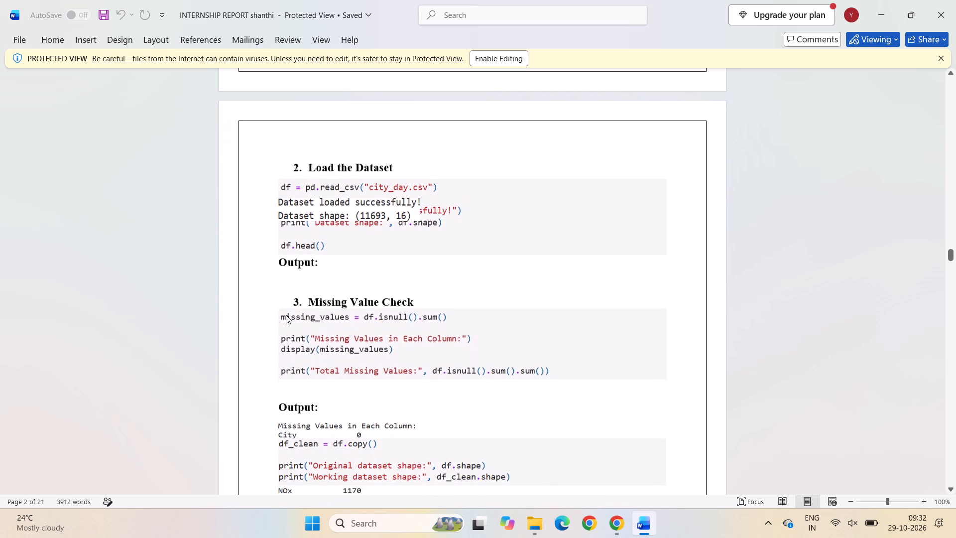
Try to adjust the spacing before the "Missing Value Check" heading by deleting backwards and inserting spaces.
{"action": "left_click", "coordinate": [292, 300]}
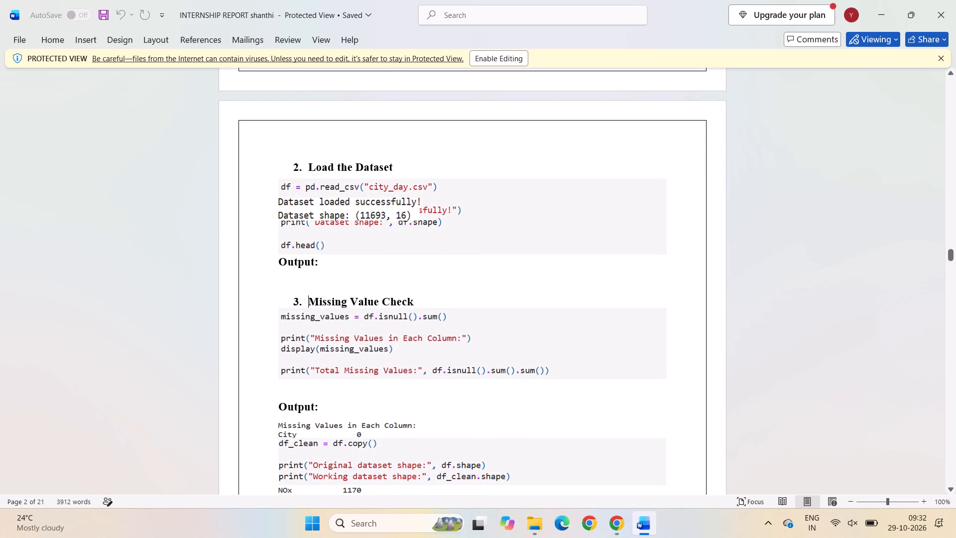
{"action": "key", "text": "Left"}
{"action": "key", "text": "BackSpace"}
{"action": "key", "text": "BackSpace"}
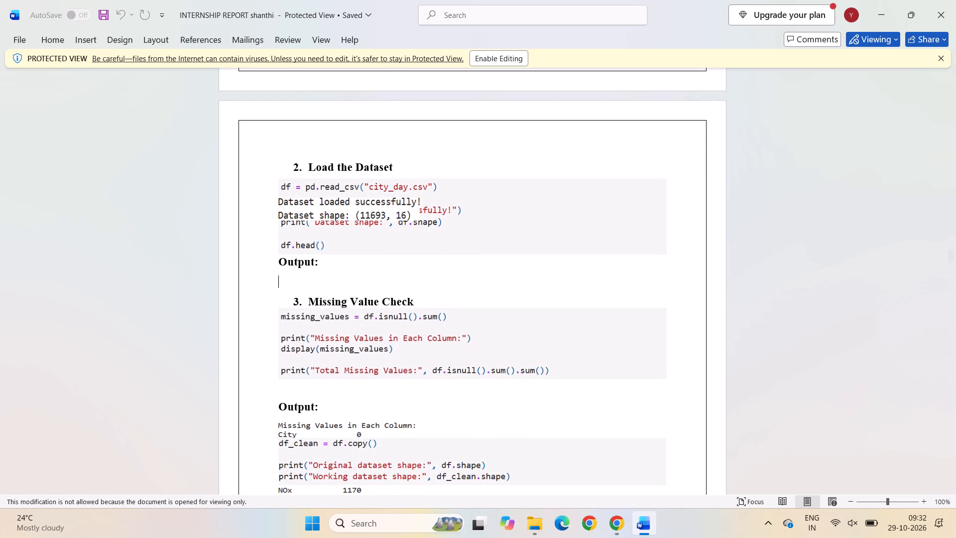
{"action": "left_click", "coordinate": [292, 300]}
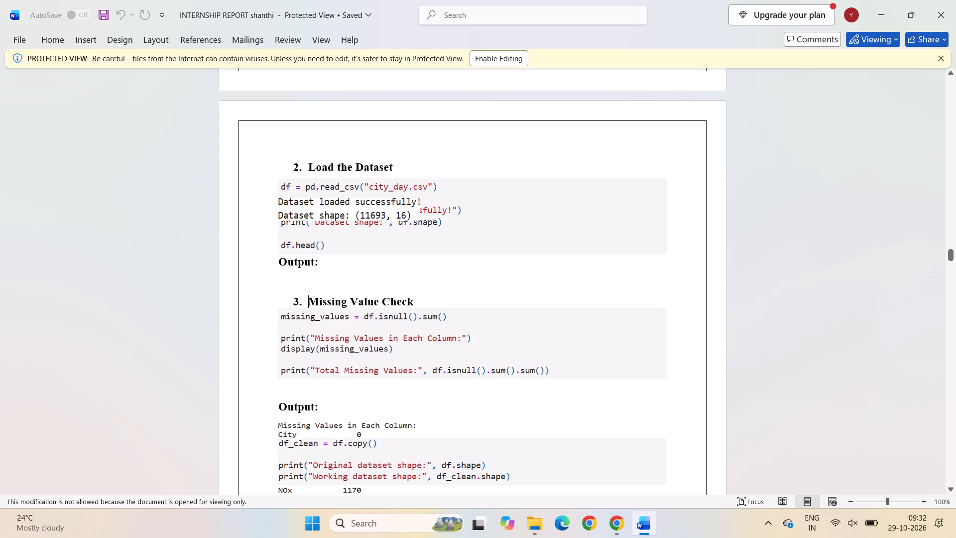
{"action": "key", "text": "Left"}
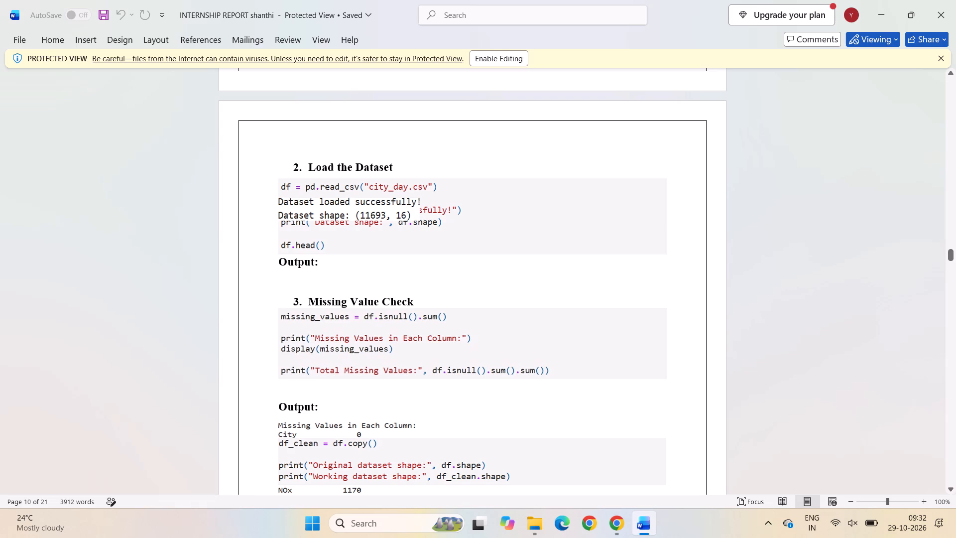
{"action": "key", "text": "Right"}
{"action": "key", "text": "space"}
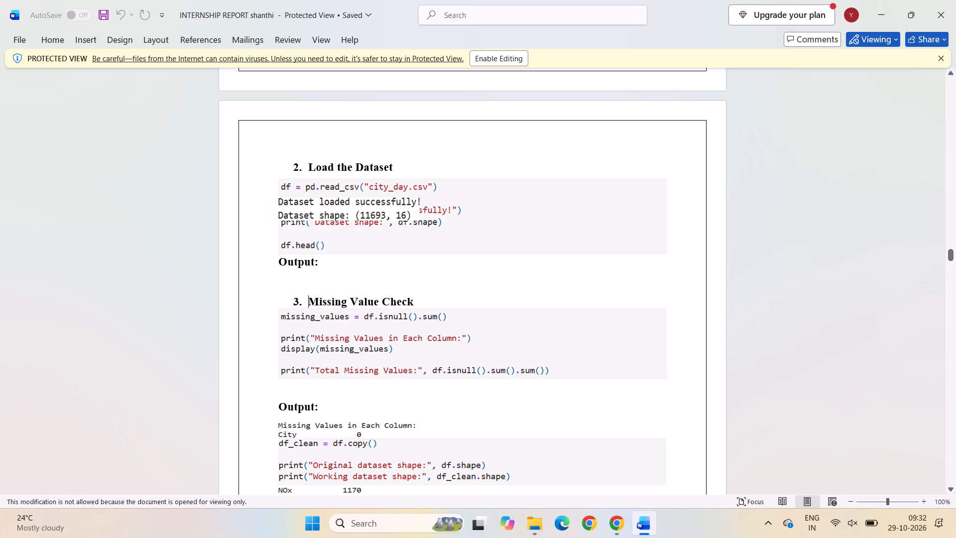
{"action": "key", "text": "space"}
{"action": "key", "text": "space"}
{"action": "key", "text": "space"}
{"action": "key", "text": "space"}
Save the report and enable saving so the document leaves Protected View.
{"action": "left_click", "coordinate": [20, 32]}
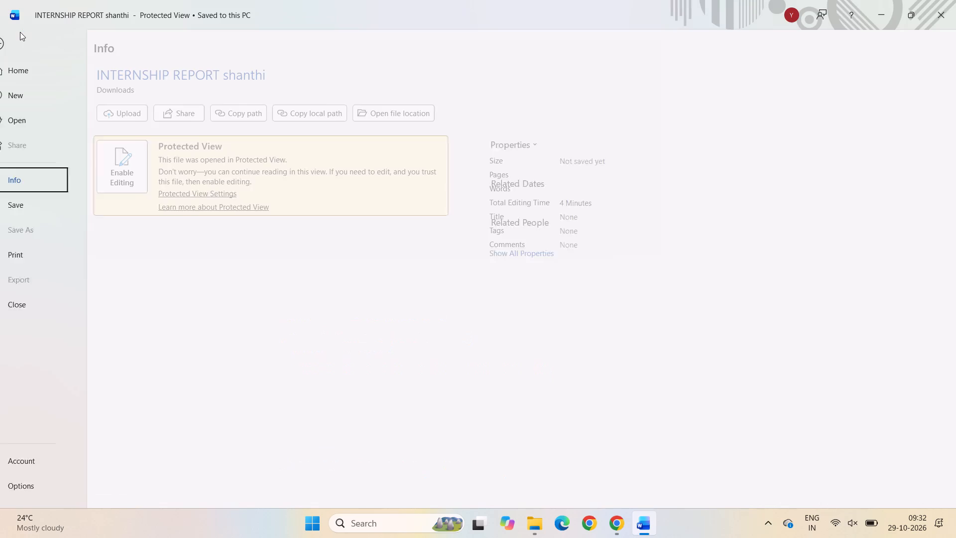
{"action": "left_click", "coordinate": [36, 209]}
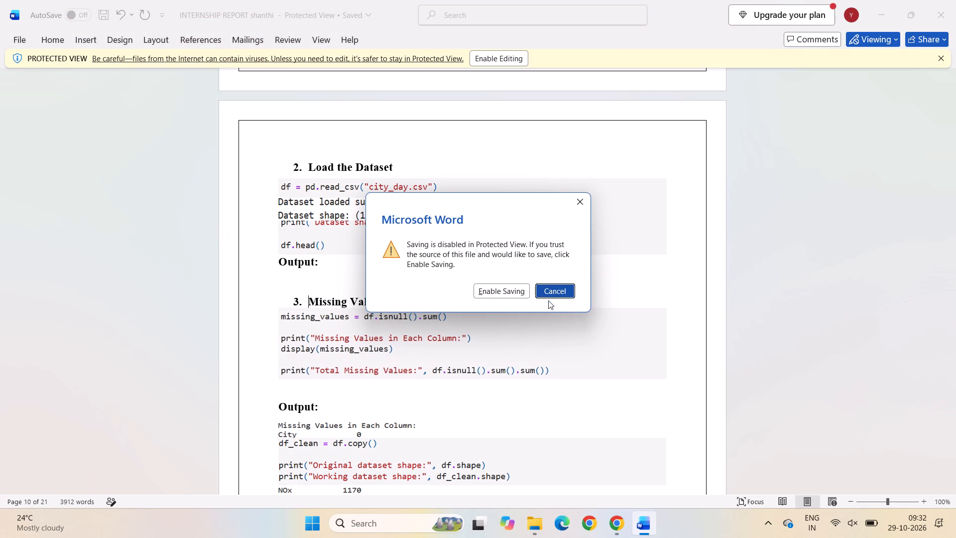
{"action": "left_click", "coordinate": [516, 289]}
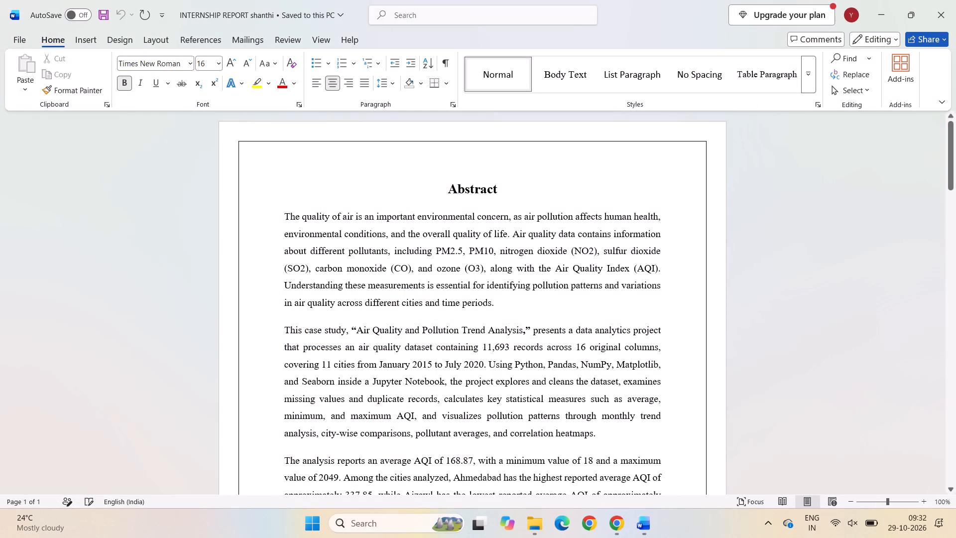
Insert three blank lines before the "Step 5: Pollution Trend Analysis" heading to push it onto the following page.
{"action": "scroll", "coordinate": [259, 265], "scroll_direction": "down", "scroll_amount": 8}
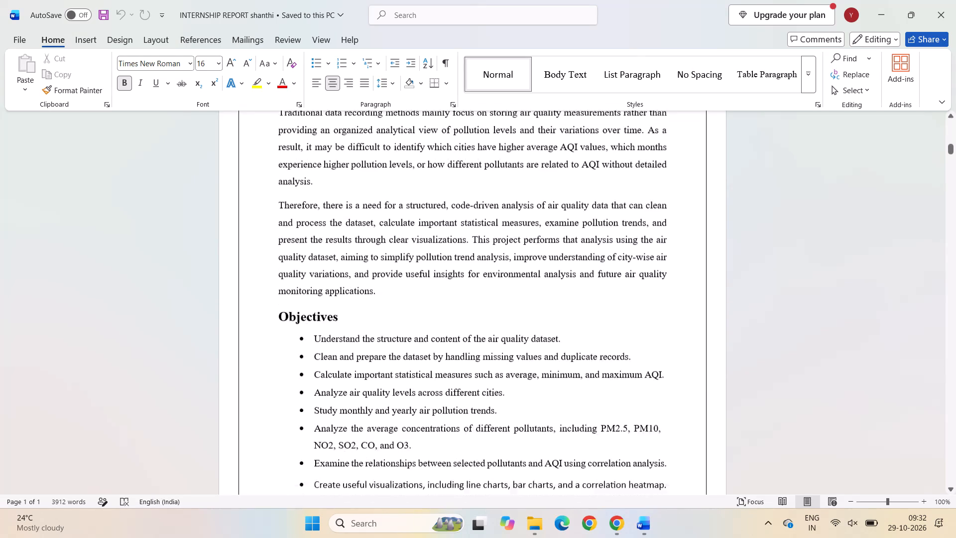
{"action": "scroll", "coordinate": [259, 265], "scroll_direction": "down", "scroll_amount": 5}
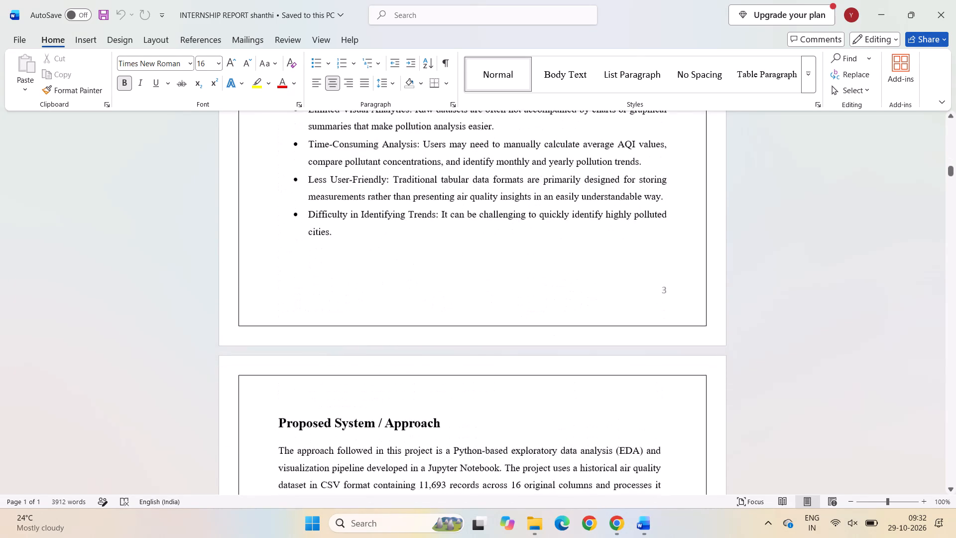
{"action": "scroll", "coordinate": [259, 265], "scroll_direction": "down", "scroll_amount": 6}
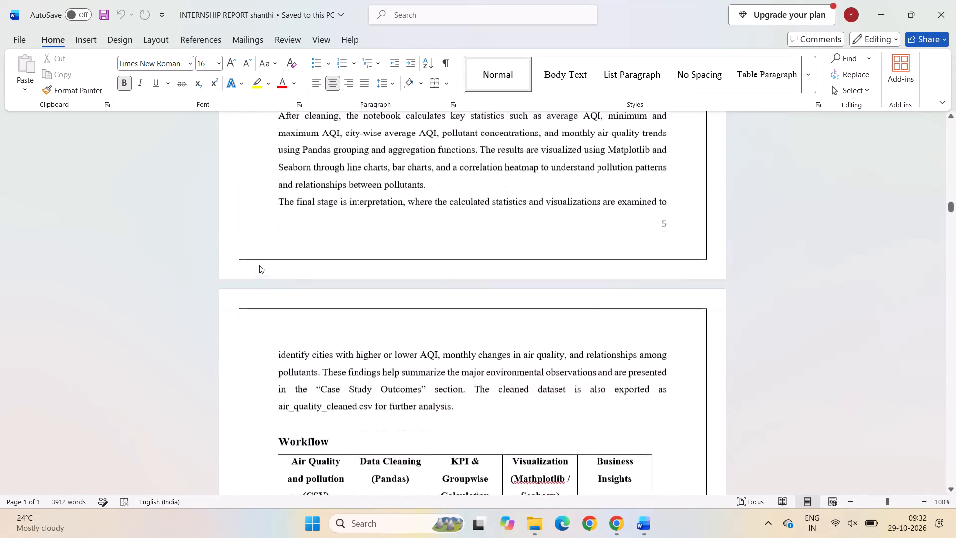
{"action": "scroll", "coordinate": [259, 265], "scroll_direction": "down", "scroll_amount": 6}
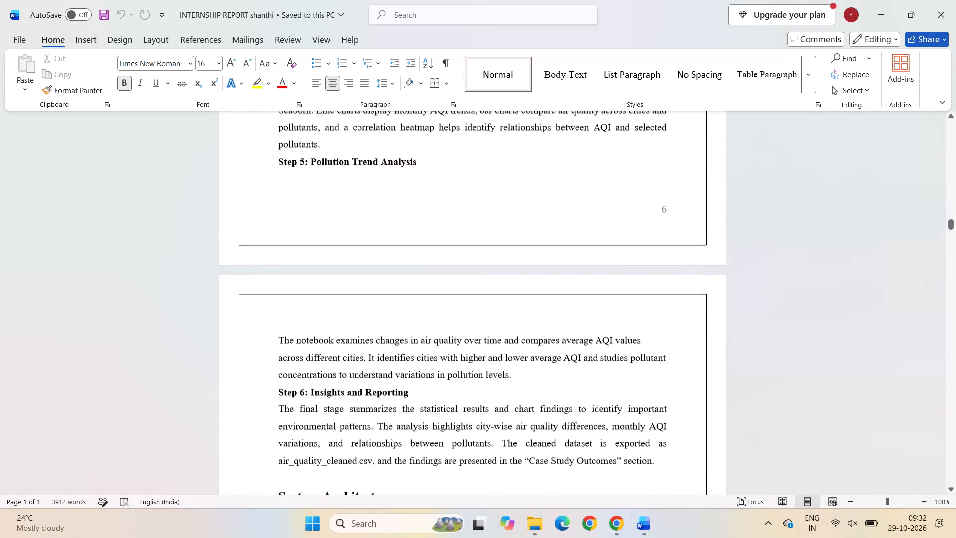
{"action": "scroll", "coordinate": [259, 265], "scroll_direction": "down", "scroll_amount": 3}
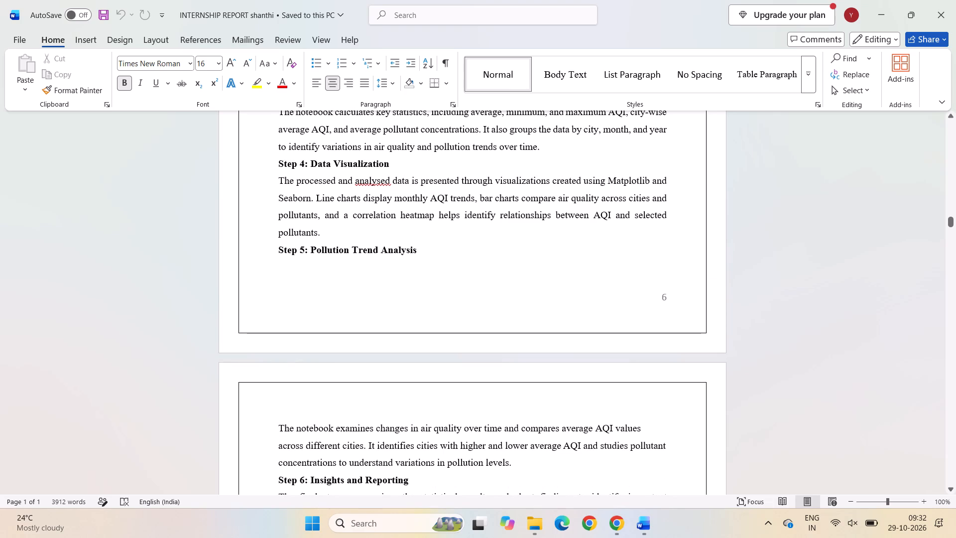
{"action": "left_click", "coordinate": [276, 248]}
{"action": "key", "text": "Return"}
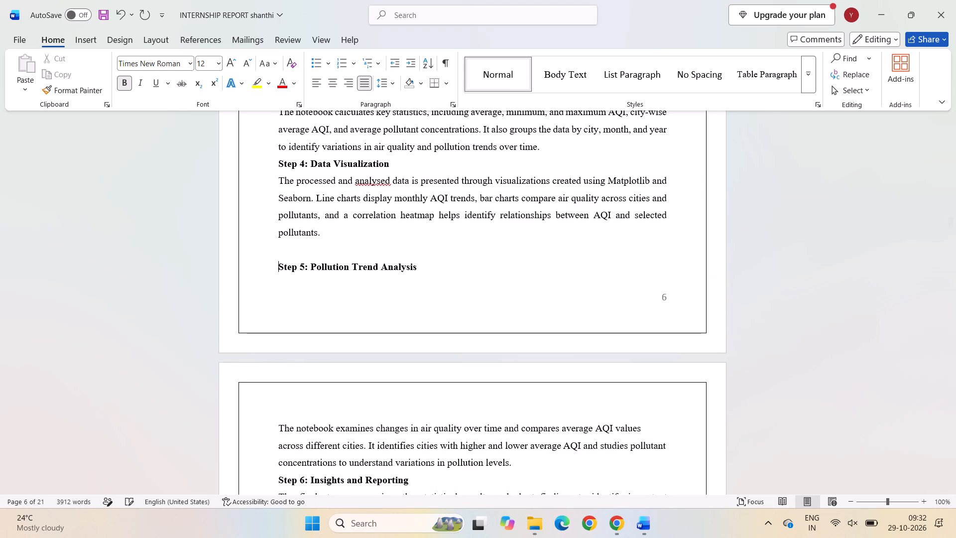
{"action": "key", "text": "Return"}
{"action": "key", "text": "Return"}
{"action": "scroll", "coordinate": [276, 248], "scroll_direction": "down", "scroll_amount": 1}
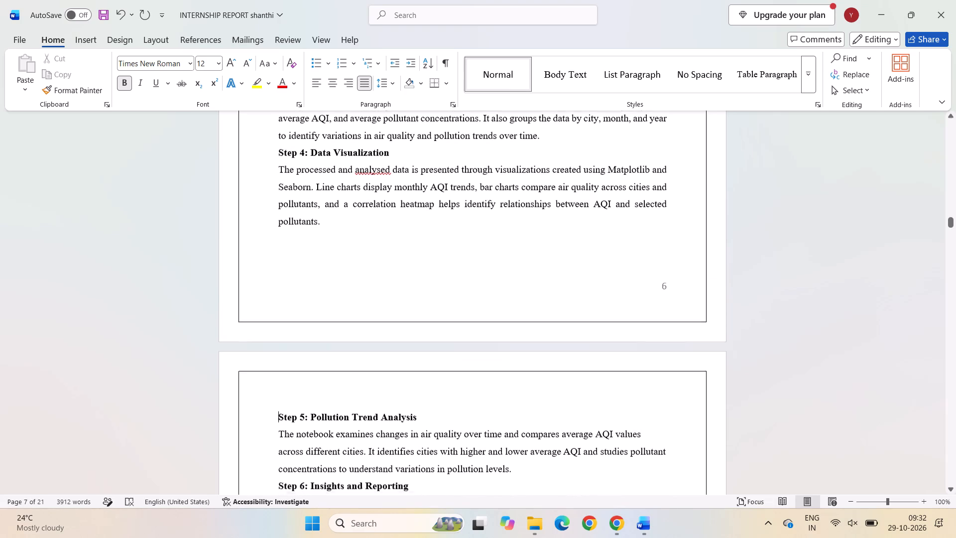
{"action": "scroll", "coordinate": [276, 248], "scroll_direction": "down", "scroll_amount": 1}
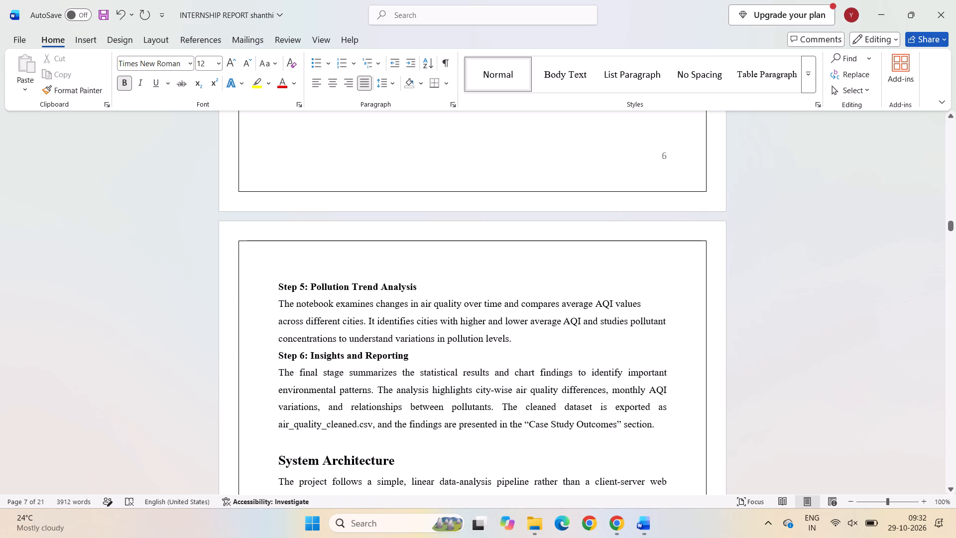
Delete two of the blank lines above the "Step 5: Pollution Trend Analysis" heading.
{"action": "key", "text": "BackSpace"}
{"action": "key", "text": "BackSpace"}
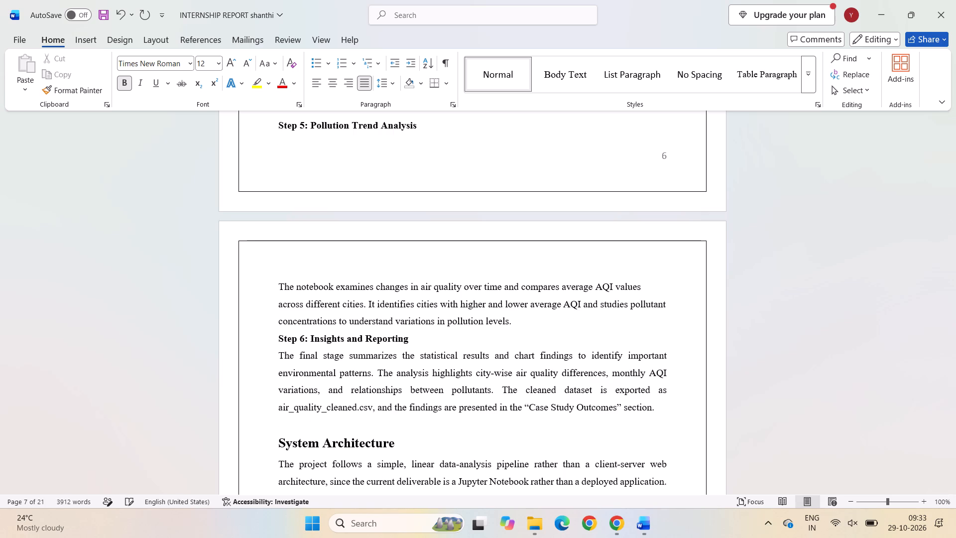
{"action": "scroll", "coordinate": [301, 278], "scroll_direction": "up", "scroll_amount": 1}
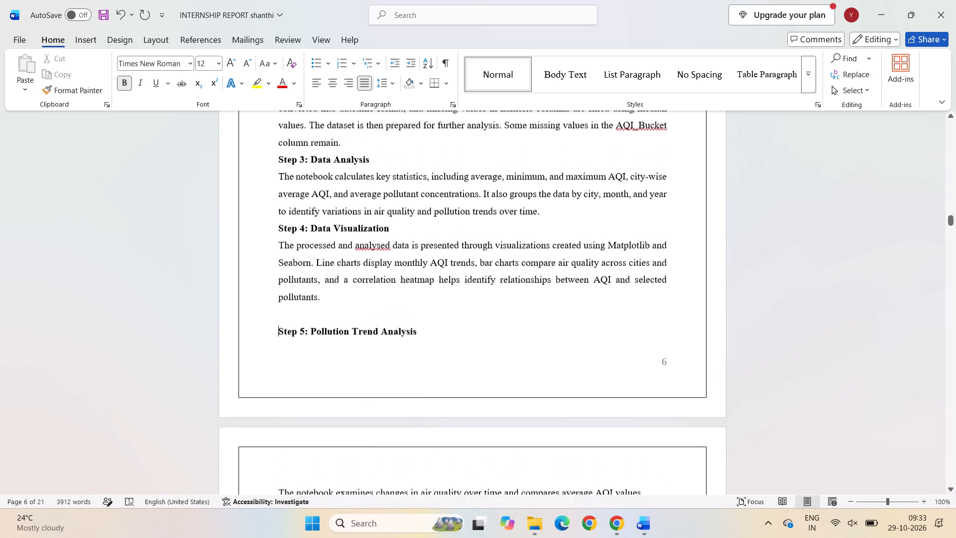
{"action": "scroll", "coordinate": [301, 278], "scroll_direction": "up", "scroll_amount": 1}
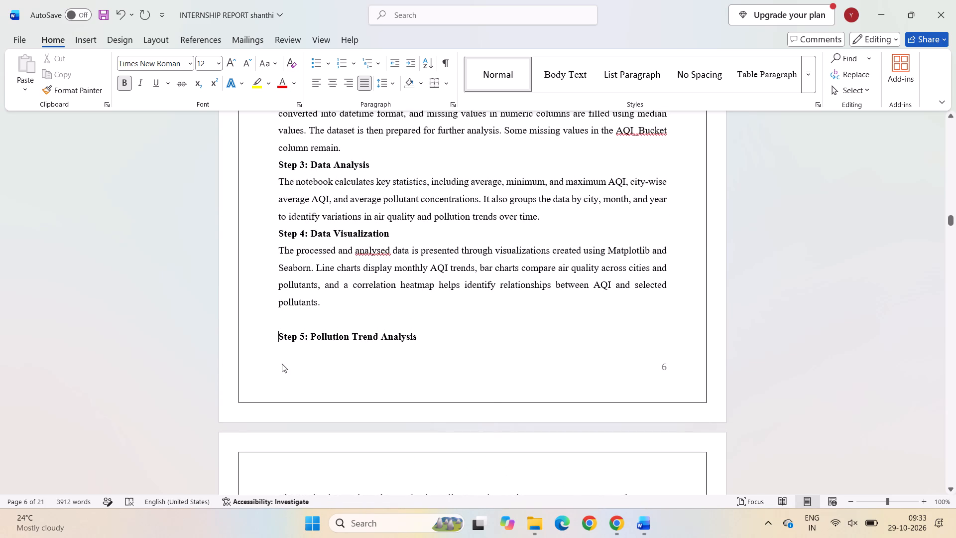
Review the report from System Architecture through the code snippets to "Data Cleaning", checking the layout of code and output images.
{"action": "scroll", "coordinate": [282, 364], "scroll_direction": "down", "scroll_amount": 8}
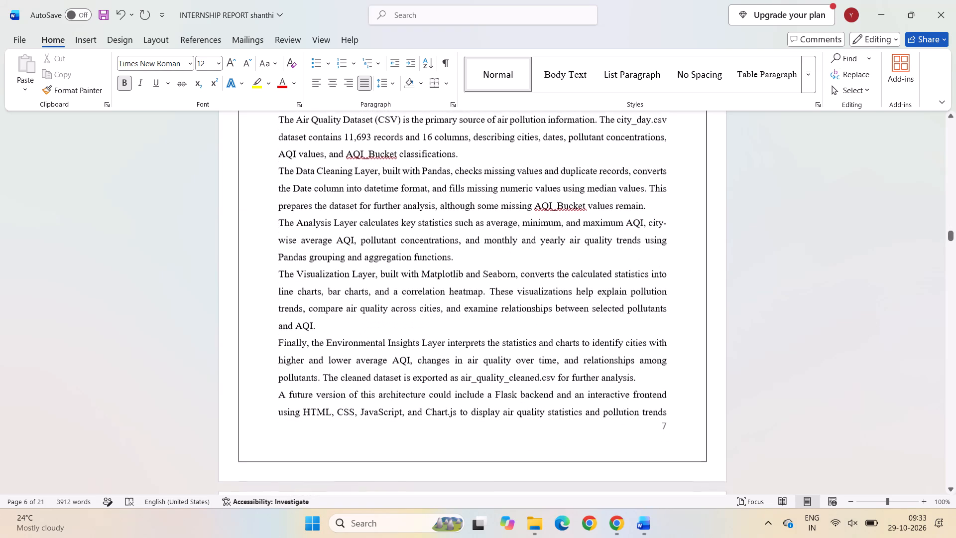
{"action": "scroll", "coordinate": [282, 364], "scroll_direction": "down", "scroll_amount": 6}
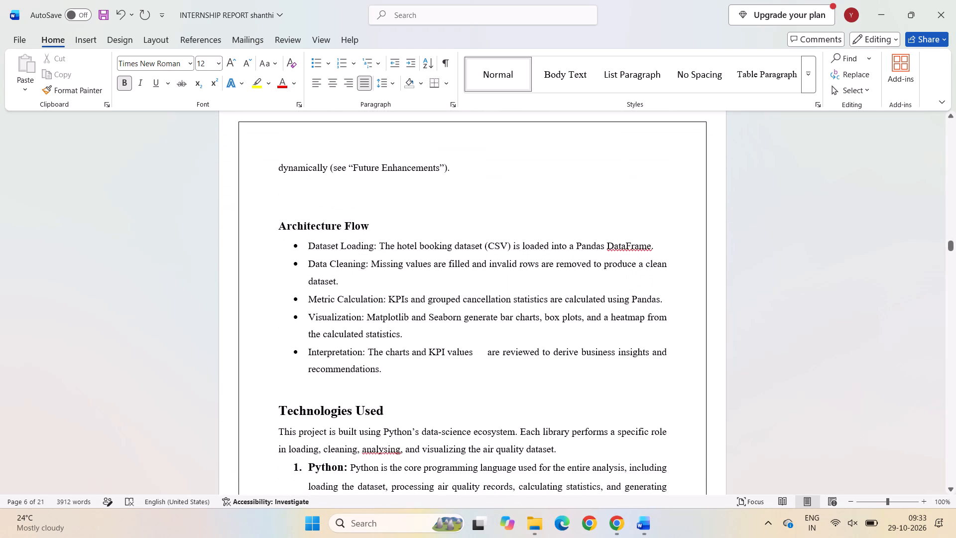
{"action": "scroll", "coordinate": [282, 364], "scroll_direction": "down", "scroll_amount": 3}
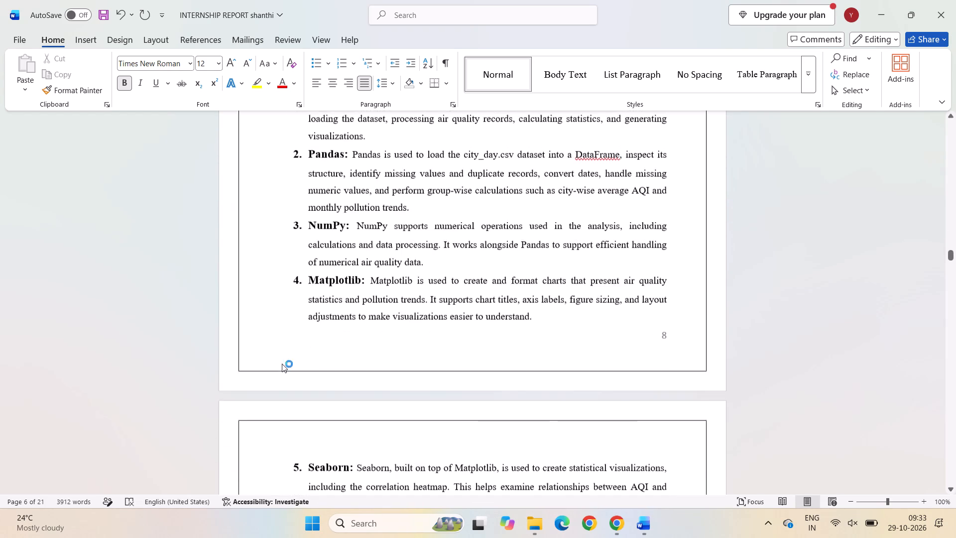
{"action": "scroll", "coordinate": [282, 364], "scroll_direction": "down", "scroll_amount": 5}
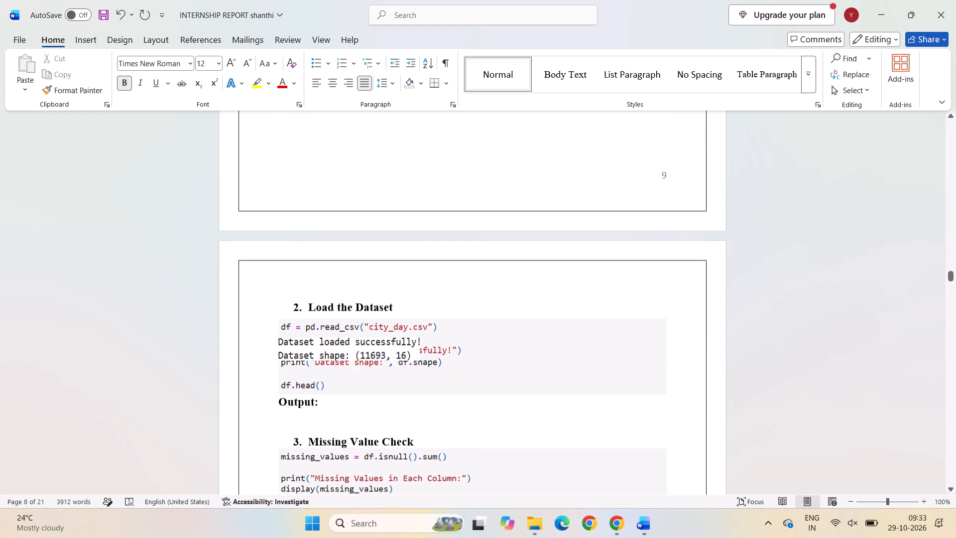
{"action": "scroll", "coordinate": [282, 364], "scroll_direction": "down", "scroll_amount": 5}
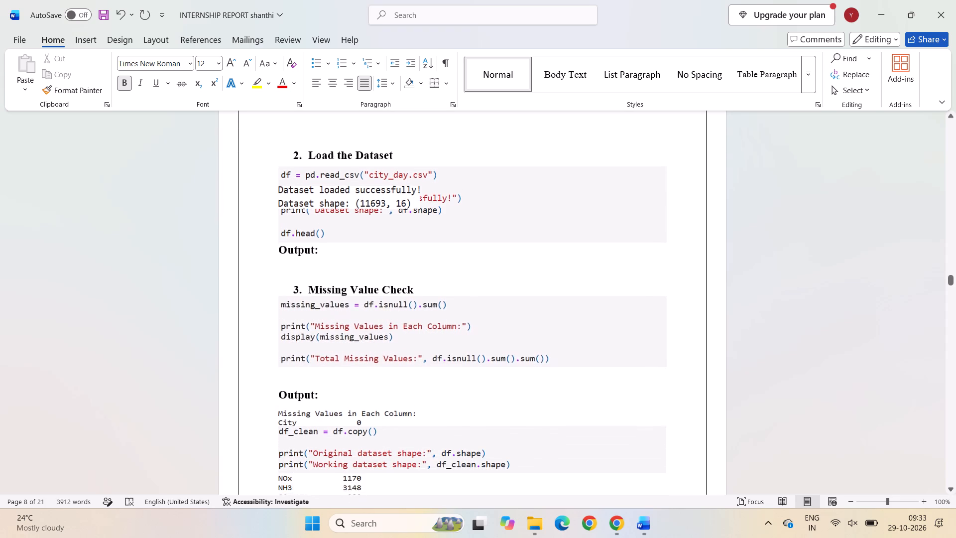
{"action": "scroll", "coordinate": [282, 364], "scroll_direction": "down", "scroll_amount": 3}
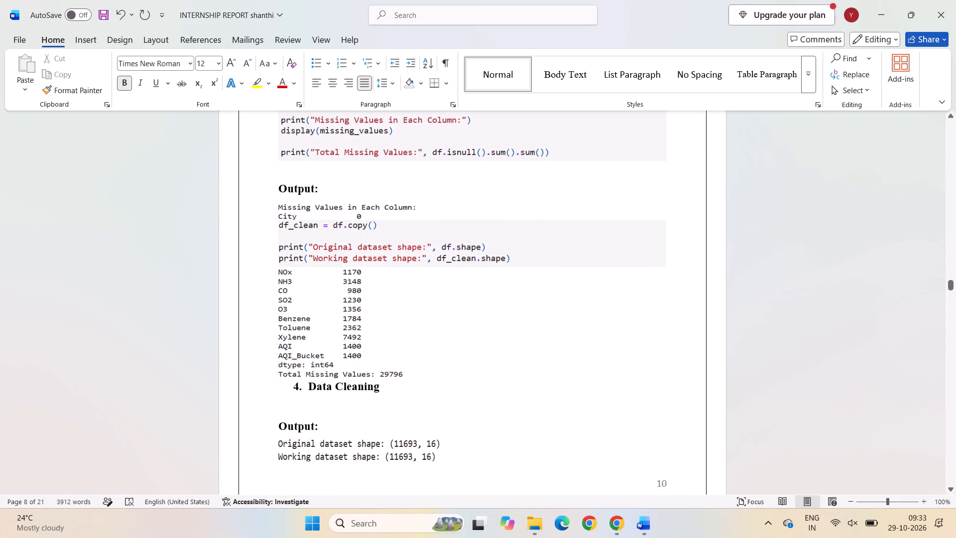
{"action": "scroll", "coordinate": [282, 364], "scroll_direction": "down", "scroll_amount": 2}
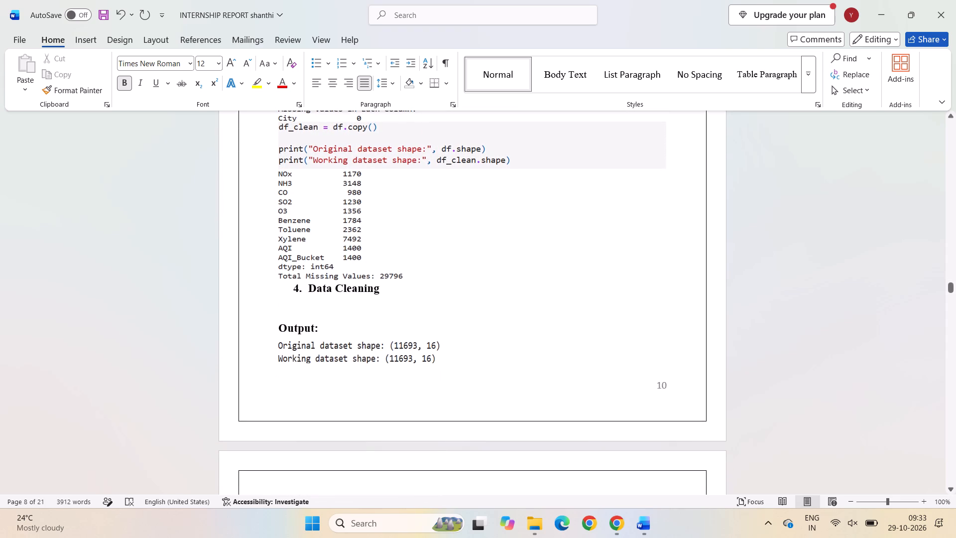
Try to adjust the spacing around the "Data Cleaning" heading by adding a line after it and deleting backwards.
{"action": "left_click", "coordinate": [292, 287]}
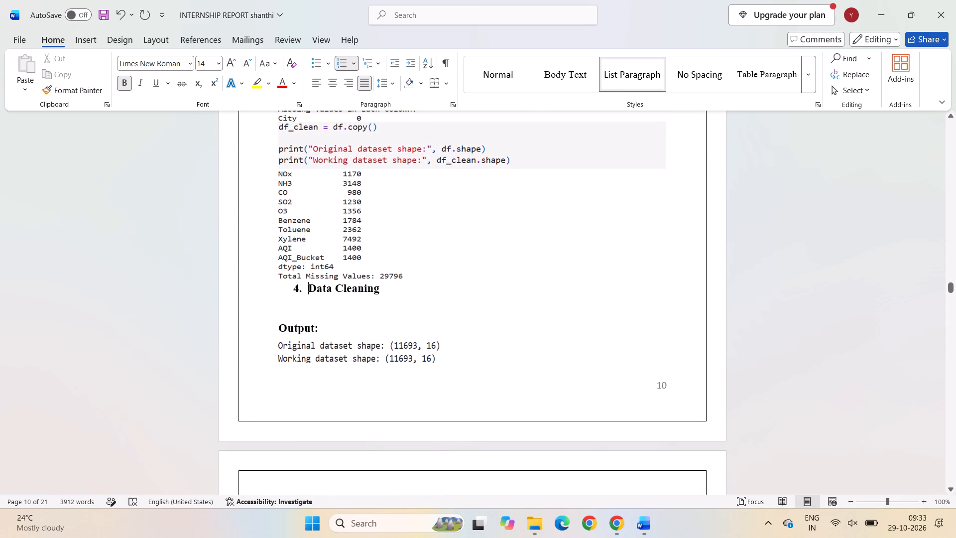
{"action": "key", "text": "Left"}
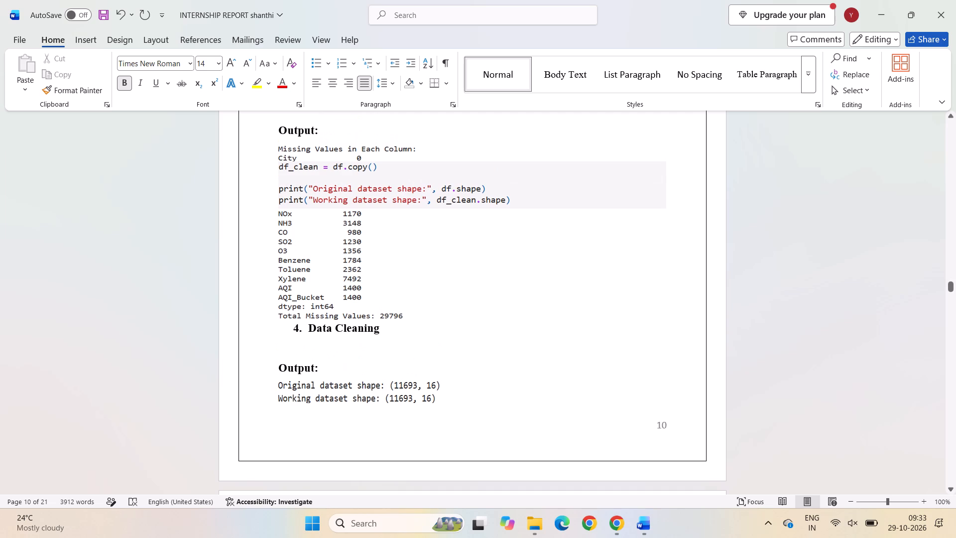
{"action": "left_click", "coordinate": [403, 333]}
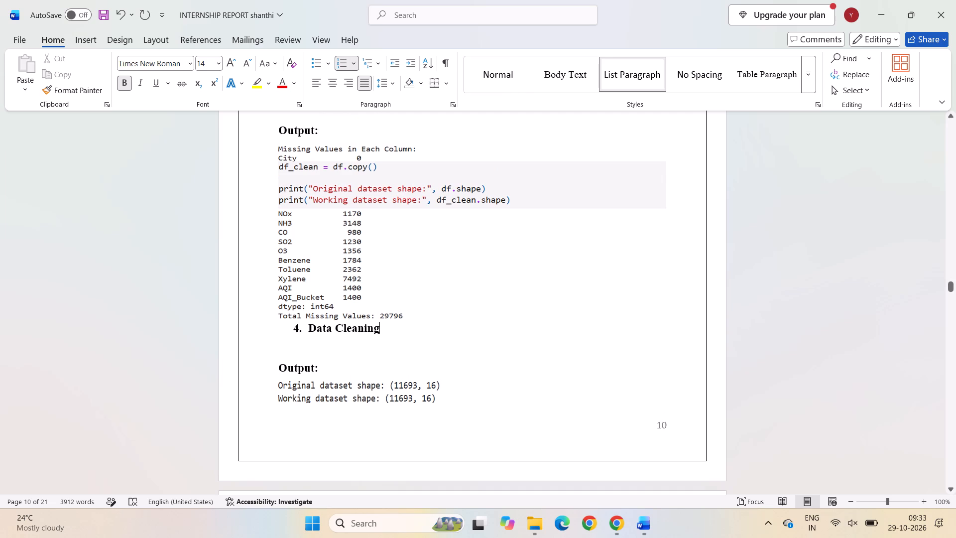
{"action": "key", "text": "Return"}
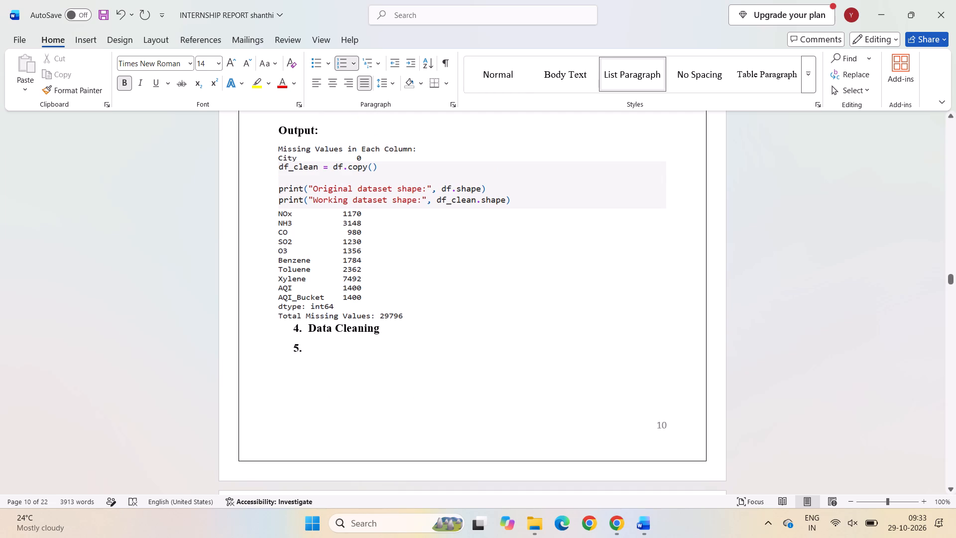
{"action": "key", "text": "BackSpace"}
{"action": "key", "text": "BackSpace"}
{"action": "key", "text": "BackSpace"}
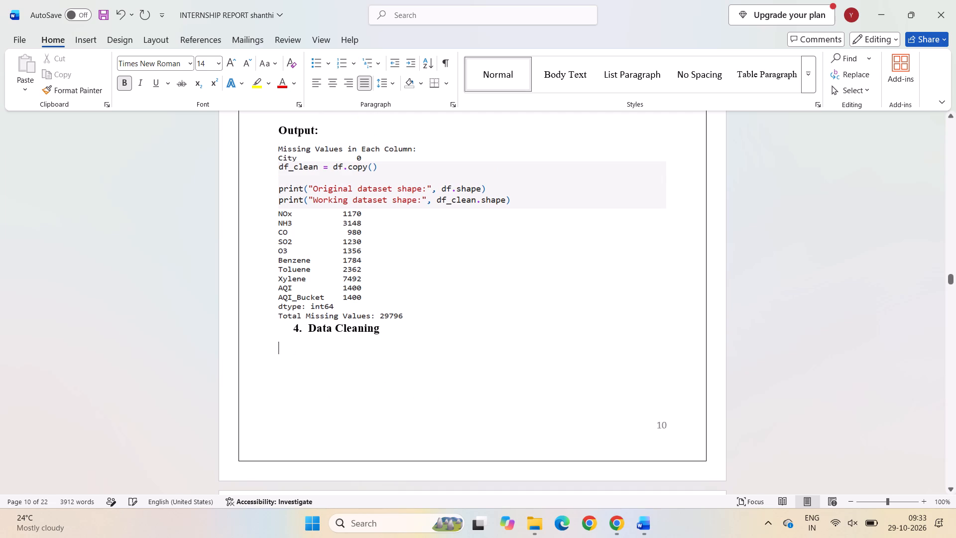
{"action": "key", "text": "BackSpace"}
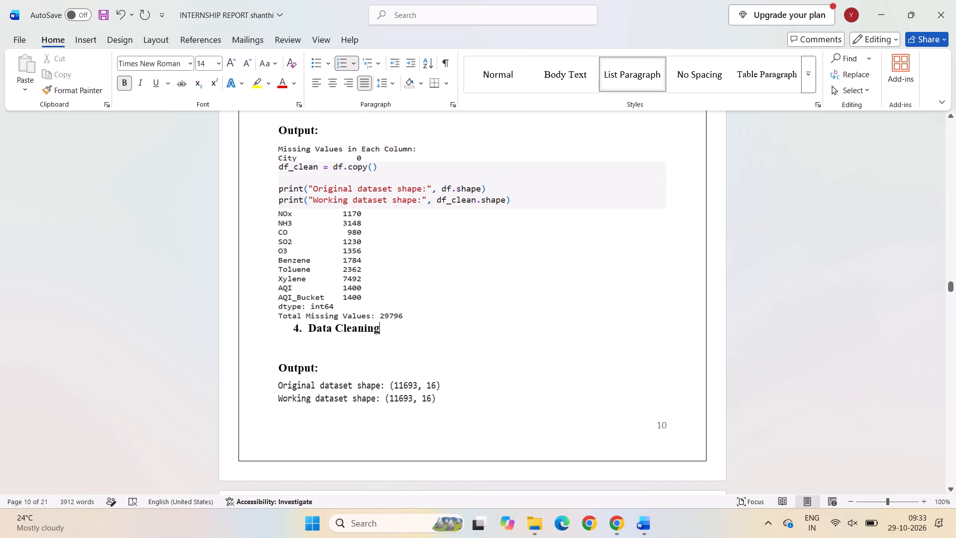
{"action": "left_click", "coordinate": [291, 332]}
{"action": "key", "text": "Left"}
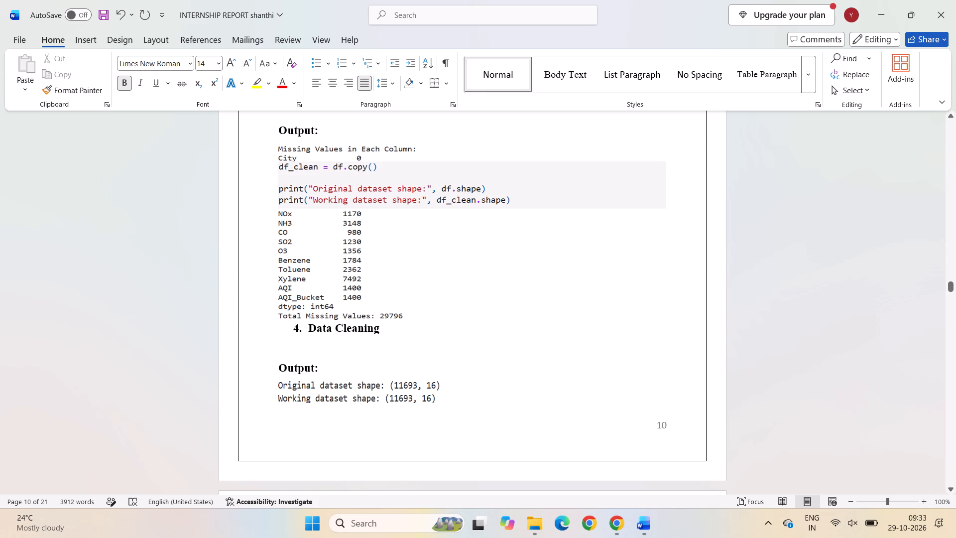
Examine how the df_clean code image and the missing-values output image overlap above the "4. Data Cleaning" heading.
{"action": "scroll", "coordinate": [406, 301], "scroll_direction": "up", "scroll_amount": 1}
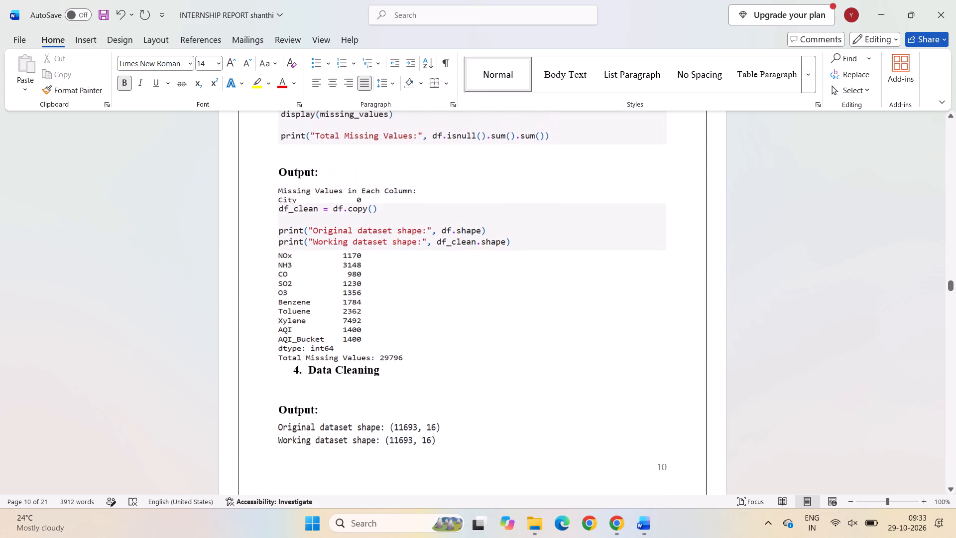
{"action": "scroll", "coordinate": [406, 301], "scroll_direction": "up", "scroll_amount": 1}
{"action": "left_click", "coordinate": [396, 313]}
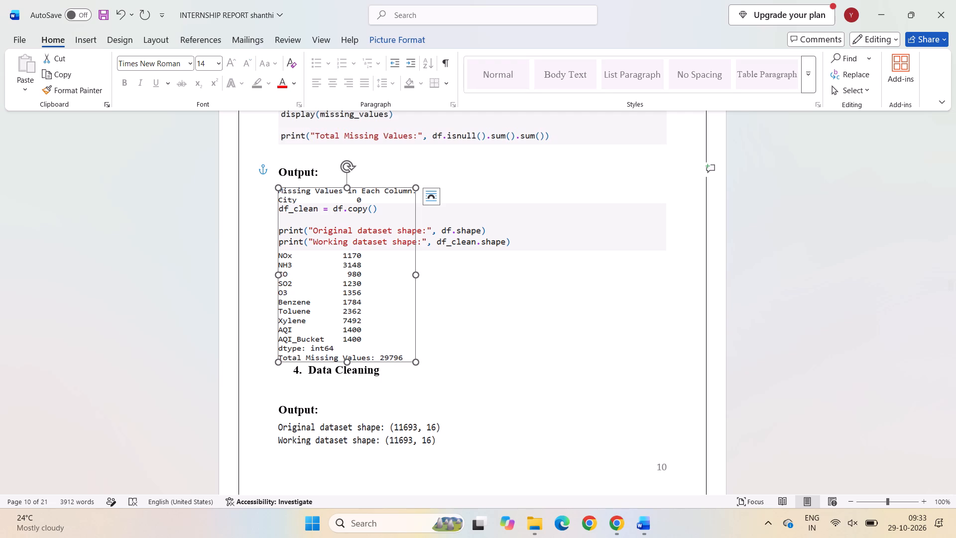
{"action": "left_click", "coordinate": [489, 232]}
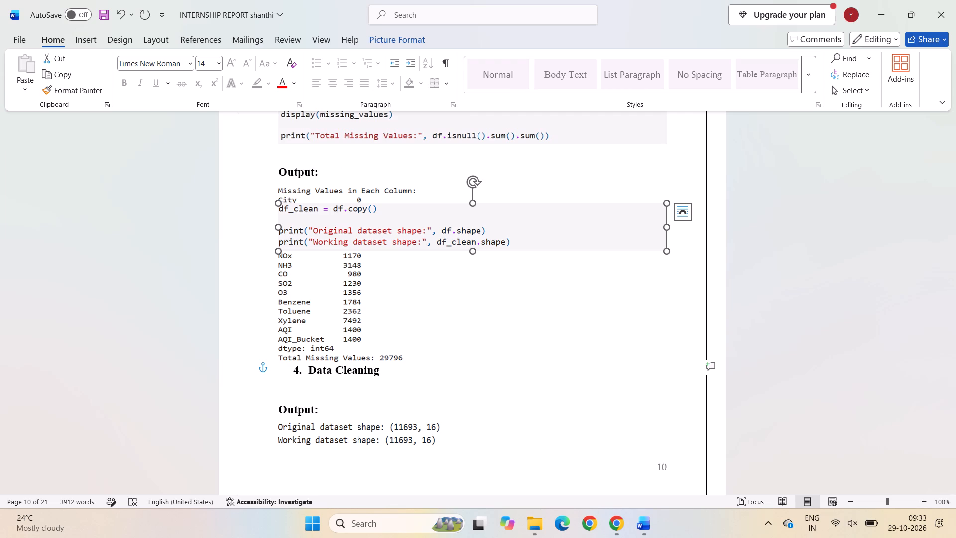
{"action": "scroll", "coordinate": [489, 232], "scroll_direction": "down", "scroll_amount": 1}
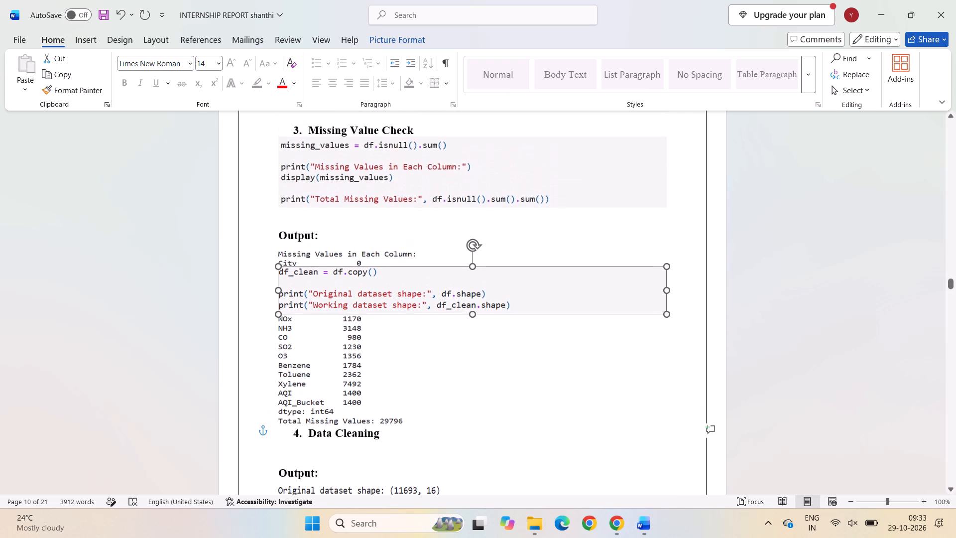
{"action": "scroll", "coordinate": [489, 232], "scroll_direction": "down", "scroll_amount": 2}
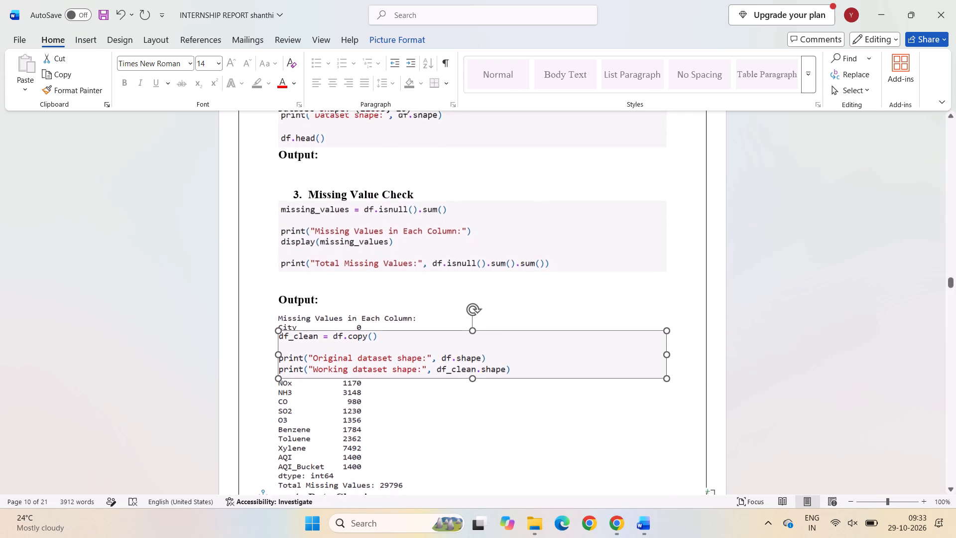
{"action": "scroll", "coordinate": [489, 232], "scroll_direction": "down", "scroll_amount": 1}
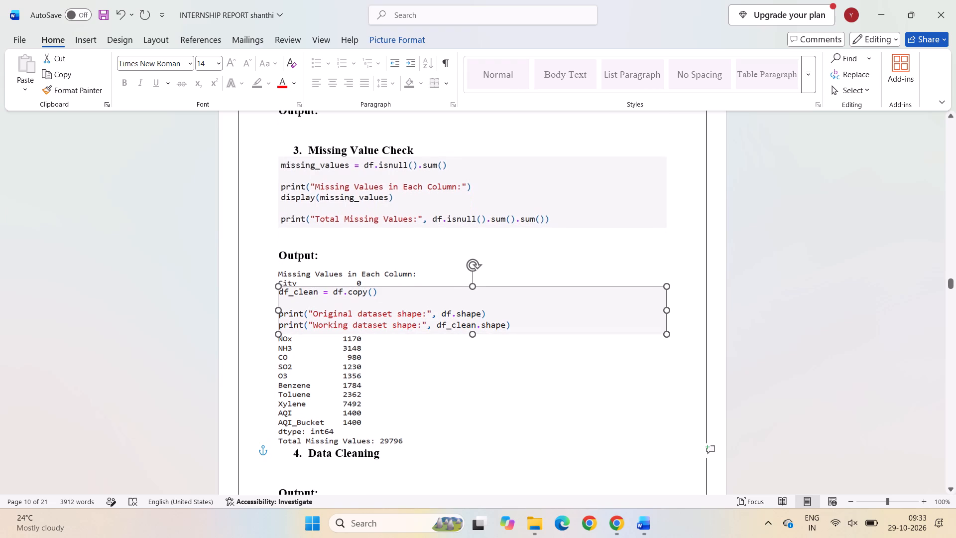
{"action": "scroll", "coordinate": [489, 232], "scroll_direction": "down", "scroll_amount": 1}
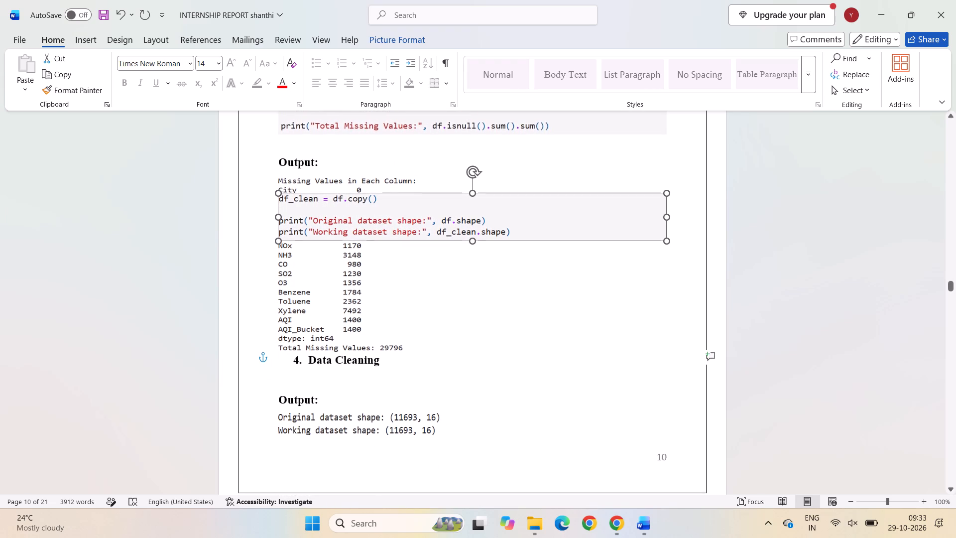
{"action": "scroll", "coordinate": [489, 232], "scroll_direction": "down", "scroll_amount": 1}
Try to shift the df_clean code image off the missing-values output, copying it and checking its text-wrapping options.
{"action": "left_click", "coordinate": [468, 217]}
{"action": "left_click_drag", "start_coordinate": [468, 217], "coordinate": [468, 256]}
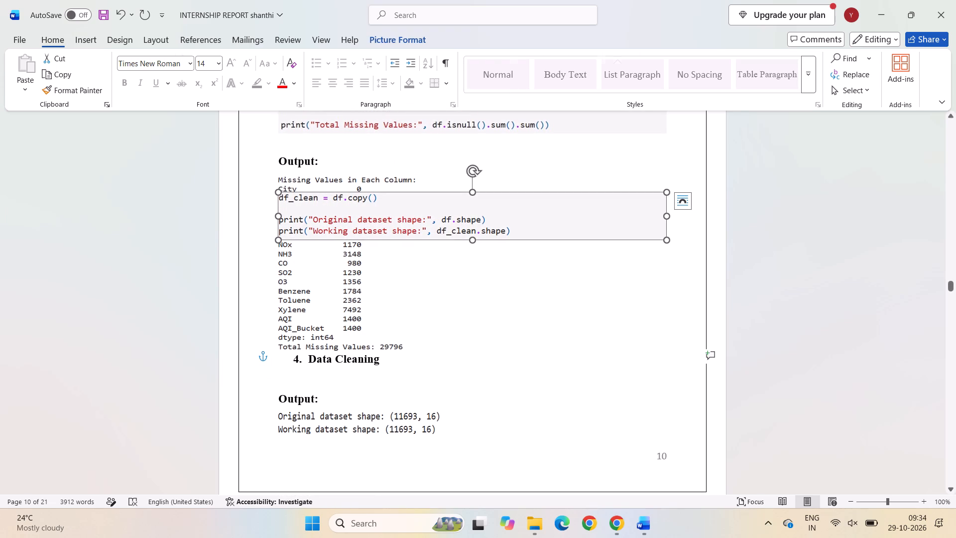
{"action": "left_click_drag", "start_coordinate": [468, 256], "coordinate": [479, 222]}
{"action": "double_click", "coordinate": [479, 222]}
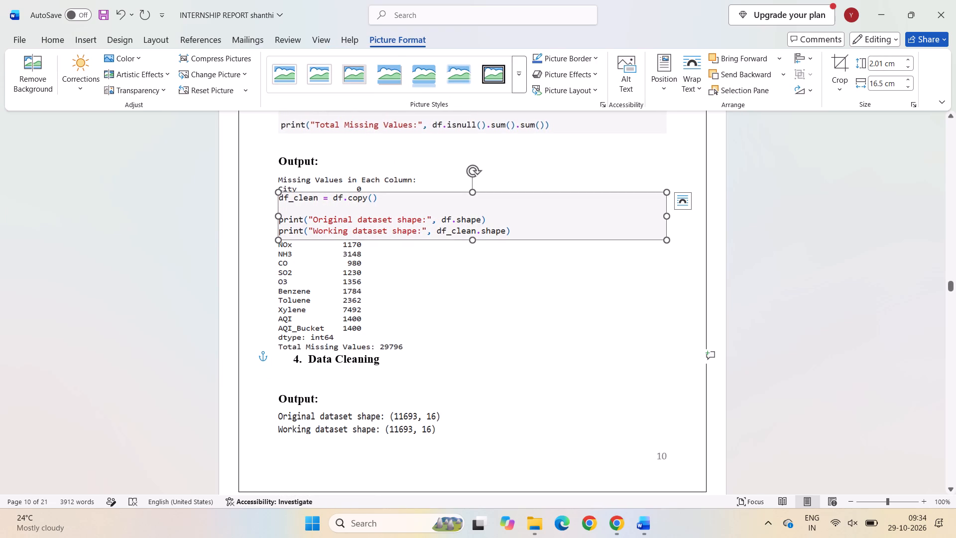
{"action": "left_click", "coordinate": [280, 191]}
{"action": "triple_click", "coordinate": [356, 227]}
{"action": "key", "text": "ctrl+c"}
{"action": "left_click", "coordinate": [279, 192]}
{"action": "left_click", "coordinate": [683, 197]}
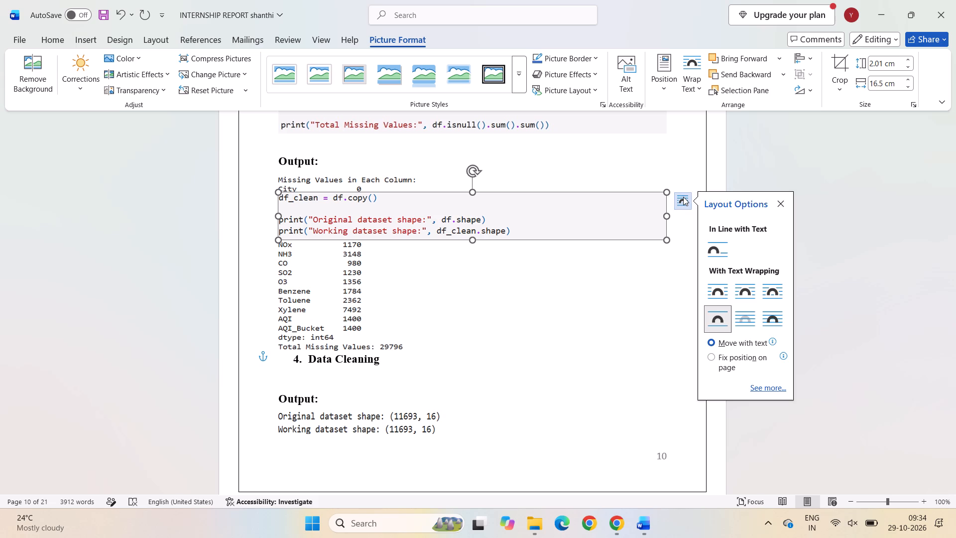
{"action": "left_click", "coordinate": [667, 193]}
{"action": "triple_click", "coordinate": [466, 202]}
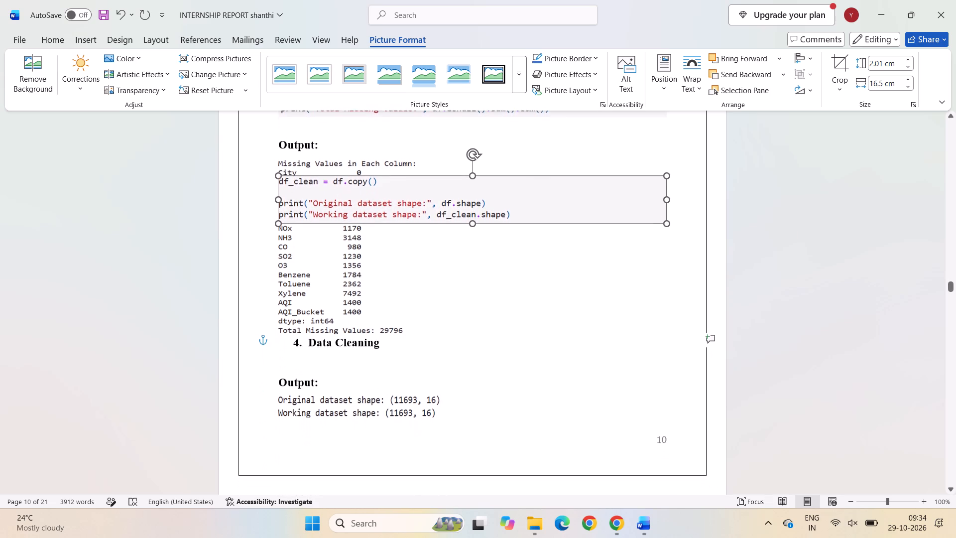
Move the df_clean code image directly below the "4. Data Cleaning" heading, aligned with the text margins.
{"action": "double_click", "coordinate": [463, 206]}
{"action": "left_click_drag", "start_coordinate": [463, 206], "coordinate": [453, 320]}
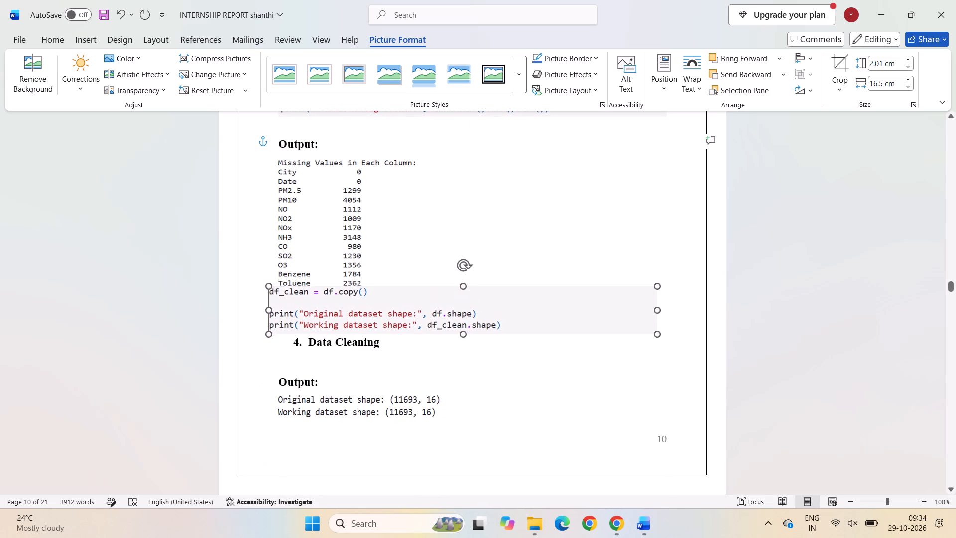
{"action": "left_click_drag", "start_coordinate": [453, 320], "coordinate": [438, 449]}
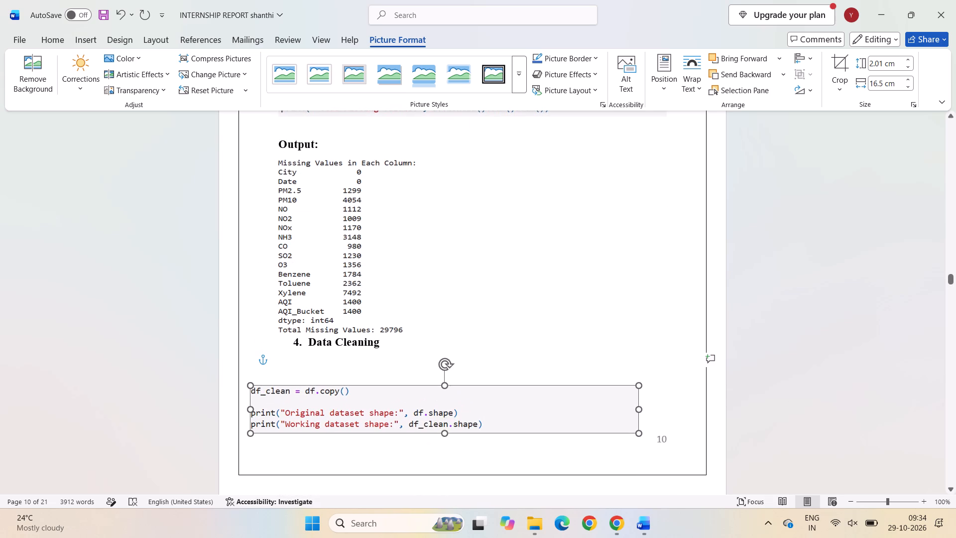
{"action": "left_click_drag", "start_coordinate": [438, 449], "coordinate": [455, 388]}
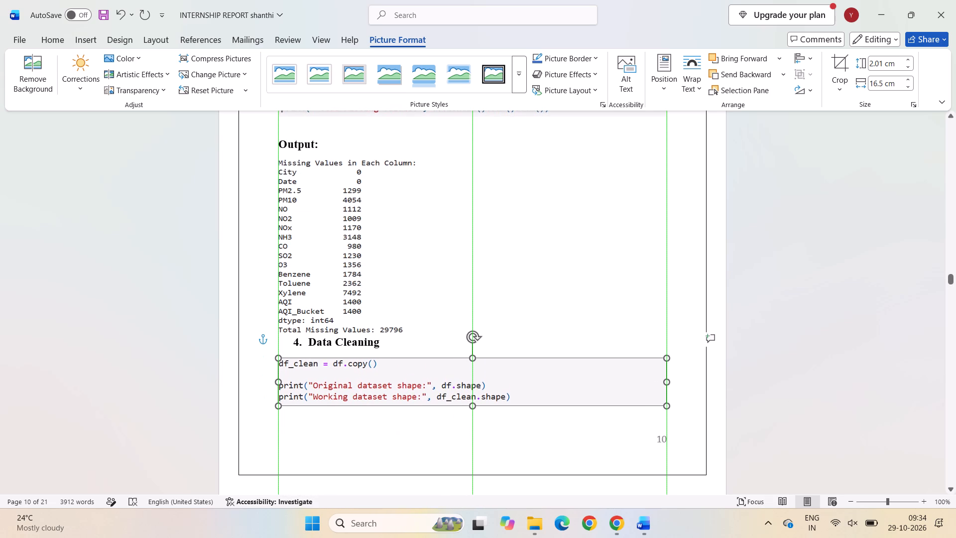
{"action": "left_click_drag", "start_coordinate": [455, 388], "coordinate": [456, 389]}
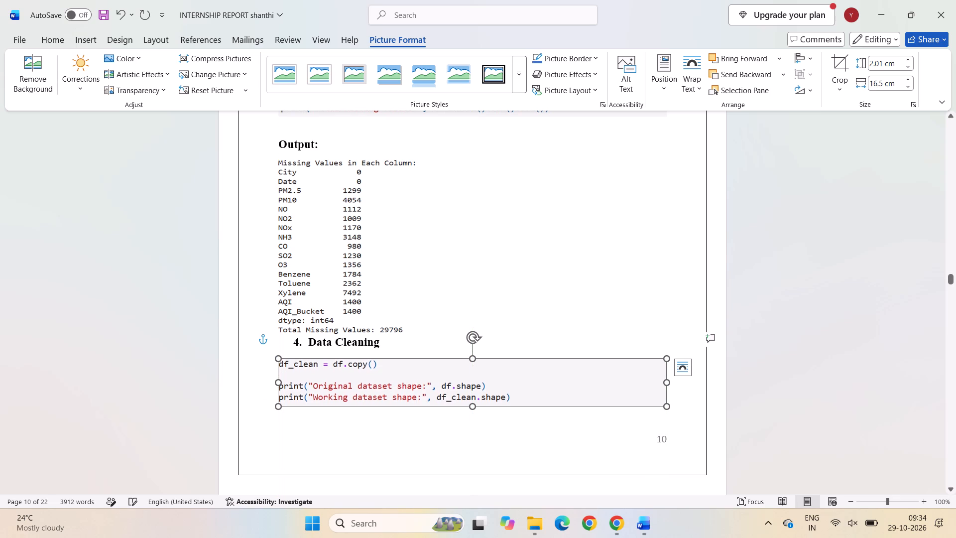
{"action": "left_click", "coordinate": [507, 306]}
Review the layout of code, charts and tables from "Data Cleaning" through "Key Insights Summary" to the "Modules" section.
{"action": "scroll", "coordinate": [507, 306], "scroll_direction": "down", "scroll_amount": 2}
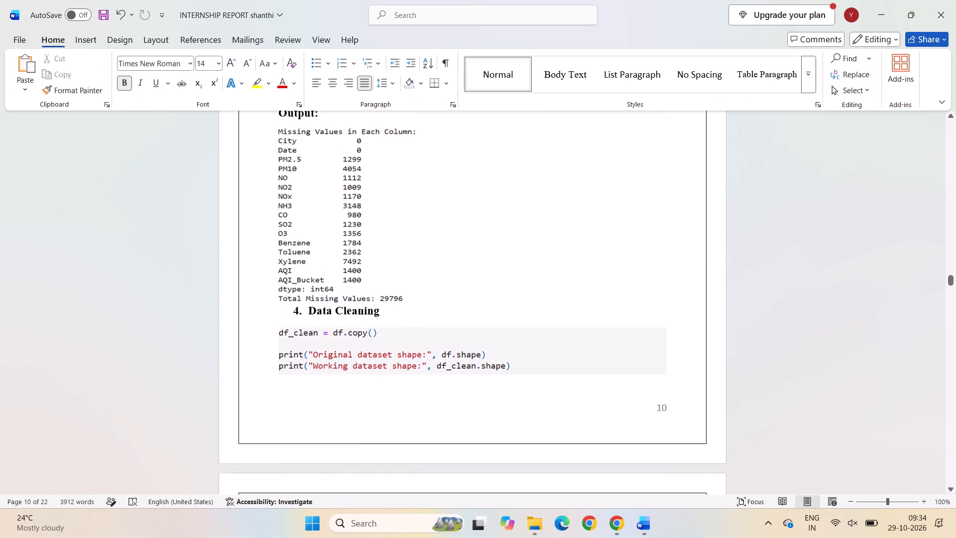
{"action": "scroll", "coordinate": [507, 306], "scroll_direction": "down", "scroll_amount": 5}
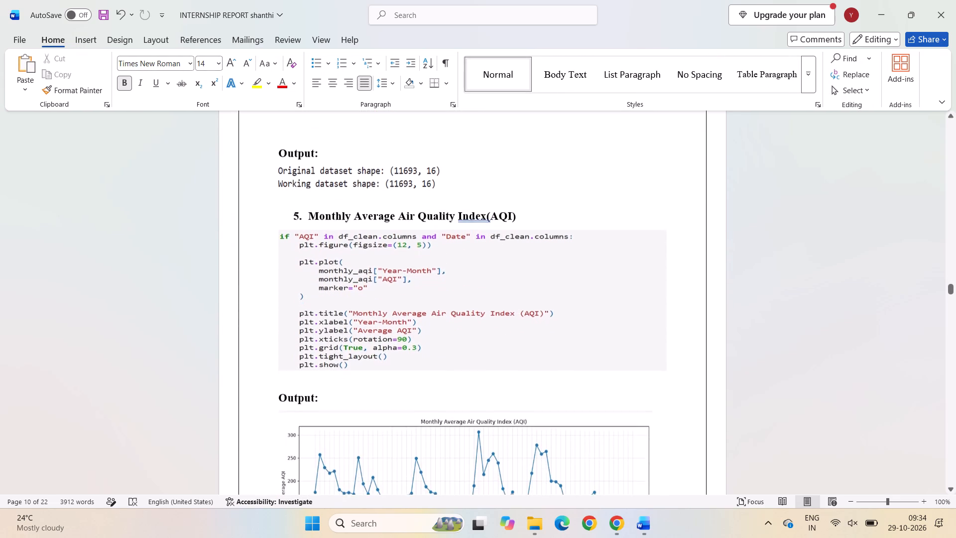
{"action": "scroll", "coordinate": [507, 306], "scroll_direction": "down", "scroll_amount": 7}
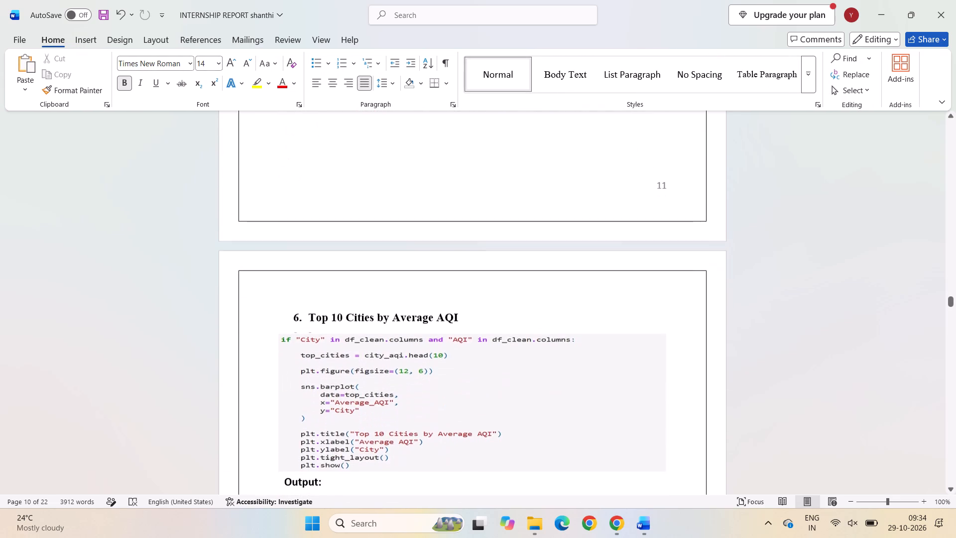
{"action": "scroll", "coordinate": [507, 306], "scroll_direction": "down", "scroll_amount": 8}
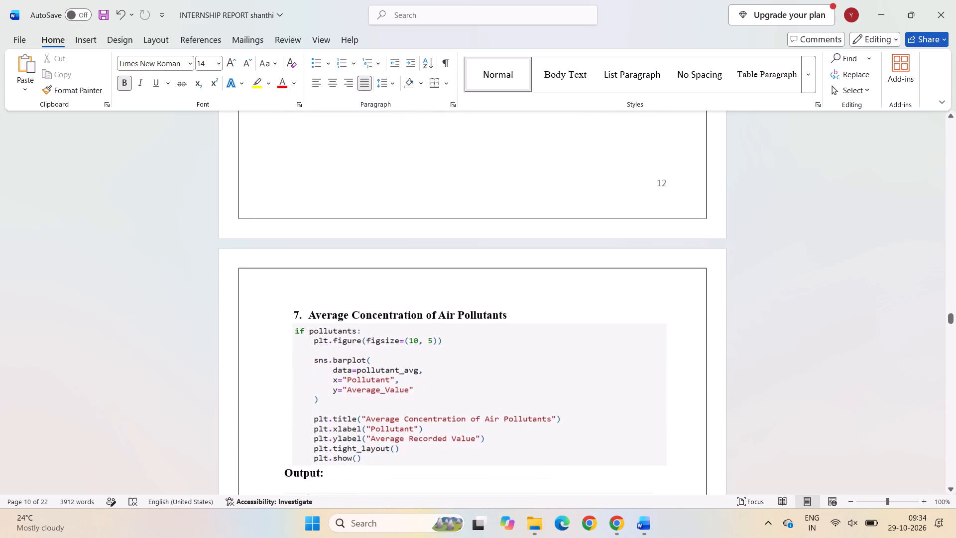
{"action": "scroll", "coordinate": [507, 306], "scroll_direction": "down", "scroll_amount": 5}
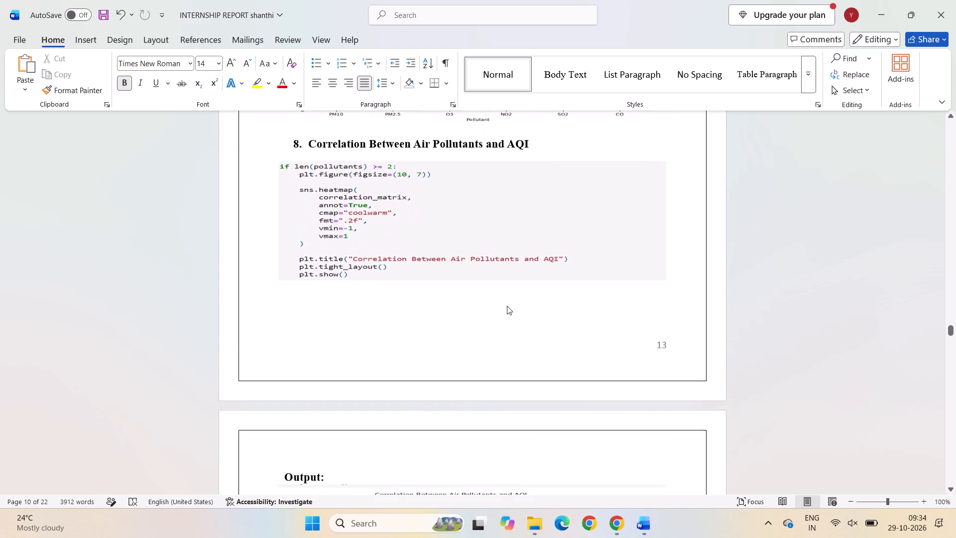
{"action": "scroll", "coordinate": [507, 306], "scroll_direction": "down", "scroll_amount": 5}
{"action": "scroll", "coordinate": [507, 306], "scroll_direction": "up", "scroll_amount": 1}
{"action": "scroll", "coordinate": [507, 306], "scroll_direction": "down", "scroll_amount": 1}
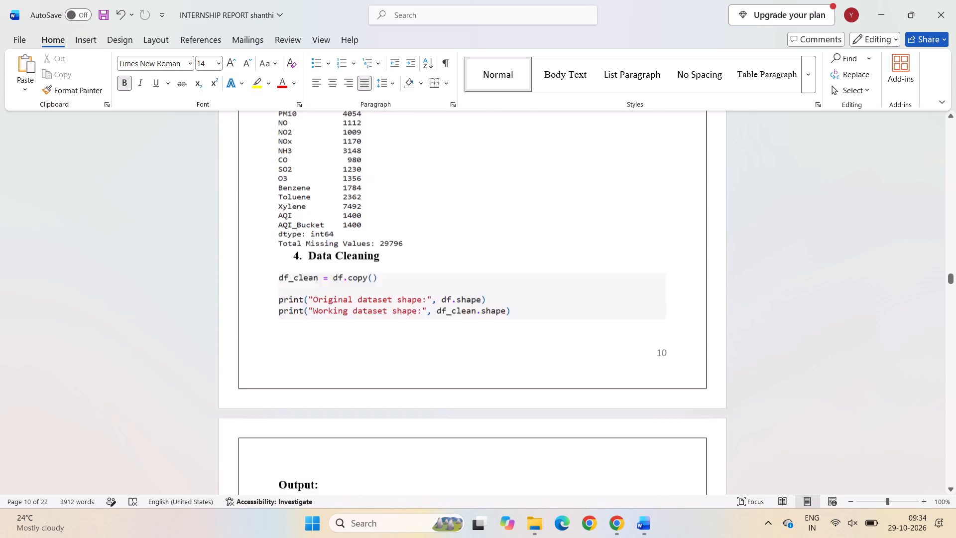
{"action": "scroll", "coordinate": [507, 306], "scroll_direction": "down", "scroll_amount": 8}
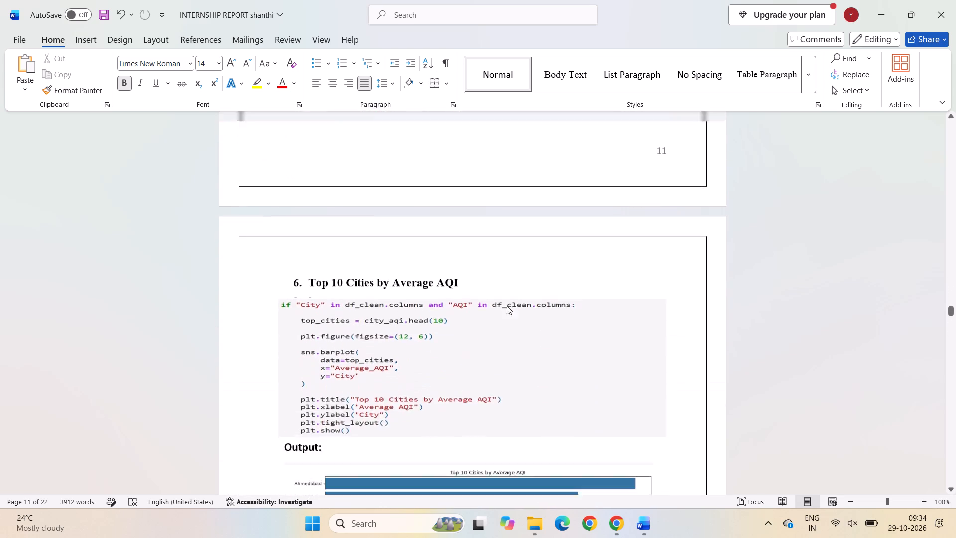
{"action": "scroll", "coordinate": [507, 306], "scroll_direction": "down", "scroll_amount": 9}
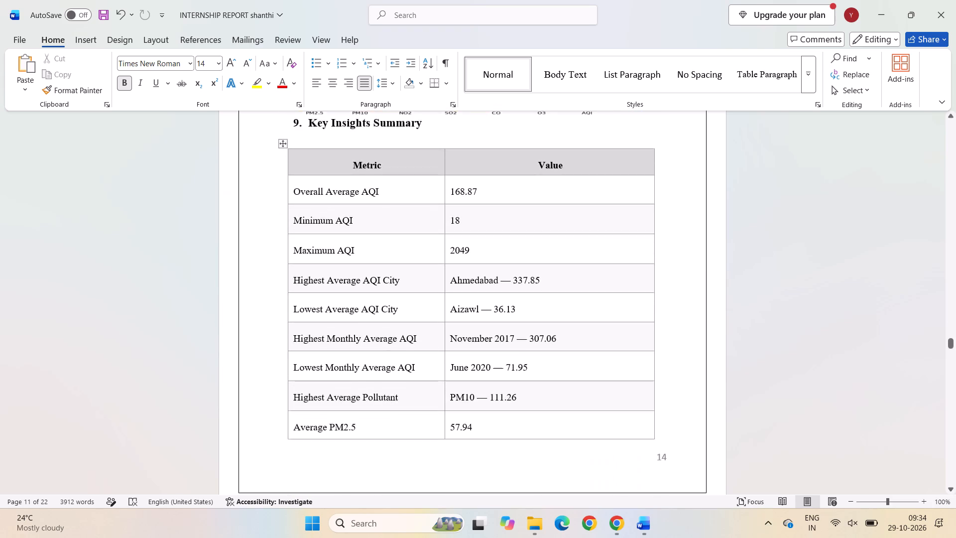
{"action": "scroll", "coordinate": [507, 306], "scroll_direction": "down", "scroll_amount": 5}
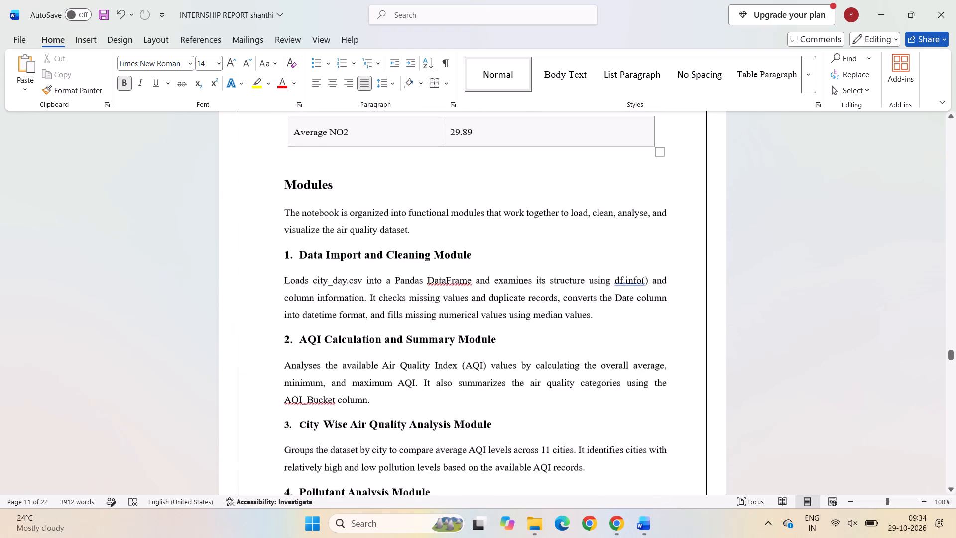
Reduce the height of the "Average NO2" row at the end of the Key Insights Summary table.
{"action": "double_click", "coordinate": [403, 242]}
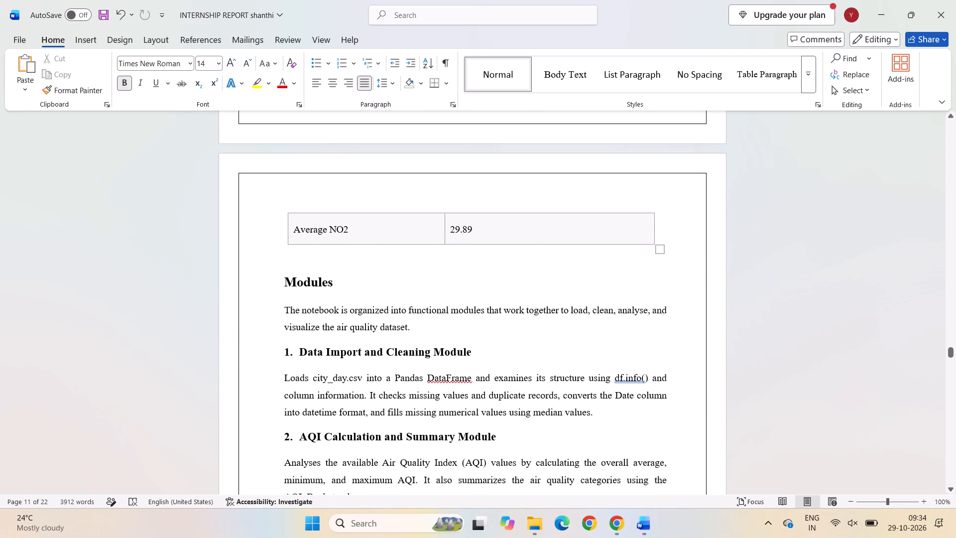
{"action": "left_click_drag", "start_coordinate": [403, 242], "coordinate": [634, 250]}
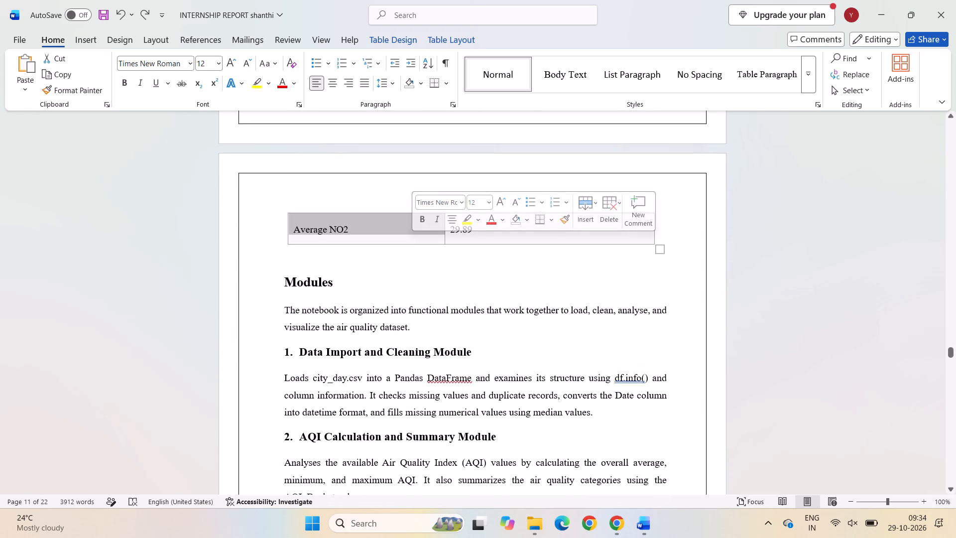
{"action": "left_click_drag", "start_coordinate": [634, 250], "coordinate": [649, 244]}
{"action": "left_click", "coordinate": [649, 244]}
{"action": "left_click_drag", "start_coordinate": [649, 244], "coordinate": [622, 231]}
Delete the entire "Average NO2" row from the end of the Key Insights Summary table.
{"action": "scroll", "coordinate": [622, 231], "scroll_direction": "up", "scroll_amount": 2}
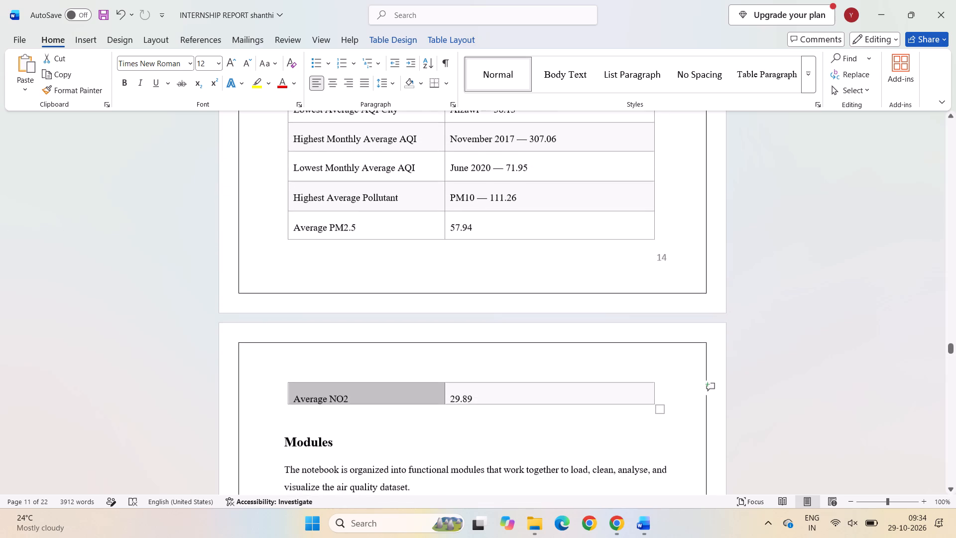
{"action": "scroll", "coordinate": [622, 231], "scroll_direction": "up", "scroll_amount": 1}
{"action": "triple_click", "coordinate": [536, 393]}
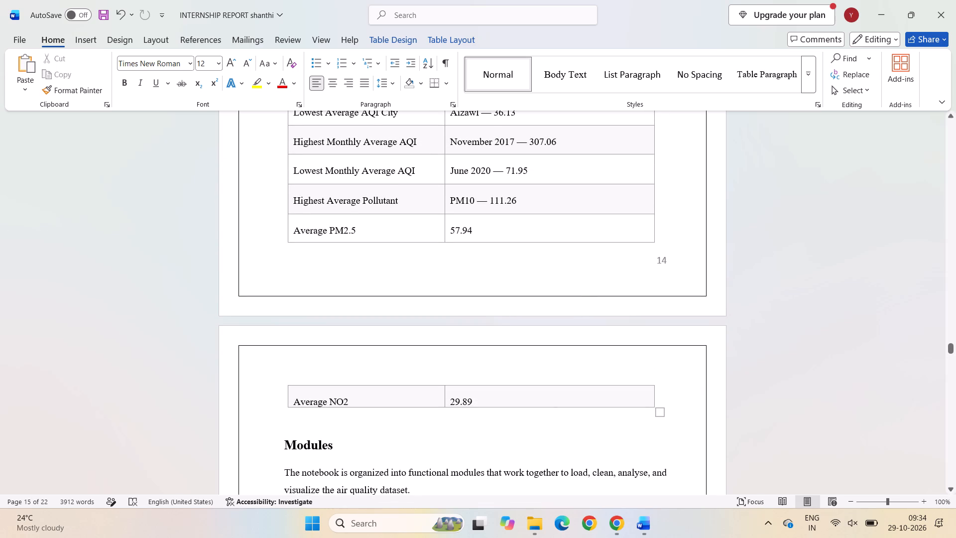
{"action": "triple_click", "coordinate": [426, 403]}
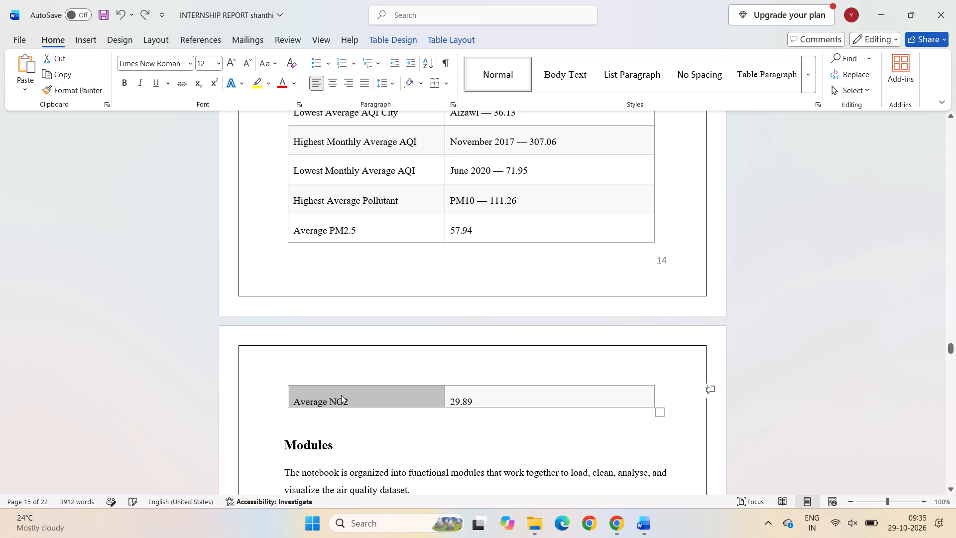
{"action": "left_click", "coordinate": [323, 393]}
{"action": "left_click_drag", "start_coordinate": [323, 393], "coordinate": [525, 397]}
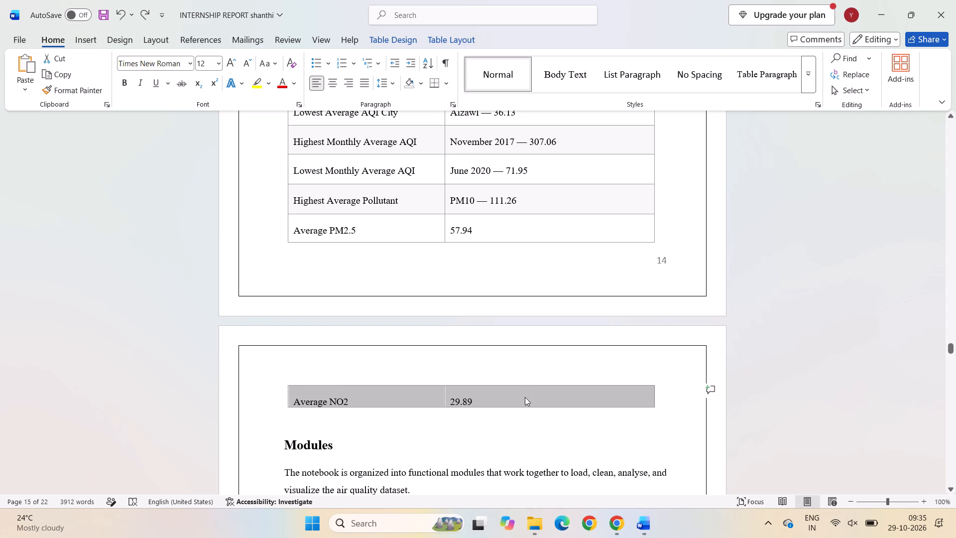
{"action": "left_click_drag", "start_coordinate": [525, 397], "coordinate": [568, 398]}
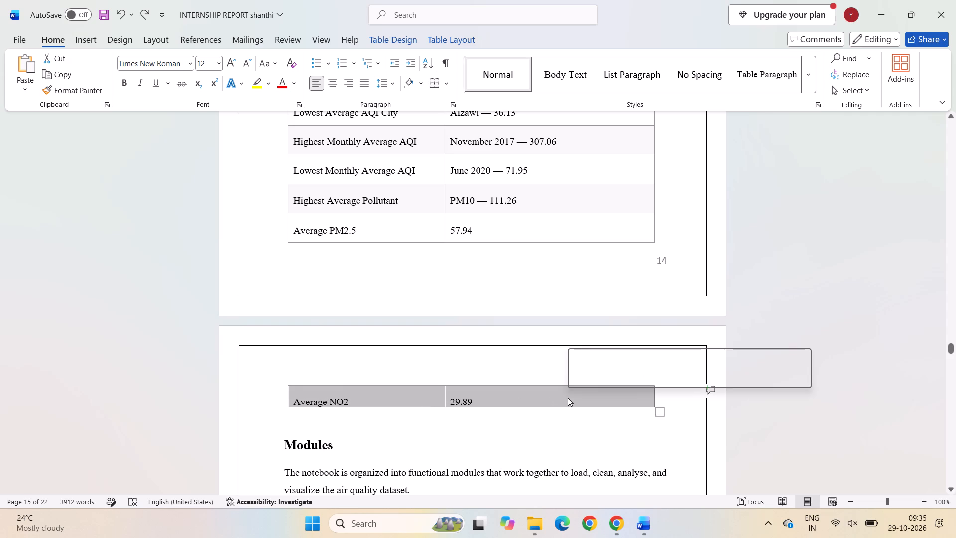
{"action": "key", "text": "BackSpace"}
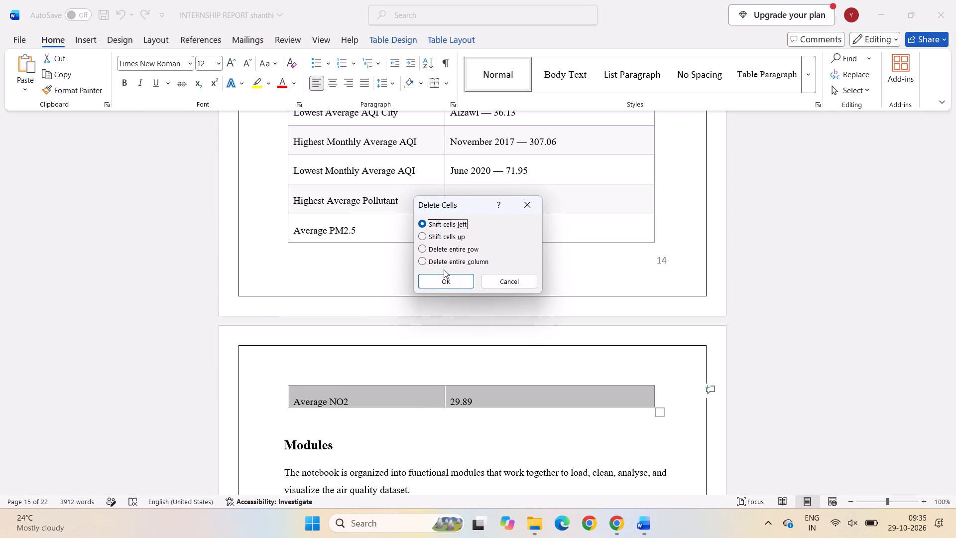
{"action": "left_click", "coordinate": [426, 252]}
{"action": "left_click", "coordinate": [443, 281]}
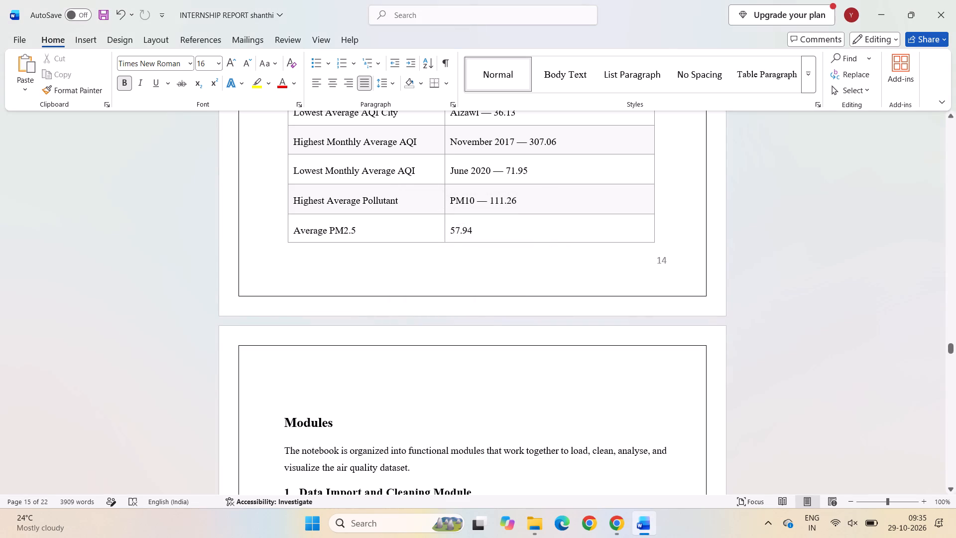
Remove the left indent of the "Modules" heading and the empty line above it.
{"action": "scroll", "coordinate": [308, 378], "scroll_direction": "down", "scroll_amount": 2}
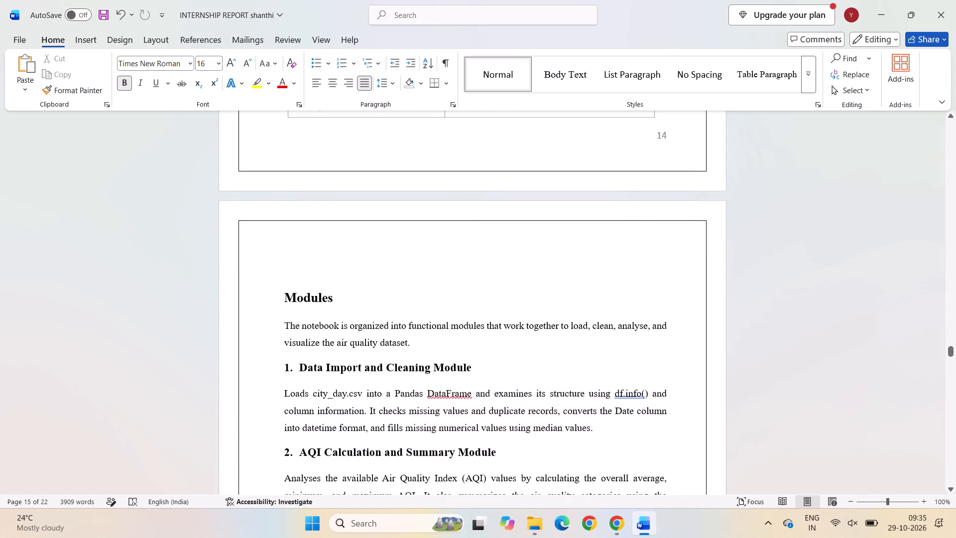
{"action": "left_click", "coordinate": [283, 297]}
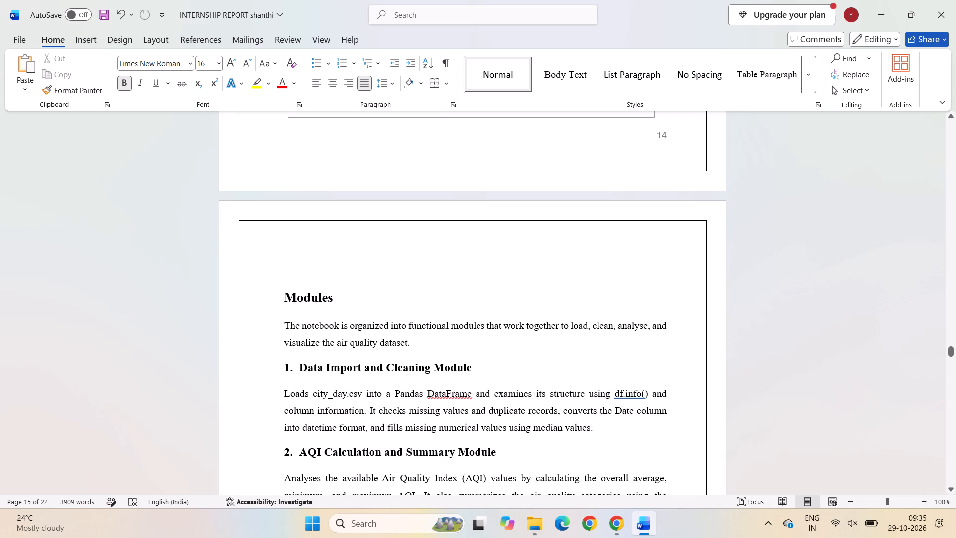
{"action": "key", "text": "BackSpace"}
{"action": "key", "text": "BackSpace"}
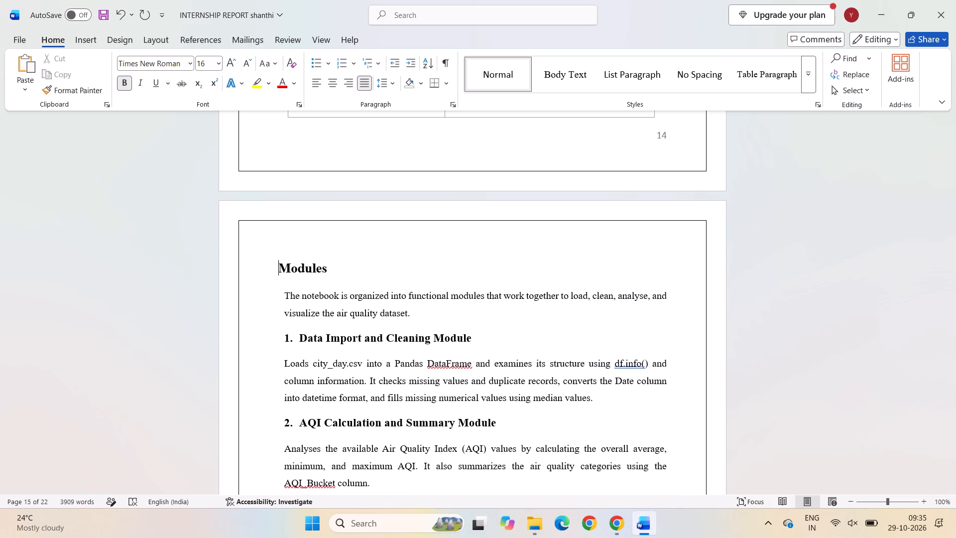
Review the layout from the "Modules" section through "Results and Output", "Advantages" and "Conclusion" to the "Certificate" page.
{"action": "scroll", "coordinate": [283, 297], "scroll_direction": "down", "scroll_amount": 6}
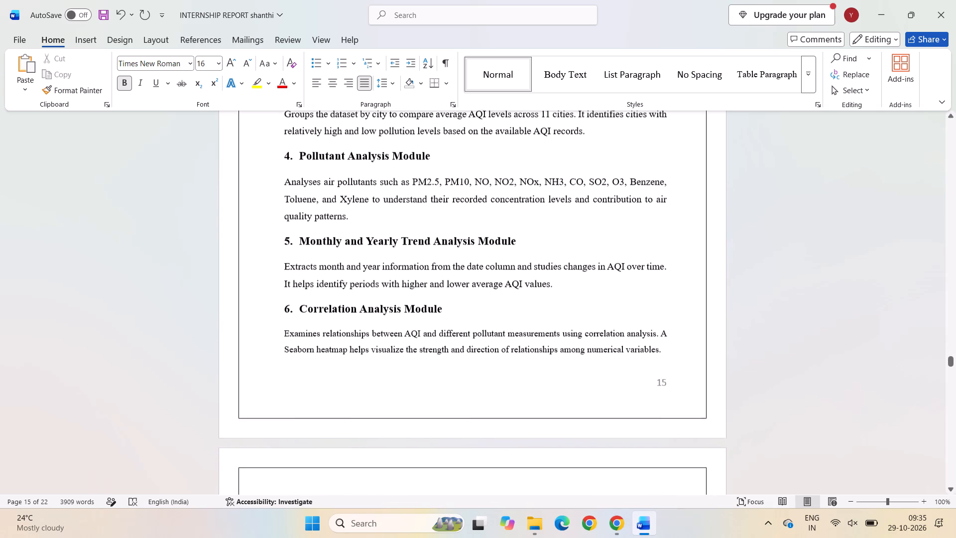
{"action": "scroll", "coordinate": [283, 297], "scroll_direction": "down", "scroll_amount": 7}
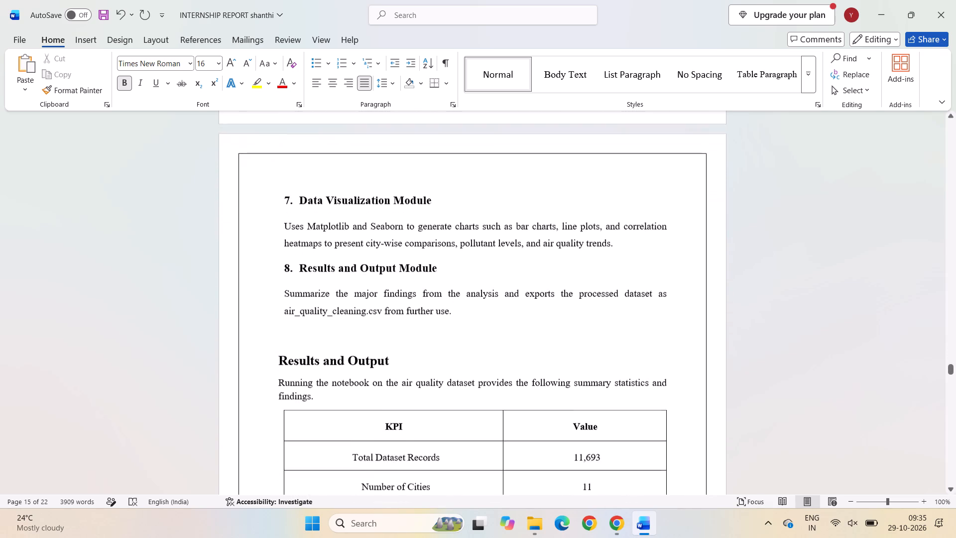
{"action": "scroll", "coordinate": [283, 297], "scroll_direction": "down", "scroll_amount": 6}
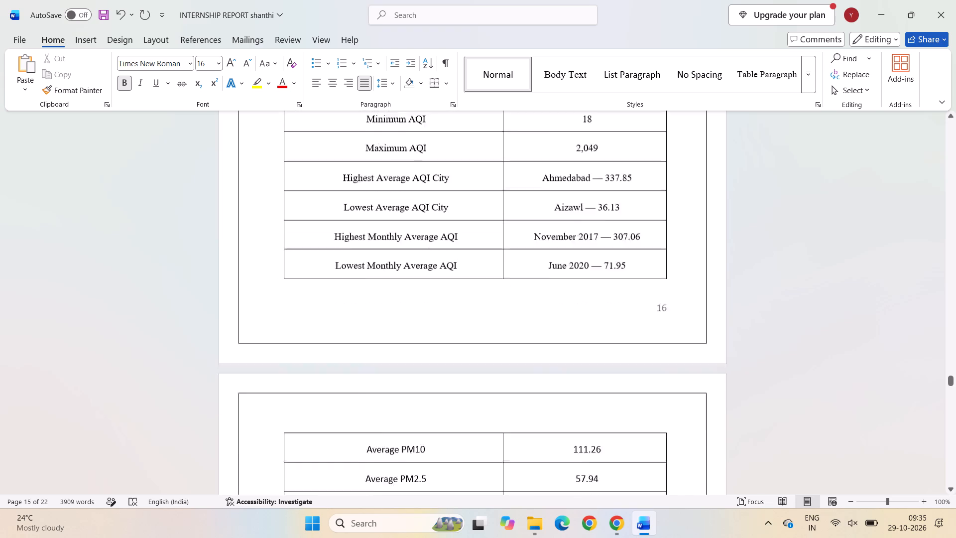
{"action": "scroll", "coordinate": [283, 297], "scroll_direction": "down", "scroll_amount": 7}
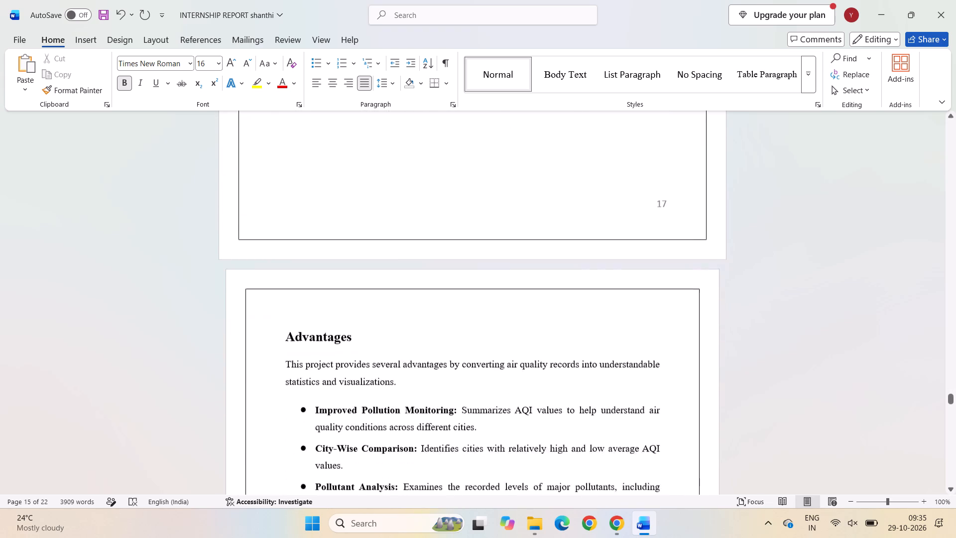
{"action": "scroll", "coordinate": [283, 297], "scroll_direction": "down", "scroll_amount": 6}
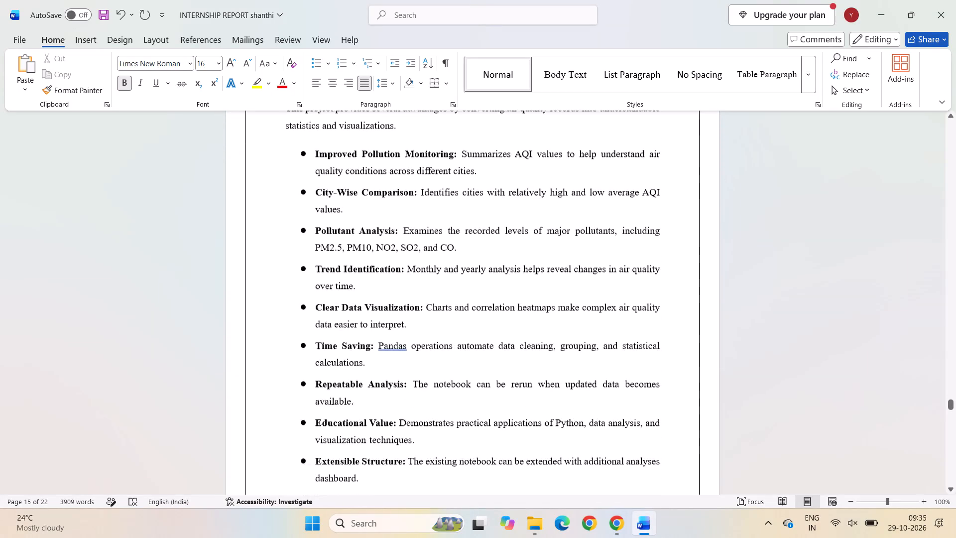
{"action": "scroll", "coordinate": [283, 297], "scroll_direction": "down", "scroll_amount": 6}
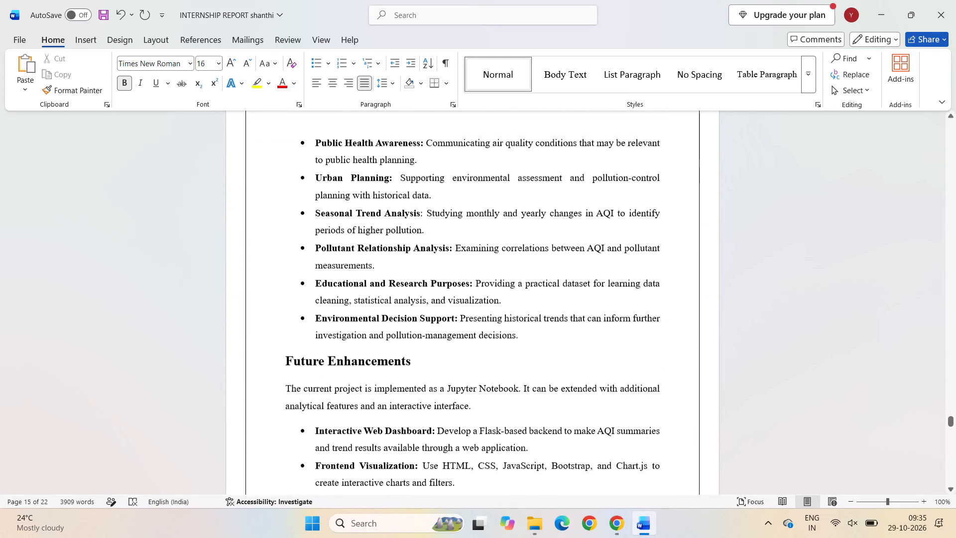
{"action": "scroll", "coordinate": [283, 297], "scroll_direction": "down", "scroll_amount": 6}
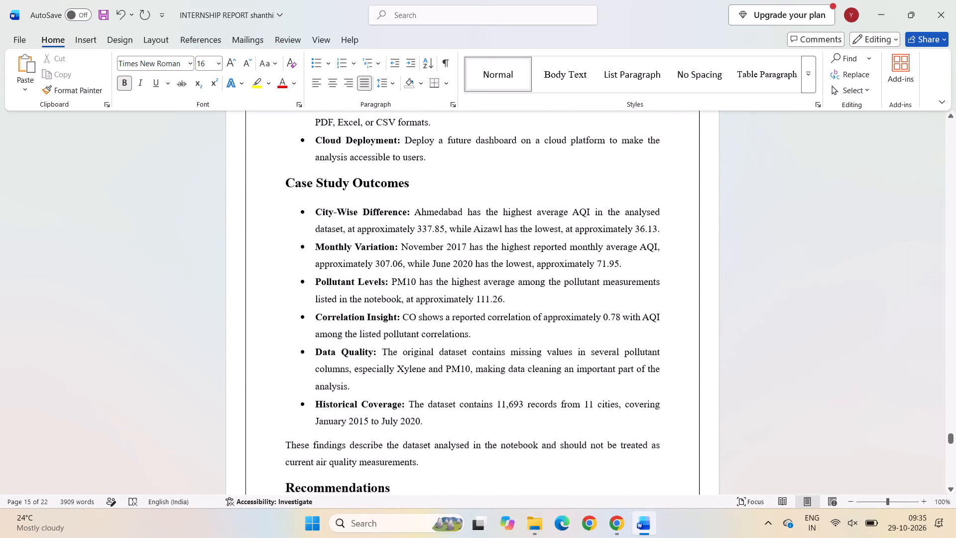
{"action": "scroll", "coordinate": [283, 297], "scroll_direction": "down", "scroll_amount": 8}
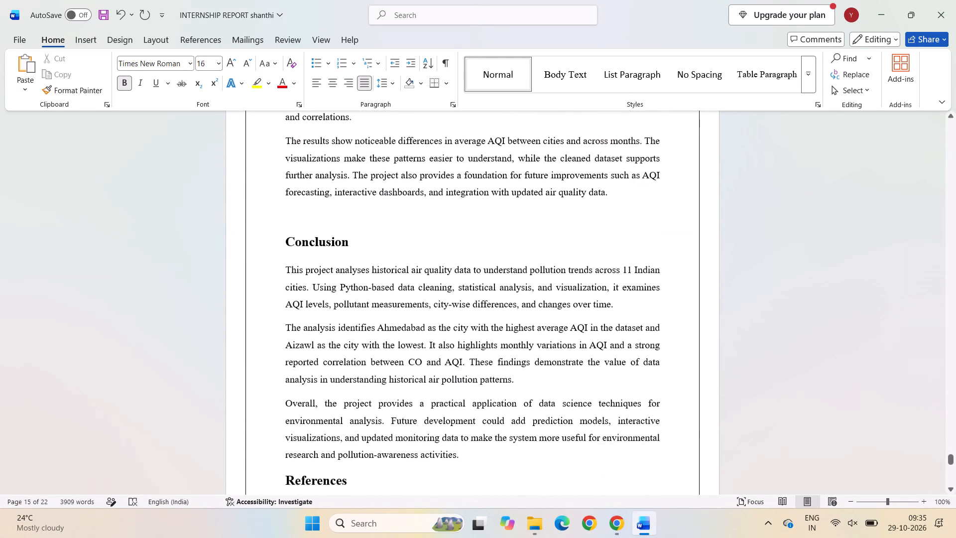
{"action": "scroll", "coordinate": [283, 297], "scroll_direction": "down", "scroll_amount": 5}
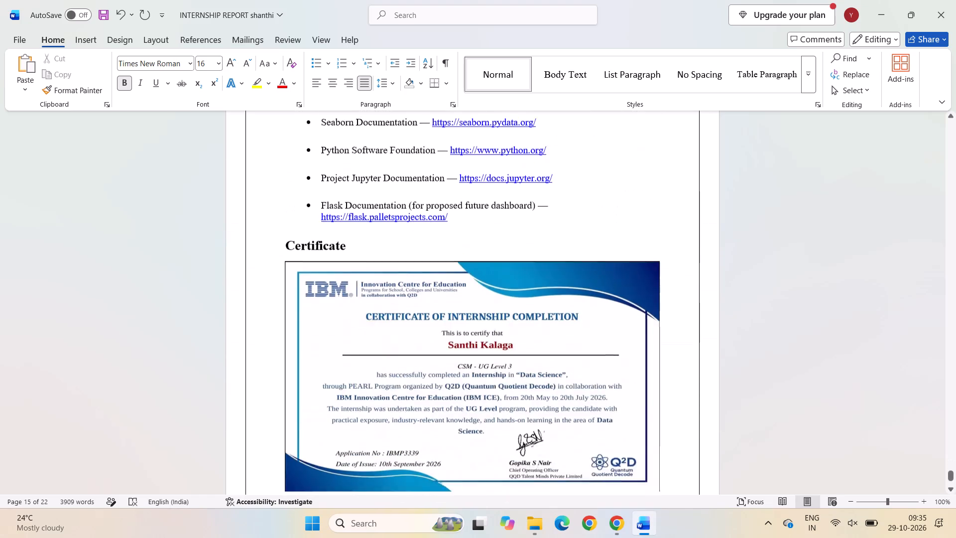
{"action": "scroll", "coordinate": [283, 297], "scroll_direction": "down", "scroll_amount": 3}
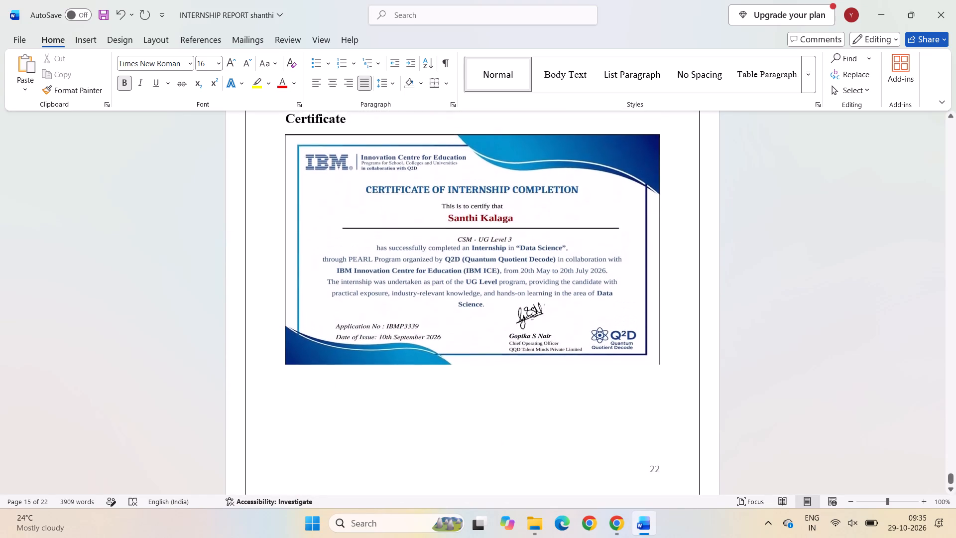
{"action": "scroll", "coordinate": [283, 297], "scroll_direction": "down", "scroll_amount": 2}
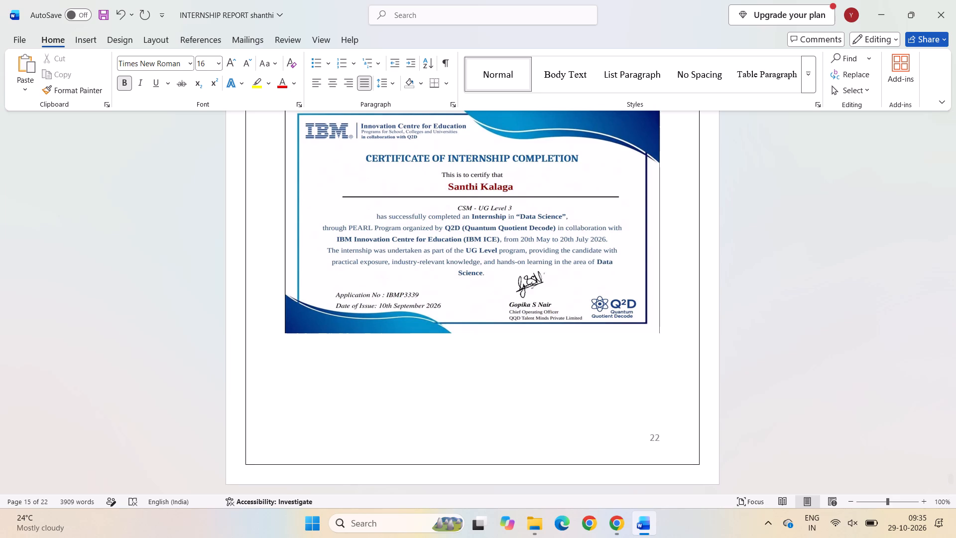
Review the report's pages in reverse order, from the "Certificate" page back to the "Abstract".
{"action": "scroll", "coordinate": [283, 297], "scroll_direction": "up", "scroll_amount": 6}
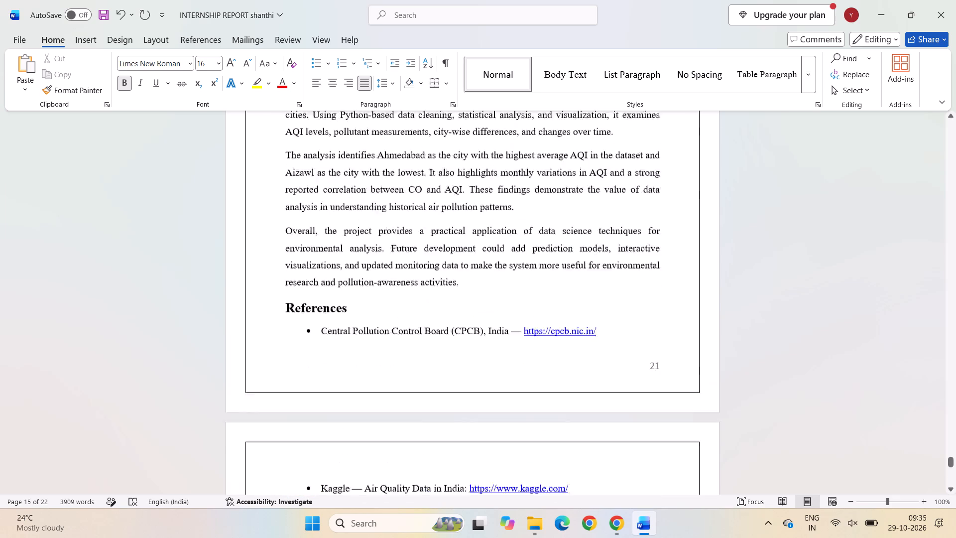
{"action": "scroll", "coordinate": [283, 297], "scroll_direction": "up", "scroll_amount": 8}
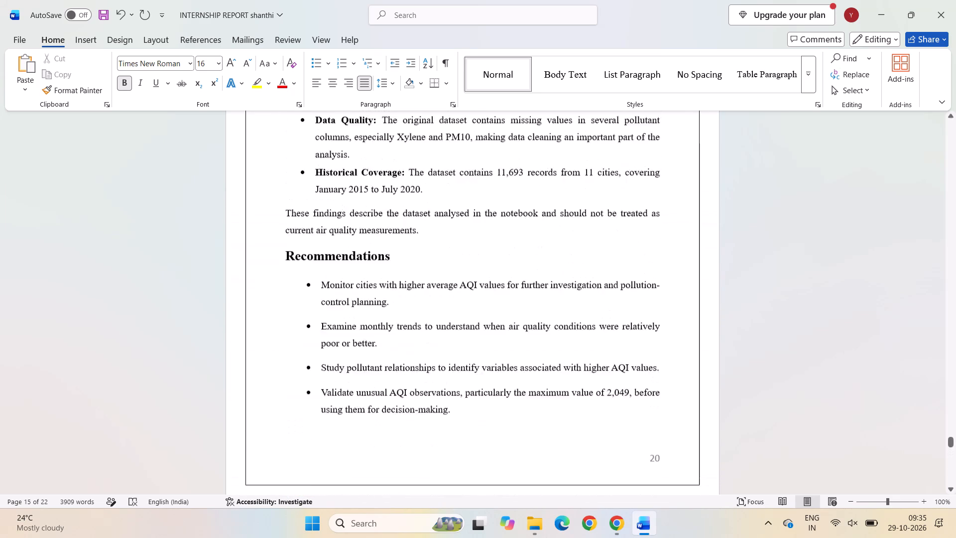
{"action": "scroll", "coordinate": [283, 297], "scroll_direction": "up", "scroll_amount": 16}
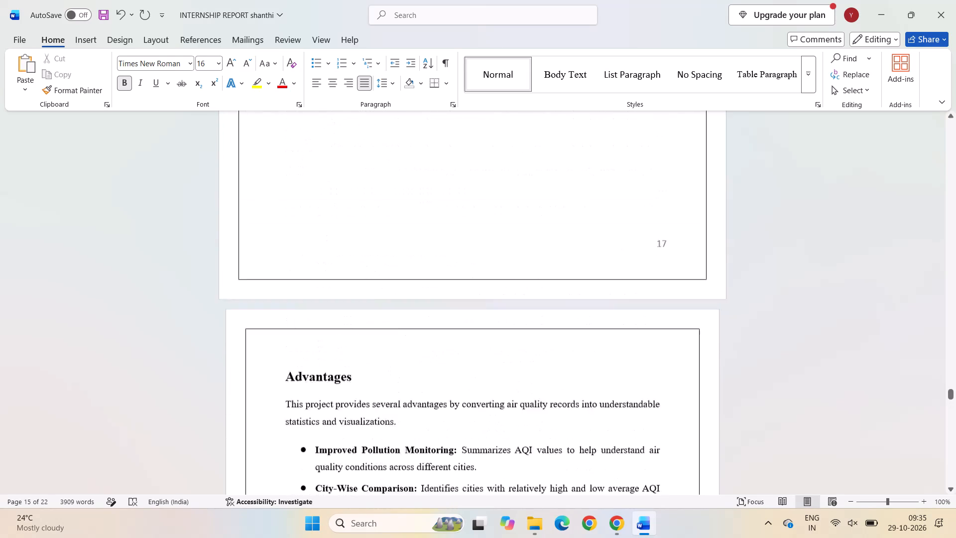
{"action": "scroll", "coordinate": [283, 297], "scroll_direction": "up", "scroll_amount": 11}
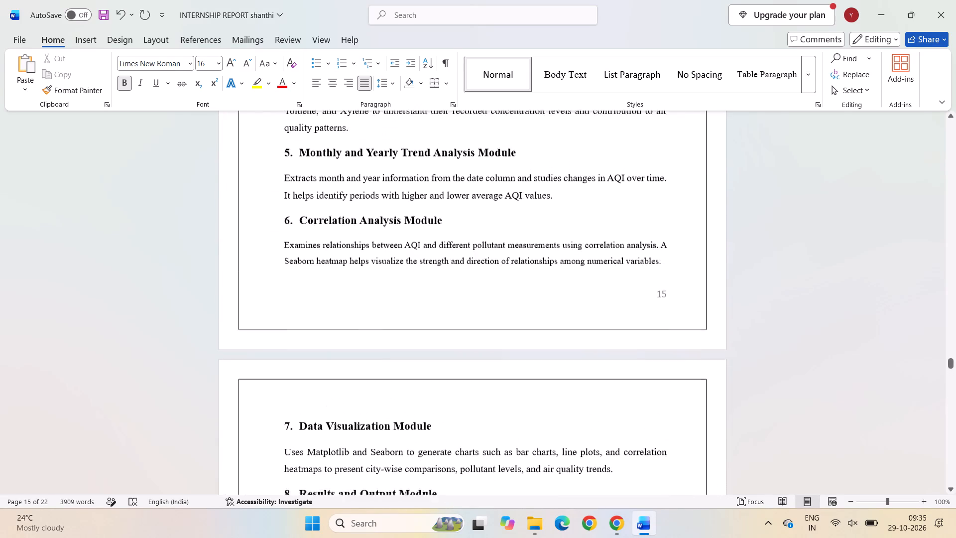
{"action": "scroll", "coordinate": [283, 297], "scroll_direction": "up", "scroll_amount": 12}
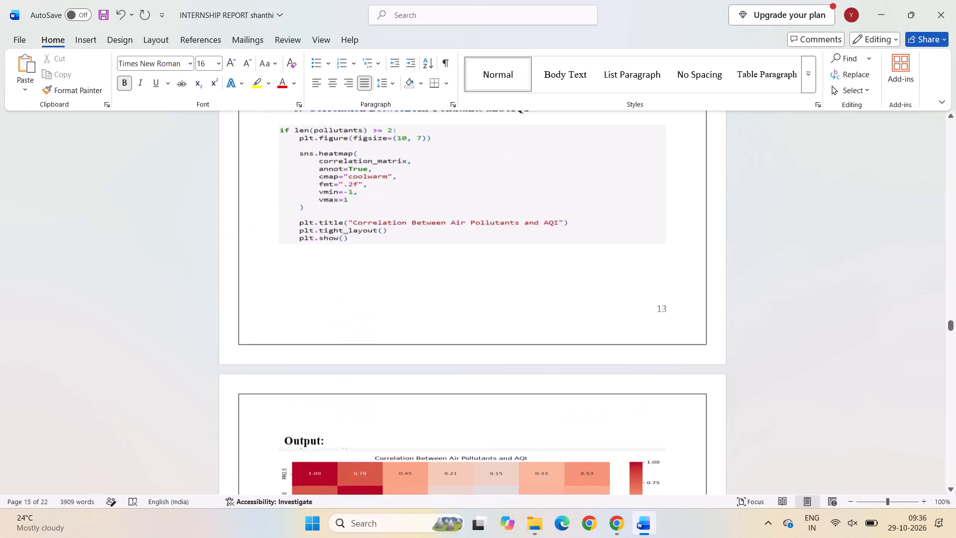
{"action": "scroll", "coordinate": [283, 297], "scroll_direction": "up", "scroll_amount": 17}
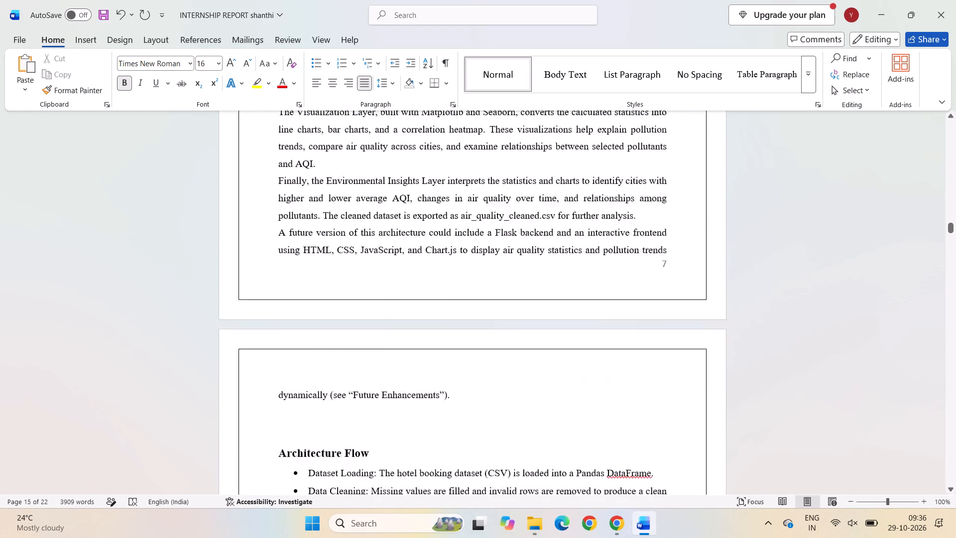
{"action": "scroll", "coordinate": [283, 297], "scroll_direction": "up", "scroll_amount": 8}
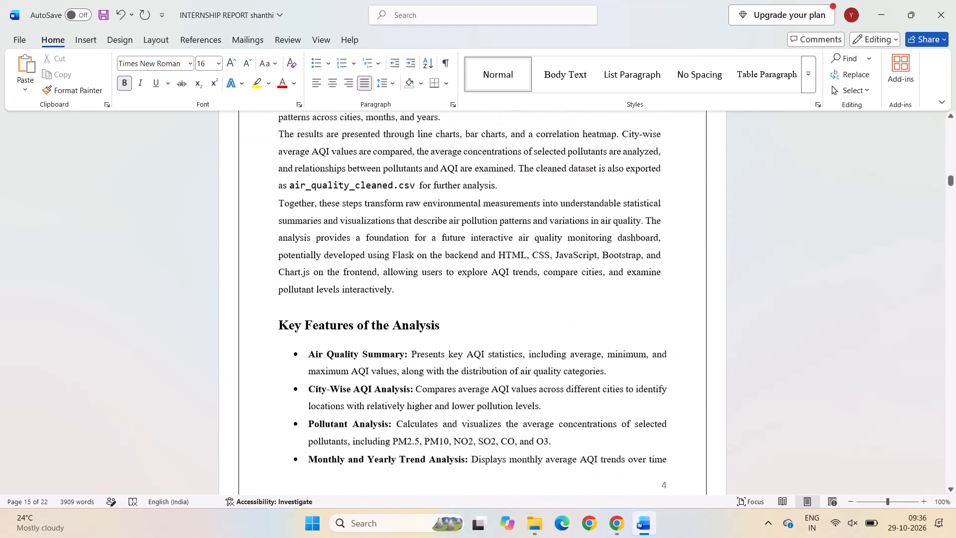
{"action": "scroll", "coordinate": [283, 297], "scroll_direction": "up", "scroll_amount": 12}
Push the "Problem Statement" heading to the top of the following page with empty lines, leaving a blank page after the Abstract.
{"action": "scroll", "coordinate": [283, 297], "scroll_direction": "down", "scroll_amount": 2}
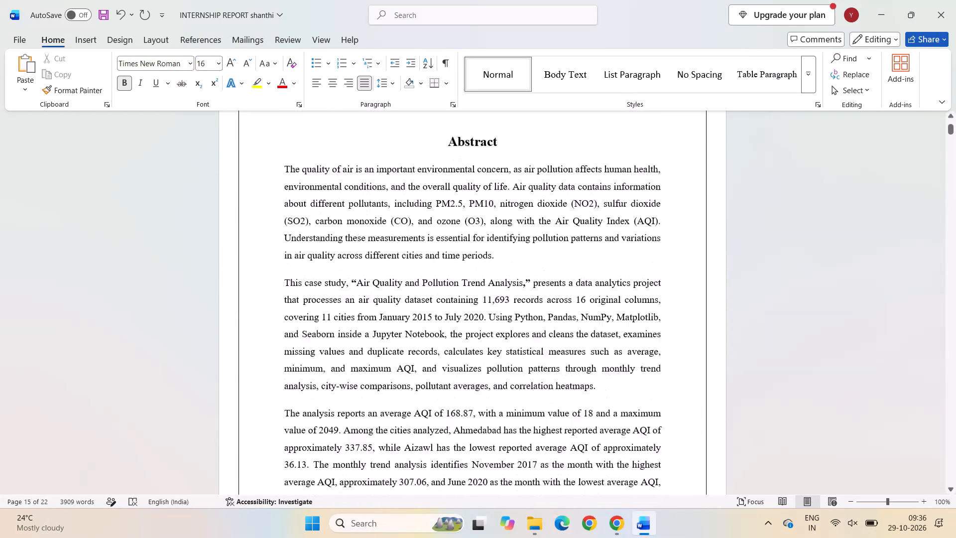
{"action": "scroll", "coordinate": [283, 297], "scroll_direction": "down", "scroll_amount": 3}
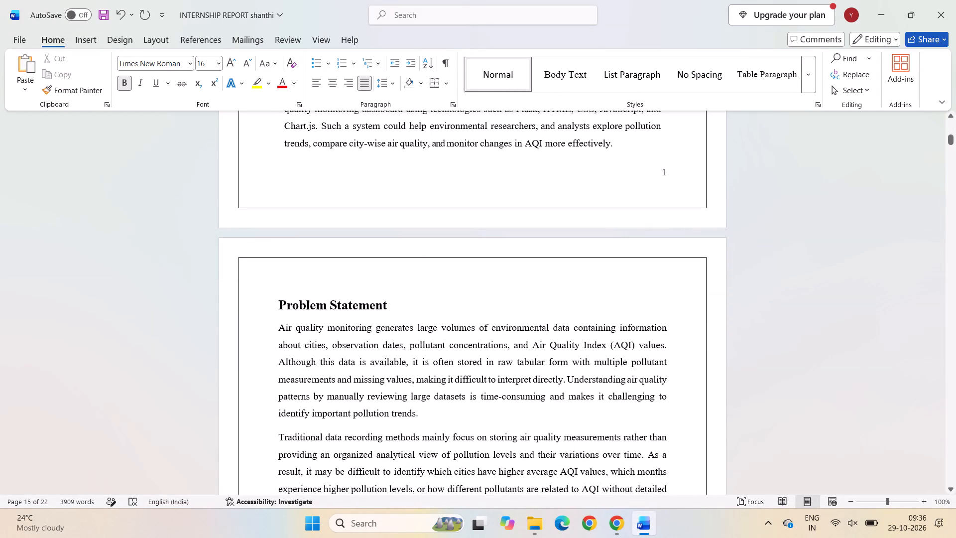
{"action": "left_click", "coordinate": [276, 304]}
{"action": "key", "text": "Return"}
{"action": "key", "text": "Return"}
{"action": "key", "text": "Return"}
{"action": "key", "text": "Return"}
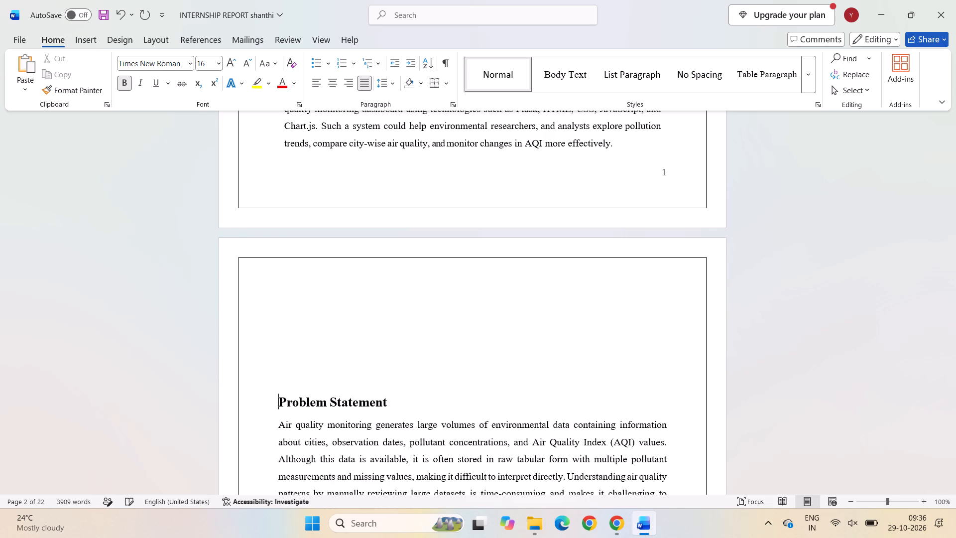
{"action": "key", "text": "Return"}
{"action": "key", "text": "Return"}
{"action": "key", "text": "Return"}
{"action": "key", "text": "Return"}
{"action": "key", "text": "Return"}
{"action": "key", "text": "Return"}
{"action": "key", "text": "Return"}
{"action": "key", "text": "Return"}
{"action": "key", "text": "Return"}
{"action": "key", "text": "Return"}
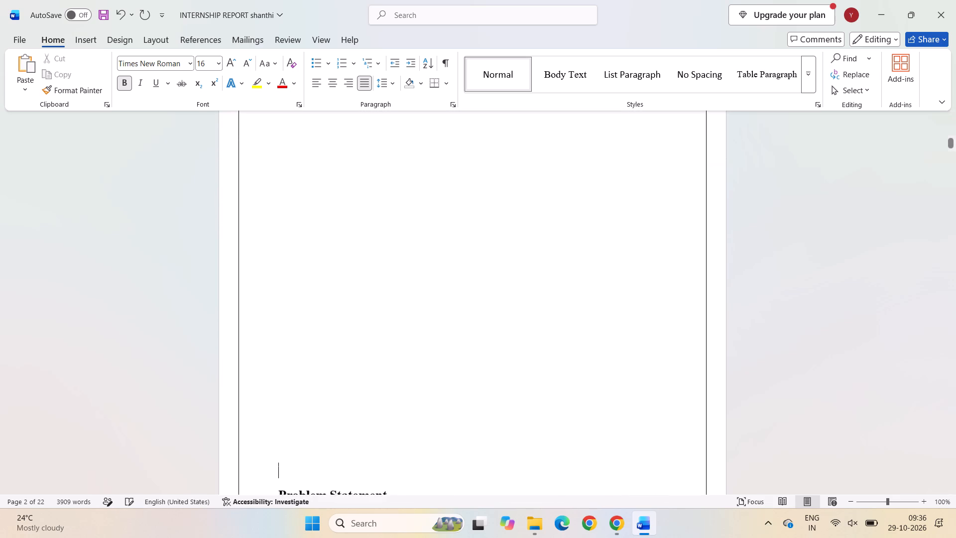
{"action": "key", "text": "Return"}
{"action": "key", "text": "Return"}
{"action": "key", "text": "Return"}
{"action": "key", "text": "Return"}
{"action": "key", "text": "Return"}
{"action": "key", "text": "Return"}
{"action": "key", "text": "Return"}
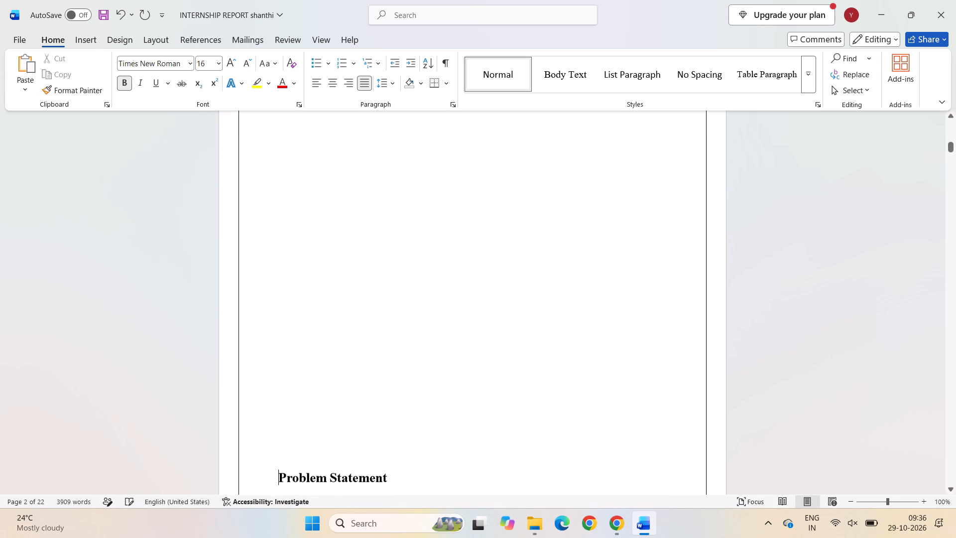
{"action": "key", "text": "Return"}
{"action": "key", "text": "Return"}
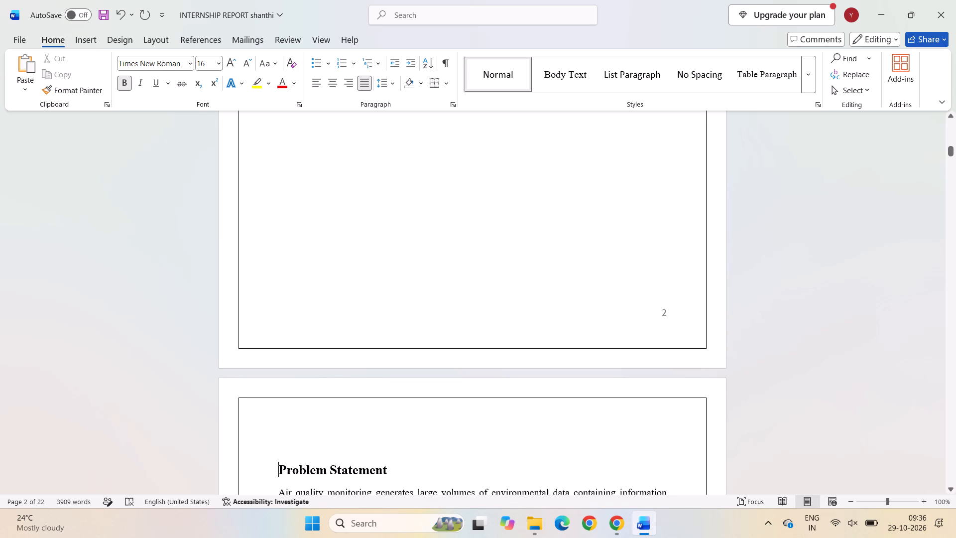
{"action": "key", "text": "BackSpace"}
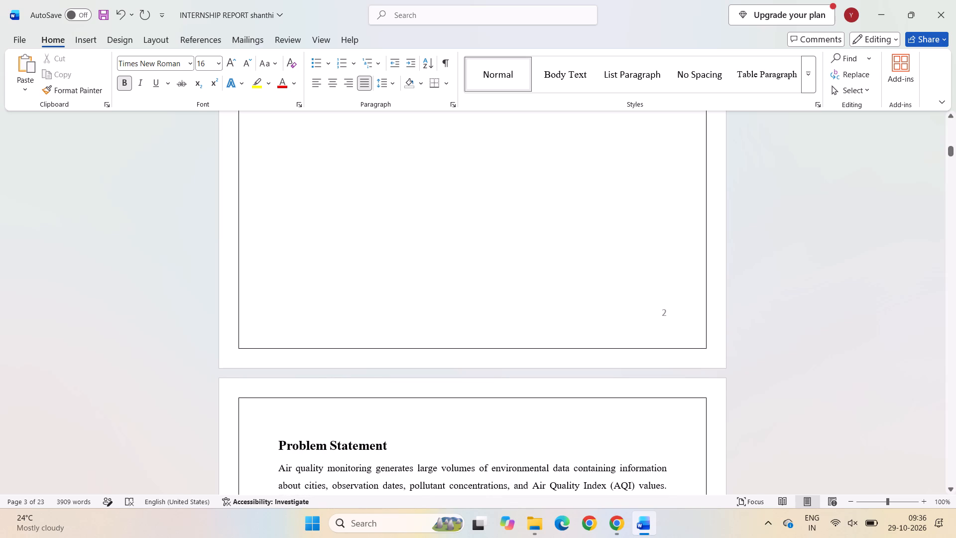
Review the layout around the new blank page, from the end of the Abstract through "Problem Statement" and "Objectives" to "Existing System".
{"action": "scroll", "coordinate": [335, 127], "scroll_direction": "down", "scroll_amount": 6}
{"action": "scroll", "coordinate": [335, 127], "scroll_direction": "up", "scroll_amount": 1}
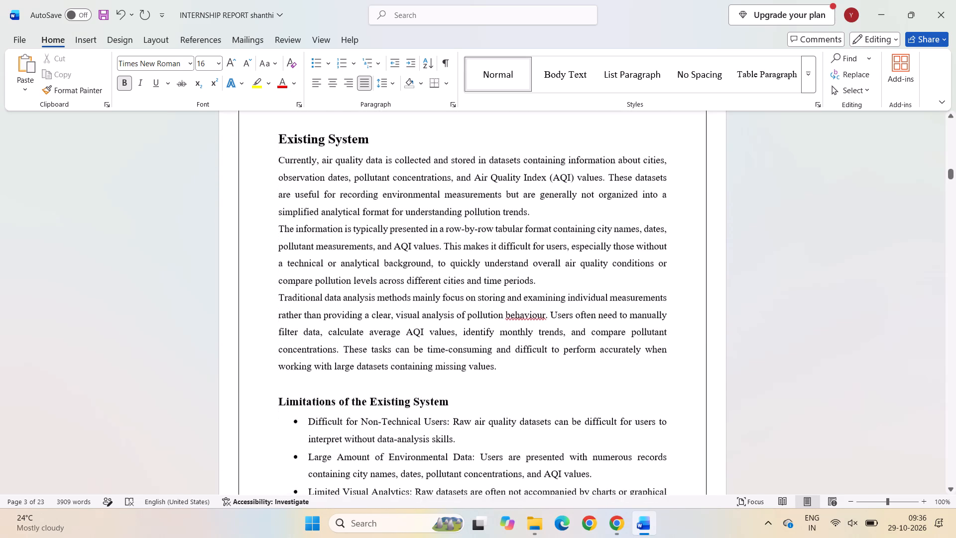
{"action": "scroll", "coordinate": [335, 127], "scroll_direction": "up", "scroll_amount": 1}
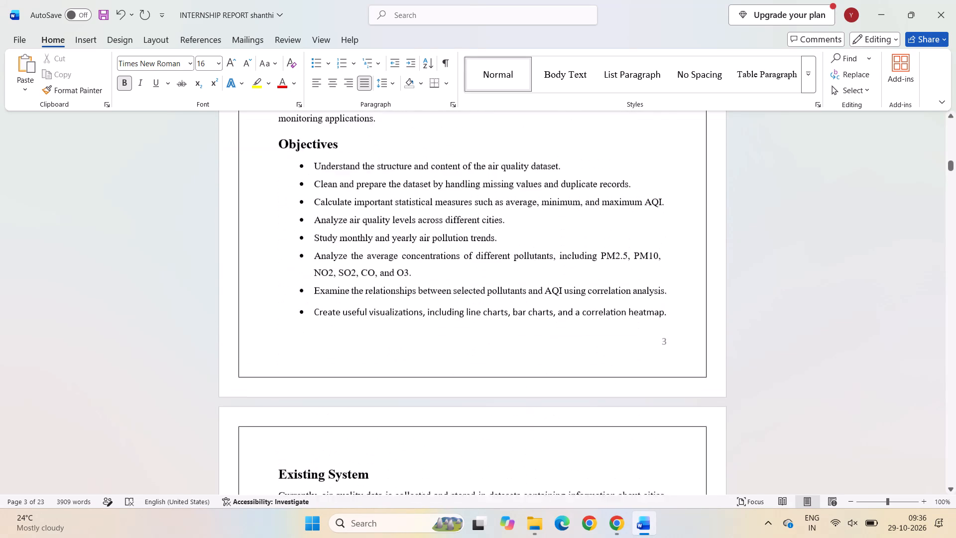
{"action": "scroll", "coordinate": [335, 127], "scroll_direction": "up", "scroll_amount": 8}
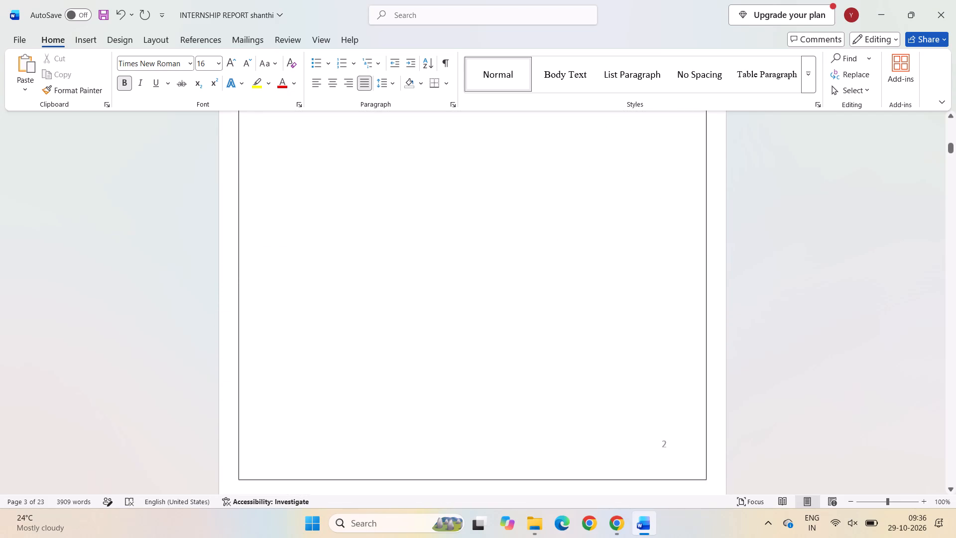
{"action": "scroll", "coordinate": [335, 127], "scroll_direction": "up", "scroll_amount": 4}
{"action": "scroll", "coordinate": [335, 127], "scroll_direction": "down", "scroll_amount": 1}
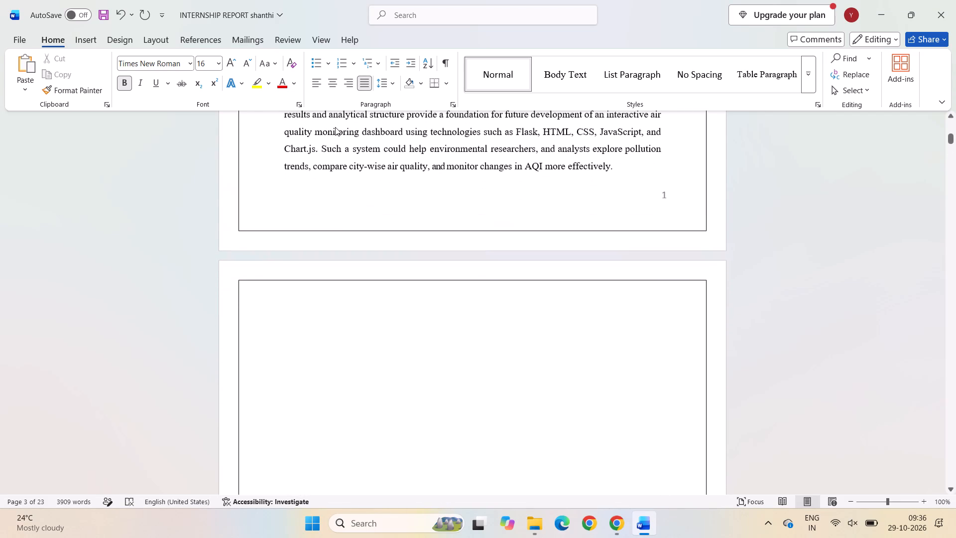
{"action": "left_click", "coordinate": [394, 311]}
{"action": "scroll", "coordinate": [394, 311], "scroll_direction": "down", "scroll_amount": 2}
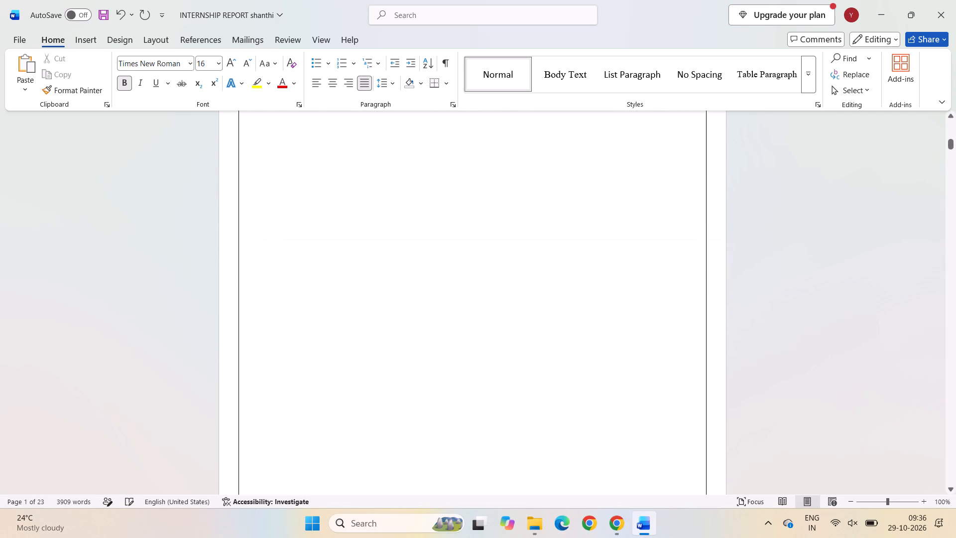
{"action": "scroll", "coordinate": [394, 311], "scroll_direction": "down", "scroll_amount": 2}
{"action": "scroll", "coordinate": [394, 311], "scroll_direction": "up", "scroll_amount": 2}
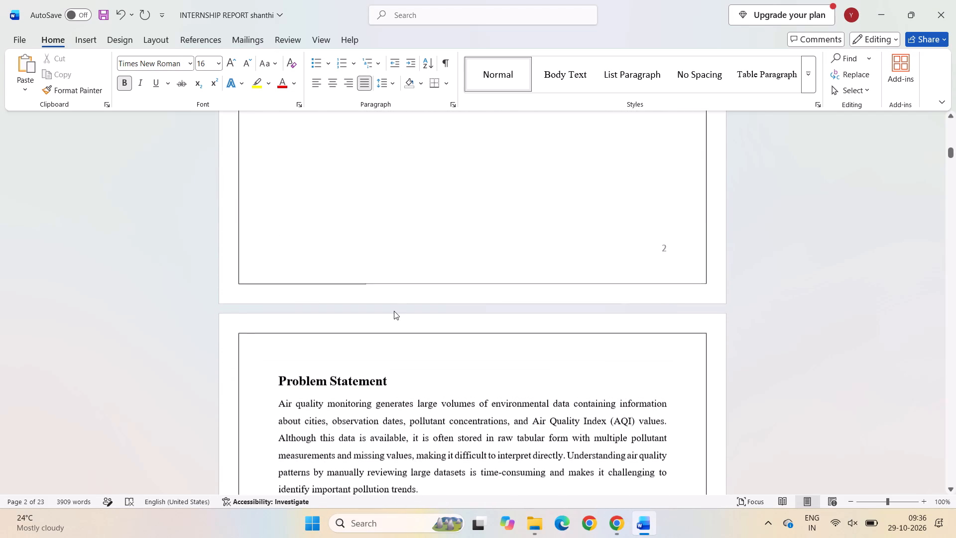
{"action": "scroll", "coordinate": [394, 311], "scroll_direction": "up", "scroll_amount": 1}
{"action": "scroll", "coordinate": [394, 311], "scroll_direction": "down", "scroll_amount": 1}
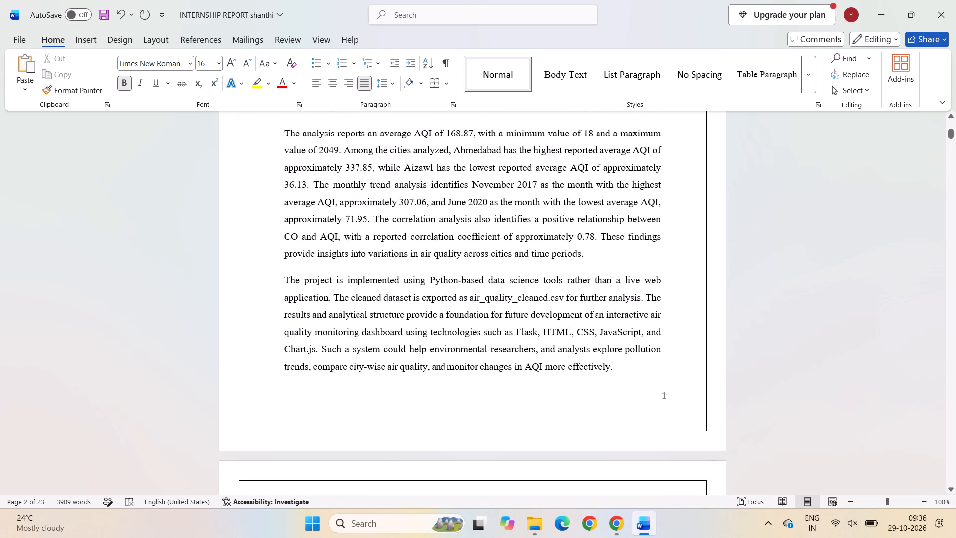
{"action": "scroll", "coordinate": [394, 311], "scroll_direction": "down", "scroll_amount": 2}
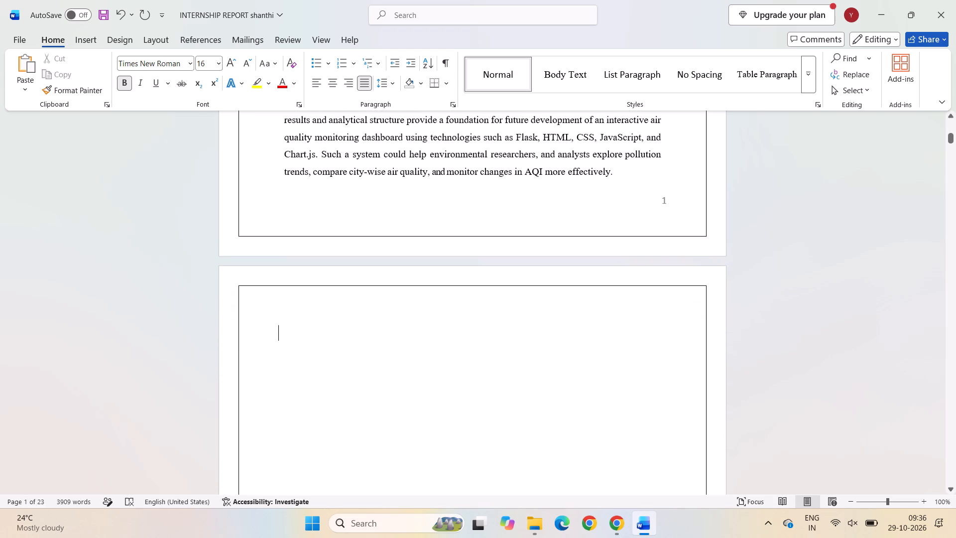
{"action": "scroll", "coordinate": [394, 311], "scroll_direction": "down", "scroll_amount": 1}
Enter the heading "Introduction" at the top of the blank page between the Abstract and "Problem Statement".
{"action": "left_click", "coordinate": [348, 325]}
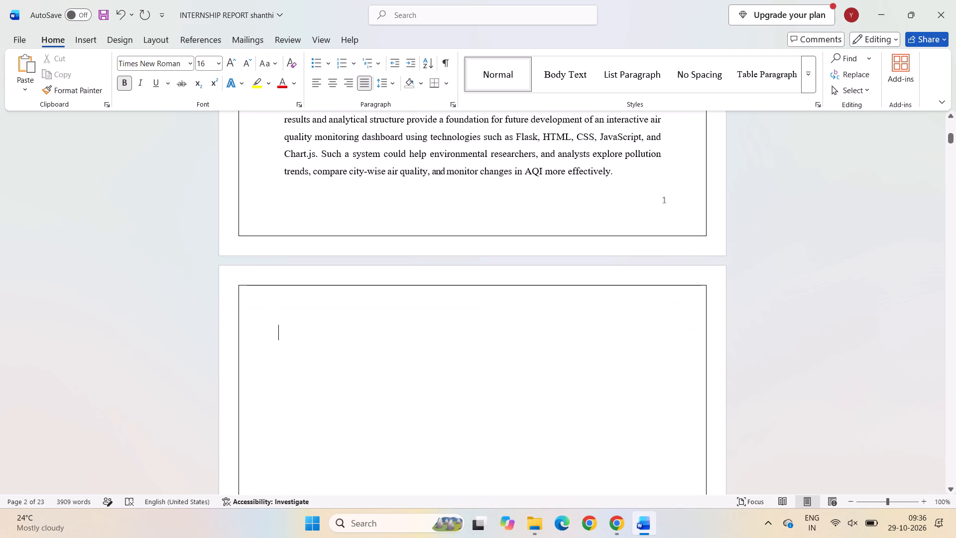
{"action": "type", "text": "in"}
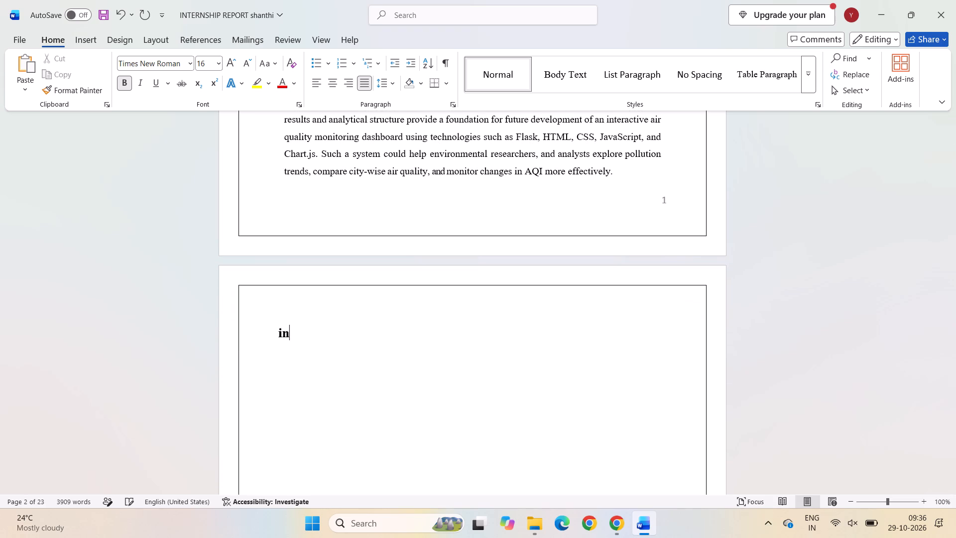
{"action": "key", "text": "BackSpace"}
{"action": "key", "text": "BackSpace"}
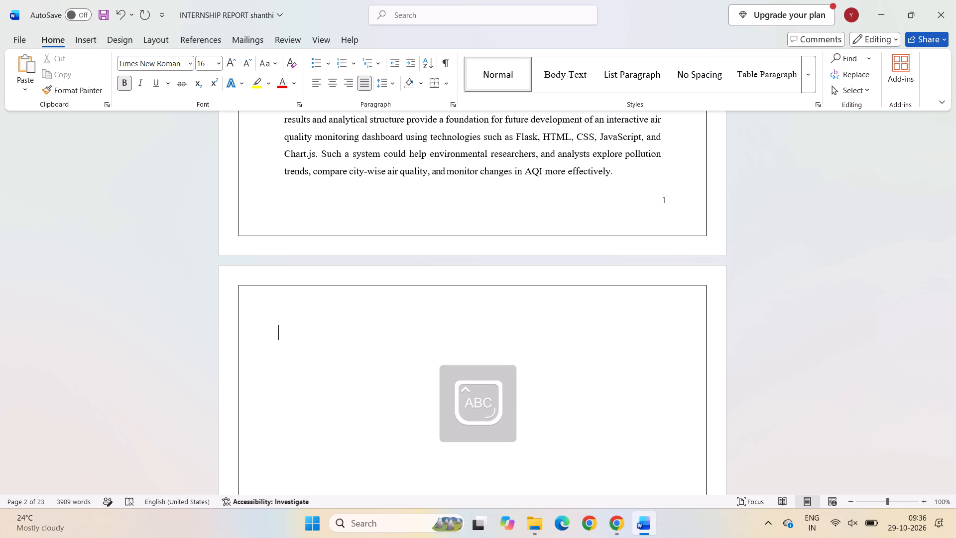
{"action": "type", "text": "IN"}
{"action": "type", "text": "TR"}
{"action": "key", "text": "o"}
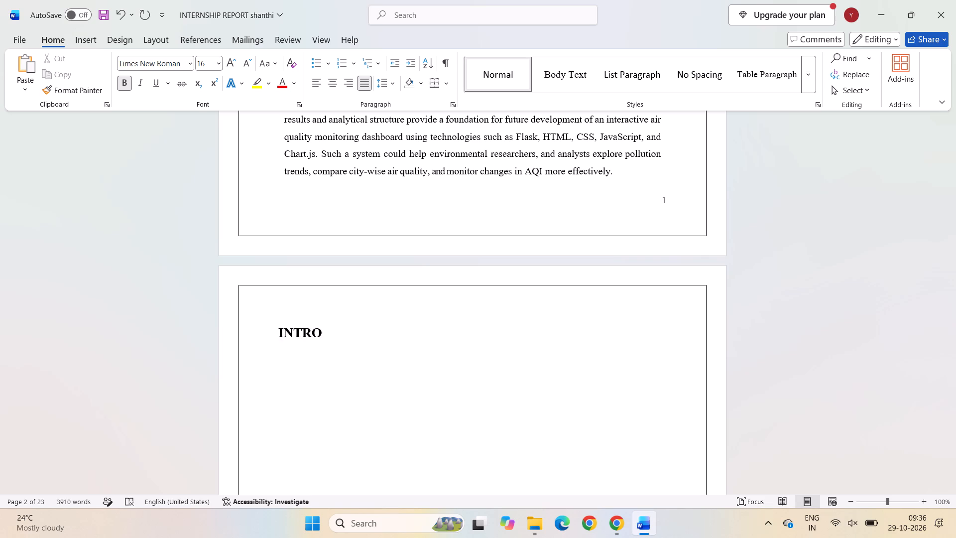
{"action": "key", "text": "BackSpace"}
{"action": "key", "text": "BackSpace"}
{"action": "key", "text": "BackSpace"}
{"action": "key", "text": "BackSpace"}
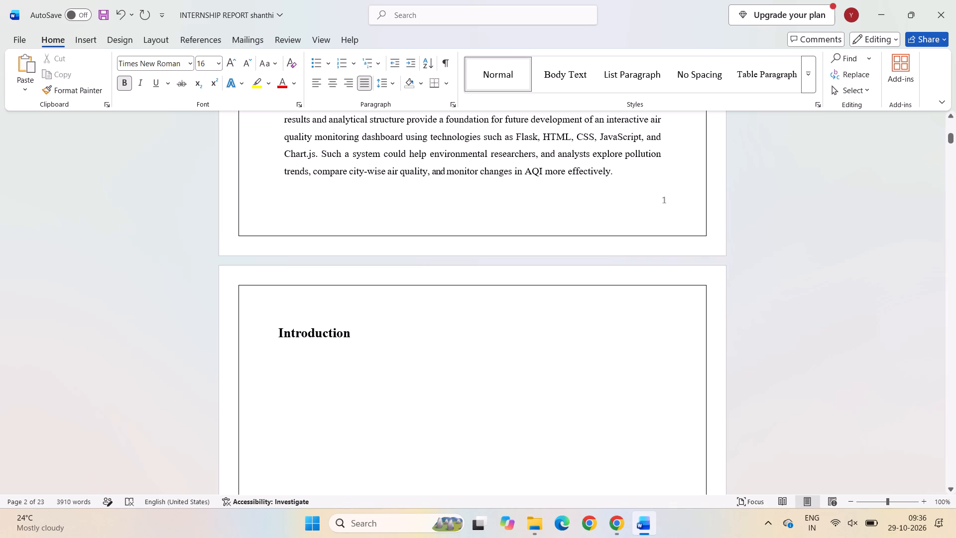
Centre the "Introduction" heading on the page after the Abstract.
{"action": "left_click_drag", "start_coordinate": [277, 336], "coordinate": [361, 337]}
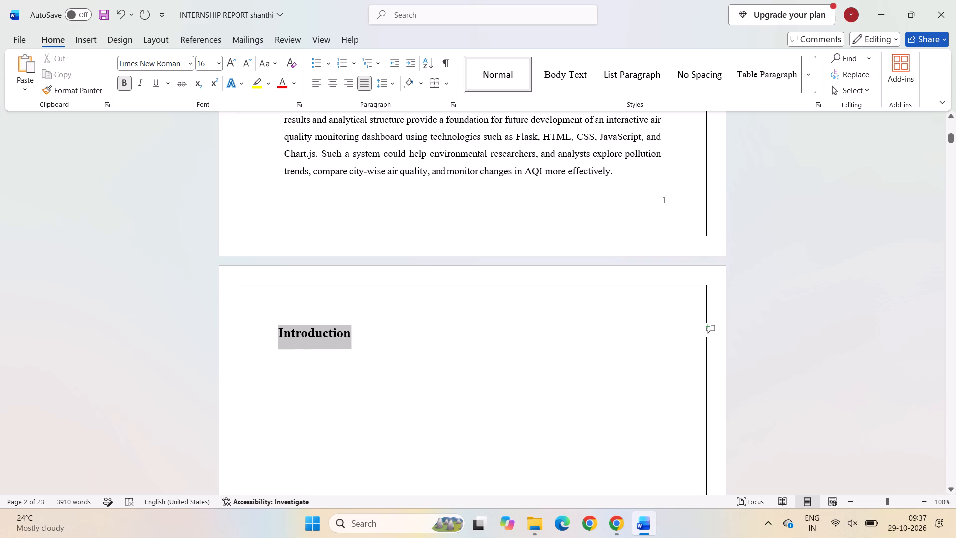
{"action": "left_click_drag", "start_coordinate": [361, 337], "coordinate": [365, 339]}
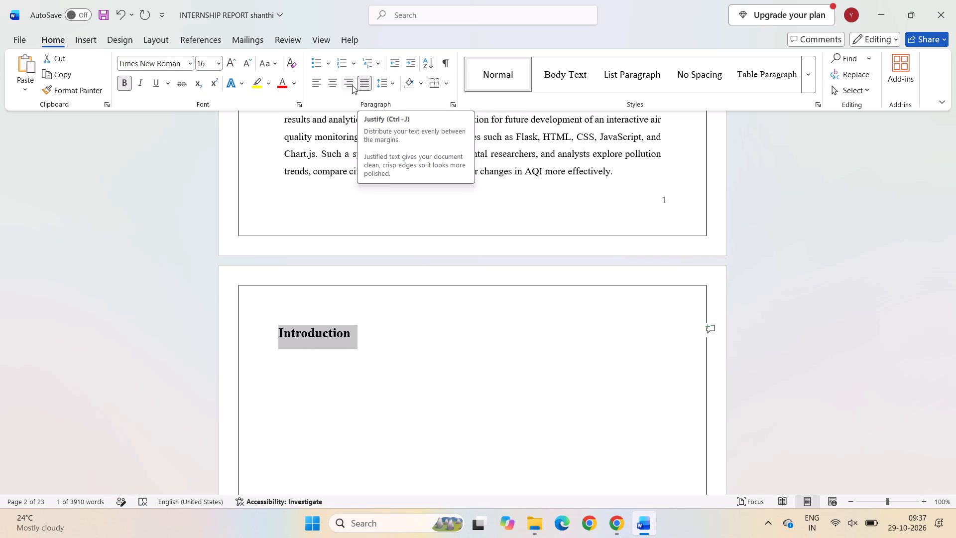
{"action": "left_click", "coordinate": [366, 84]}
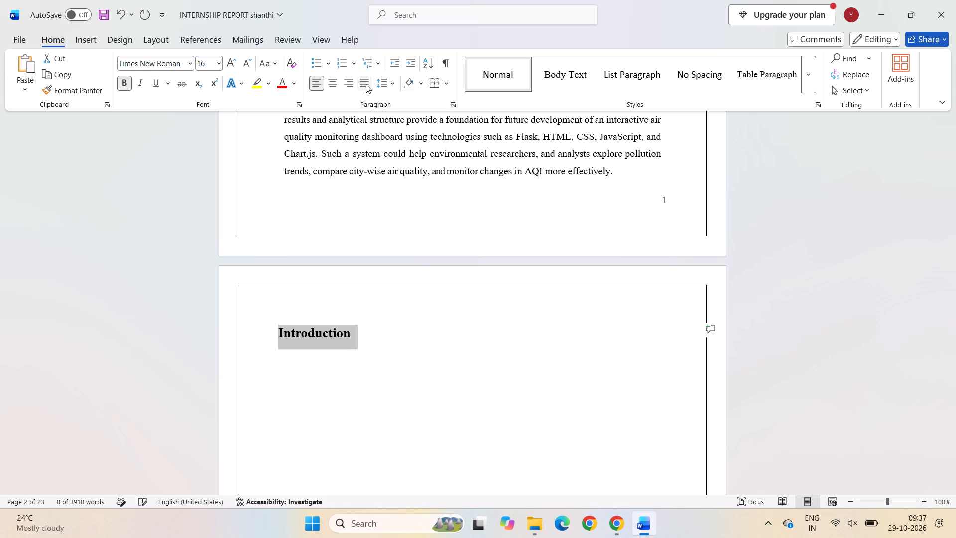
{"action": "left_click", "coordinate": [329, 83]}
{"action": "left_click", "coordinate": [286, 325]}
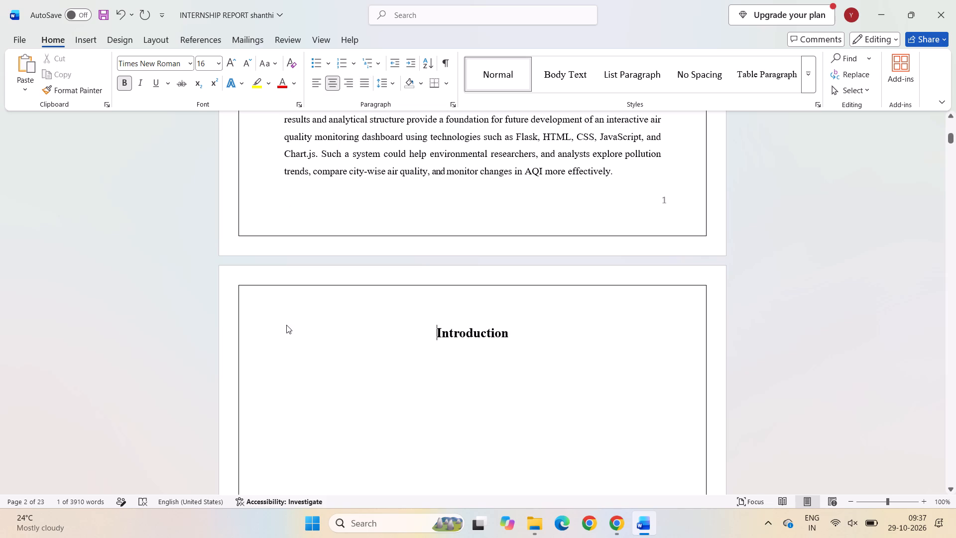
{"action": "scroll", "coordinate": [286, 325], "scroll_direction": "down", "scroll_amount": 1}
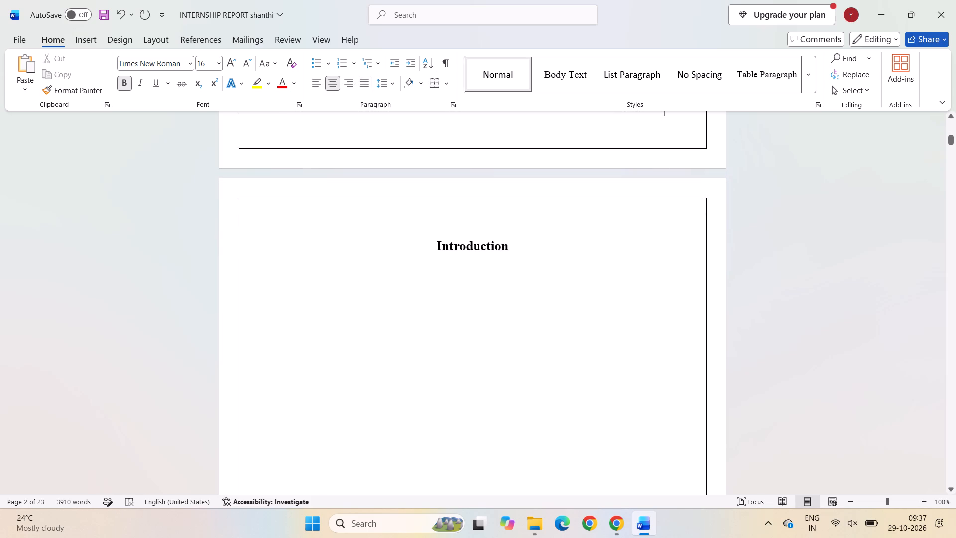
{"action": "left_click", "coordinate": [285, 279]}
Minimize the internship report to bring up the File Explorer window behind it.
{"action": "left_click", "coordinate": [882, 21]}
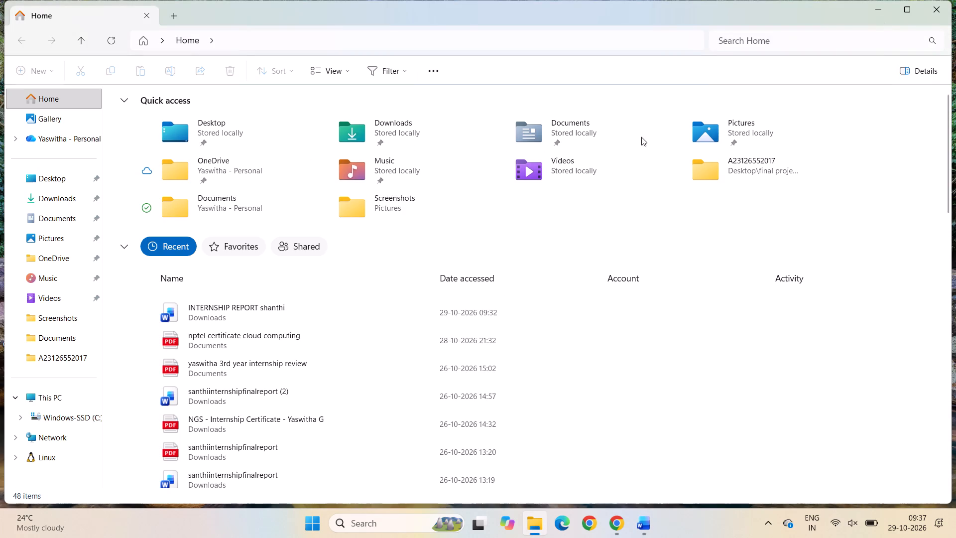
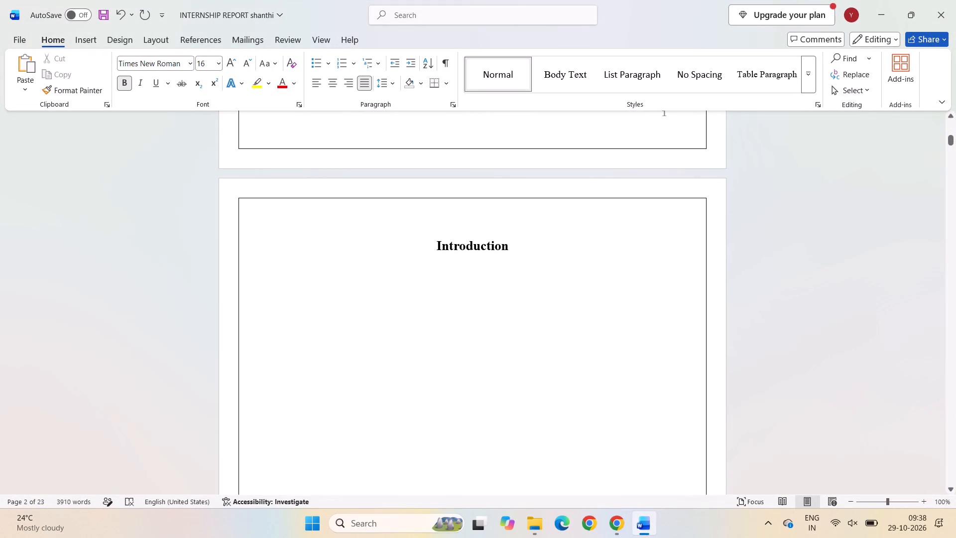
Paste the copied introduction text about air quality monitoring systems below the "Introduction" heading and check how it is laid out.
{"action": "key", "text": "ctrl+v"}
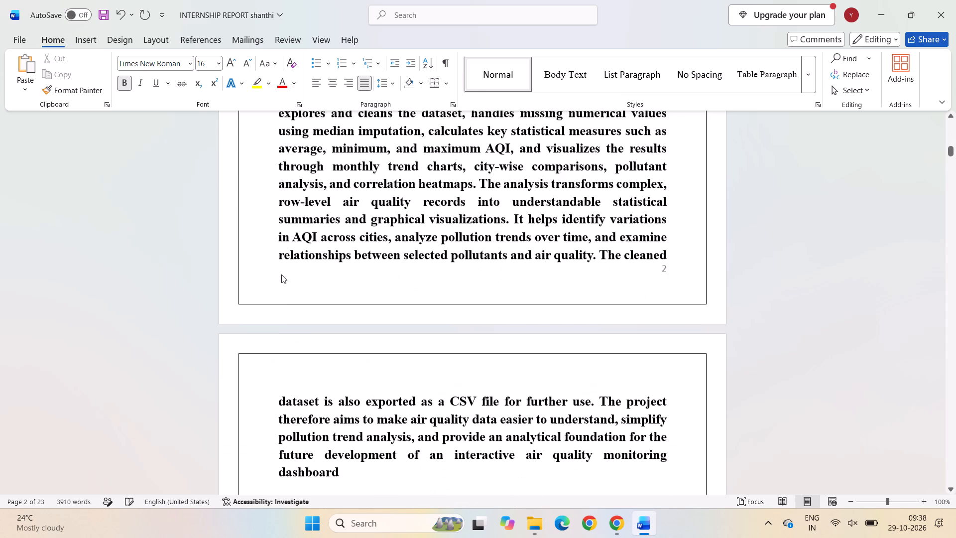
{"action": "scroll", "coordinate": [286, 266], "scroll_direction": "up", "scroll_amount": 1}
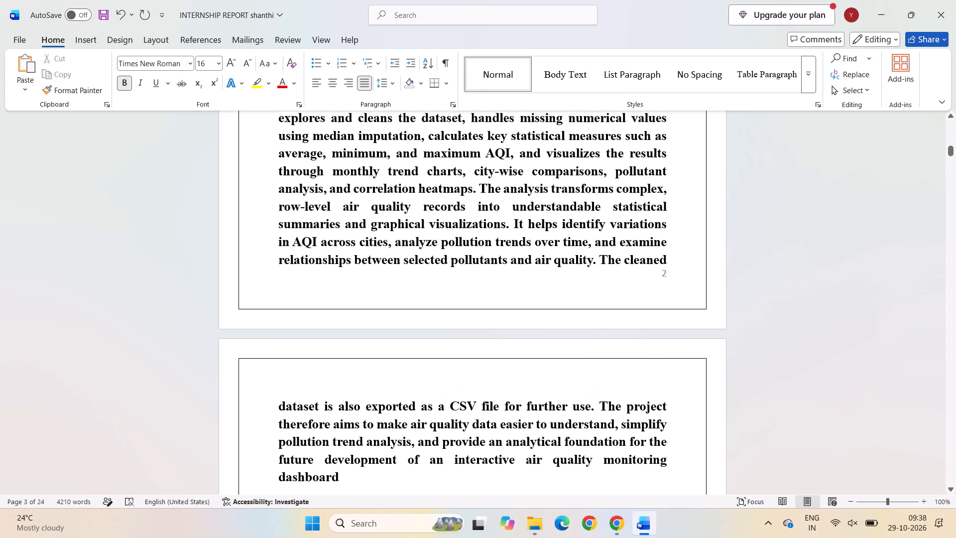
{"action": "scroll", "coordinate": [286, 266], "scroll_direction": "up", "scroll_amount": 4}
{"action": "scroll", "coordinate": [286, 266], "scroll_direction": "down", "scroll_amount": 3}
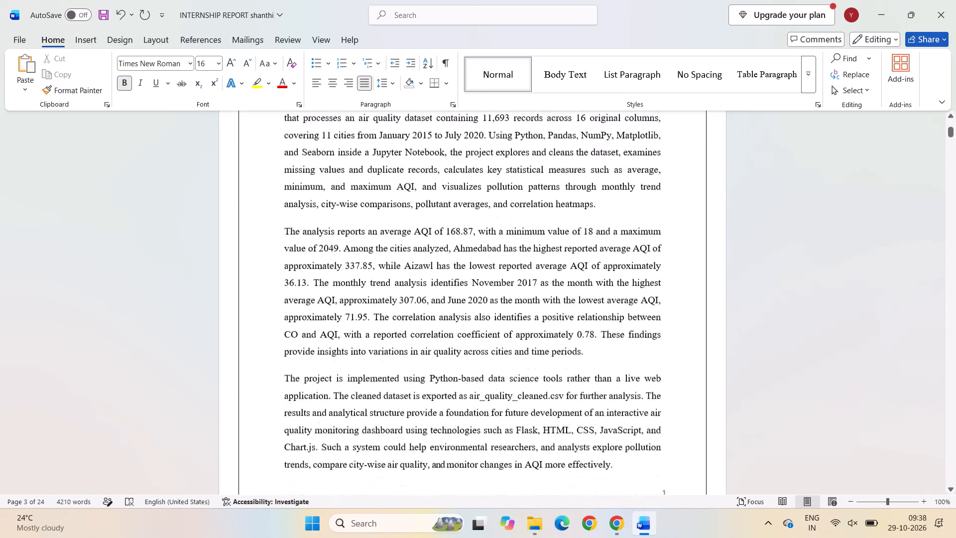
{"action": "scroll", "coordinate": [286, 266], "scroll_direction": "down", "scroll_amount": 5}
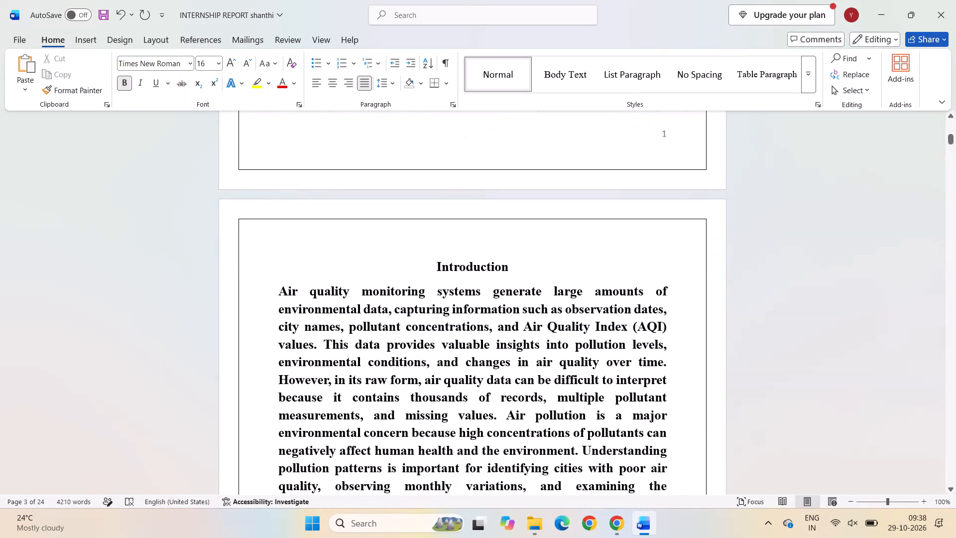
Set the body text under "Introduction" to 12 pt and remove its bold formatting.
{"action": "left_click_drag", "start_coordinate": [279, 287], "coordinate": [330, 442]}
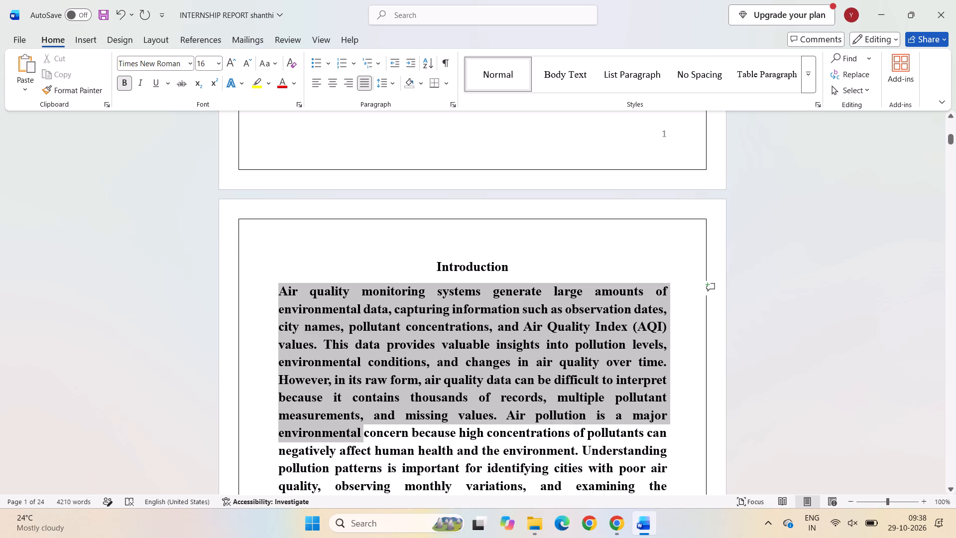
{"action": "left_click_drag", "start_coordinate": [330, 442], "coordinate": [343, 505]}
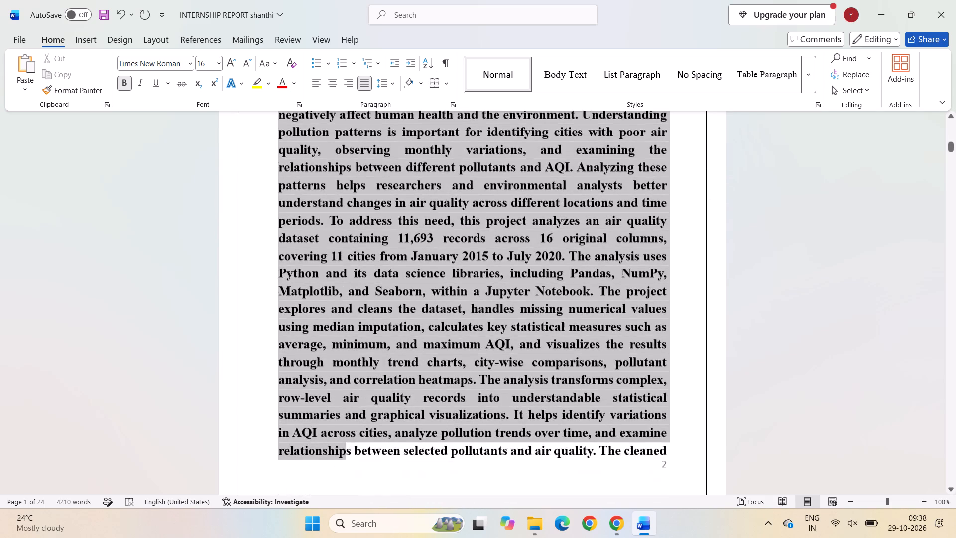
{"action": "left_click_drag", "start_coordinate": [343, 505], "coordinate": [339, 464]}
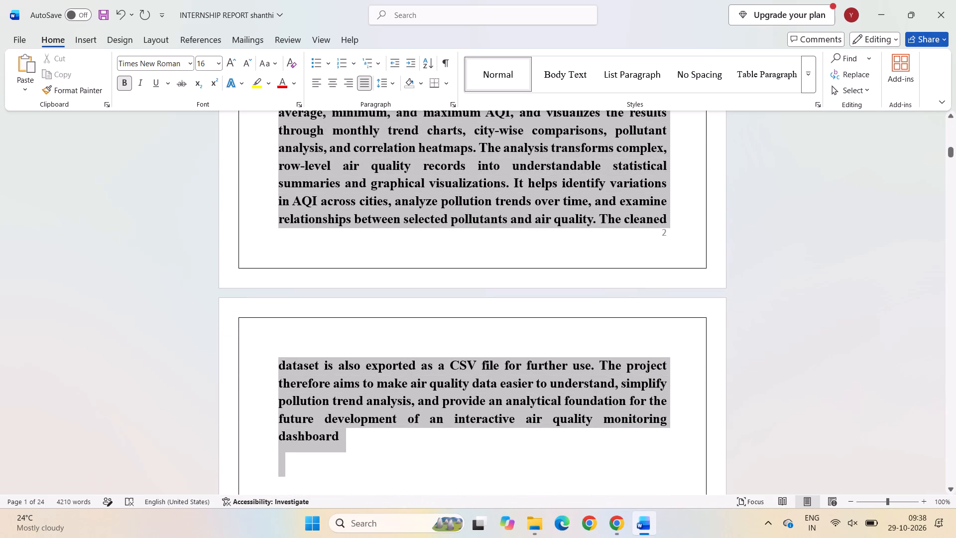
{"action": "left_click_drag", "start_coordinate": [339, 464], "coordinate": [343, 445]}
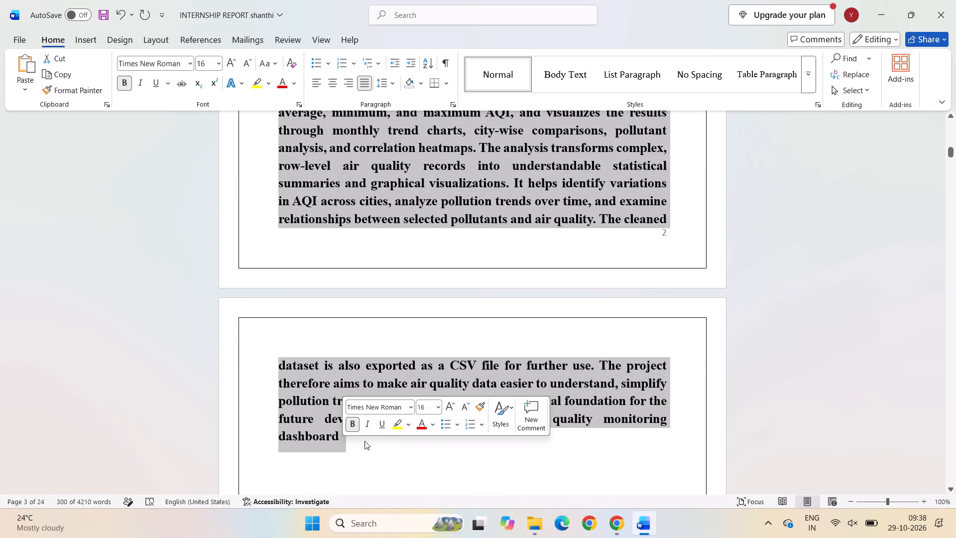
{"action": "left_click", "coordinate": [440, 405]}
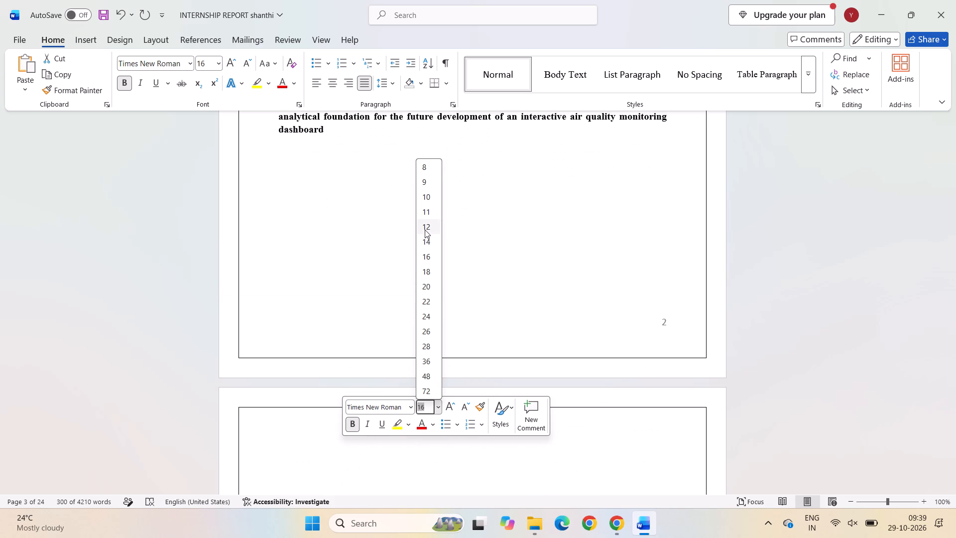
{"action": "left_click", "coordinate": [425, 230]}
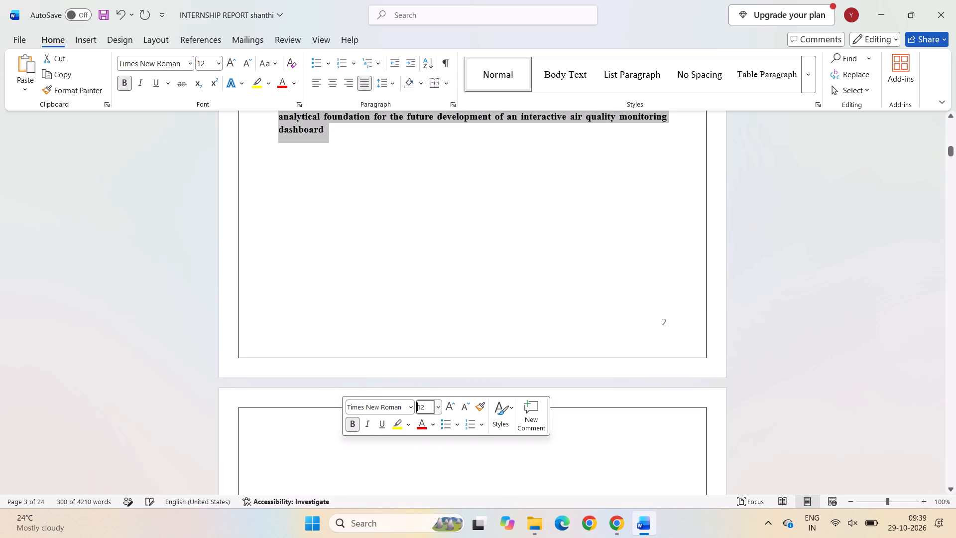
{"action": "left_click", "coordinate": [349, 424]}
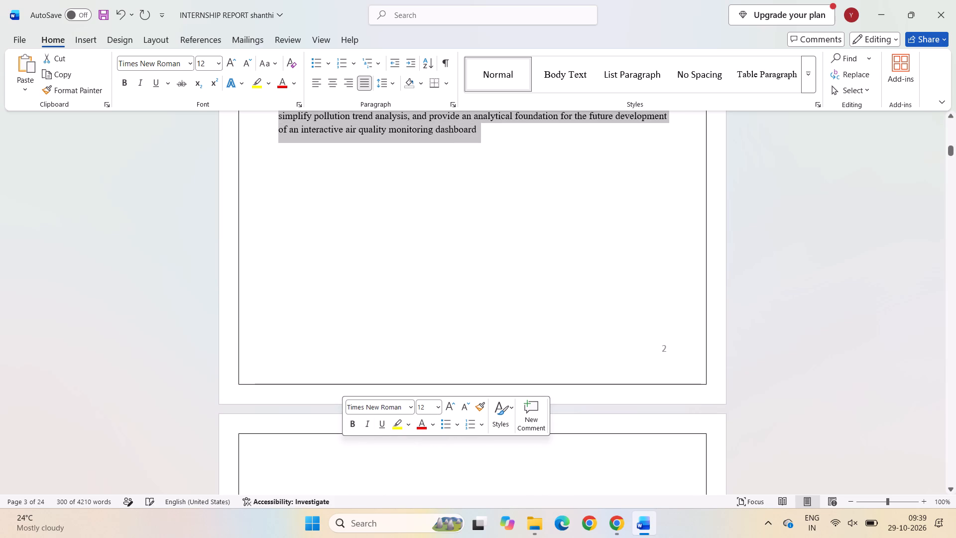
Increase the Introduction body text's line spacing to match the report's other body paragraphs.
{"action": "scroll", "coordinate": [336, 327], "scroll_direction": "up", "scroll_amount": 4}
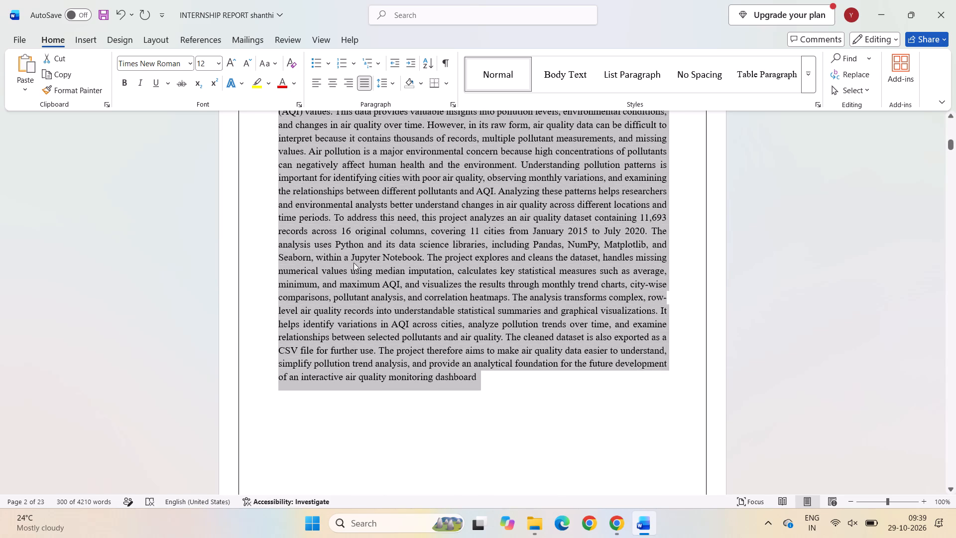
{"action": "left_click", "coordinate": [392, 79]}
{"action": "left_click", "coordinate": [399, 136]}
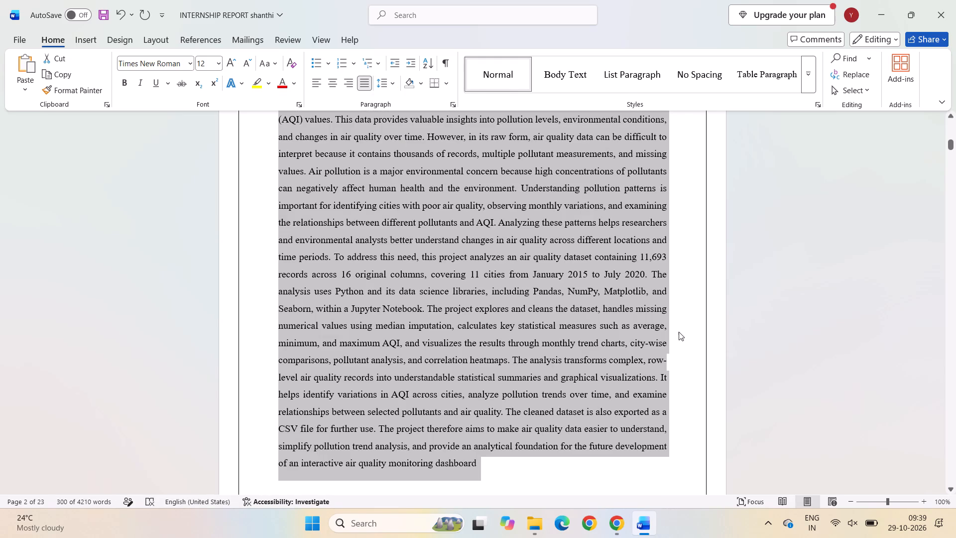
{"action": "left_click", "coordinate": [684, 321]}
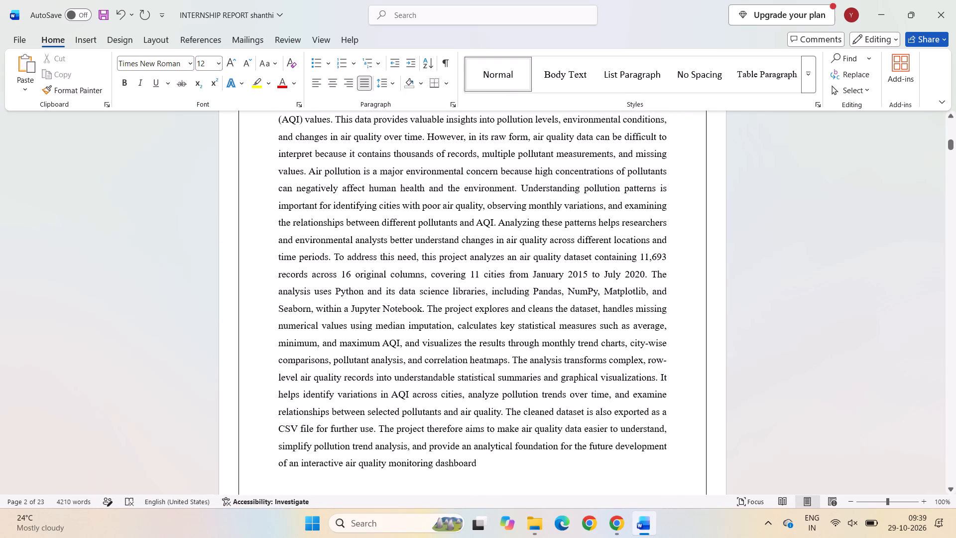
Delete the empty lines above the "Problem Statement" heading to bring it up to the top of its page.
{"action": "scroll", "coordinate": [485, 284], "scroll_direction": "up", "scroll_amount": 1}
{"action": "scroll", "coordinate": [485, 284], "scroll_direction": "right", "scroll_amount": 1}
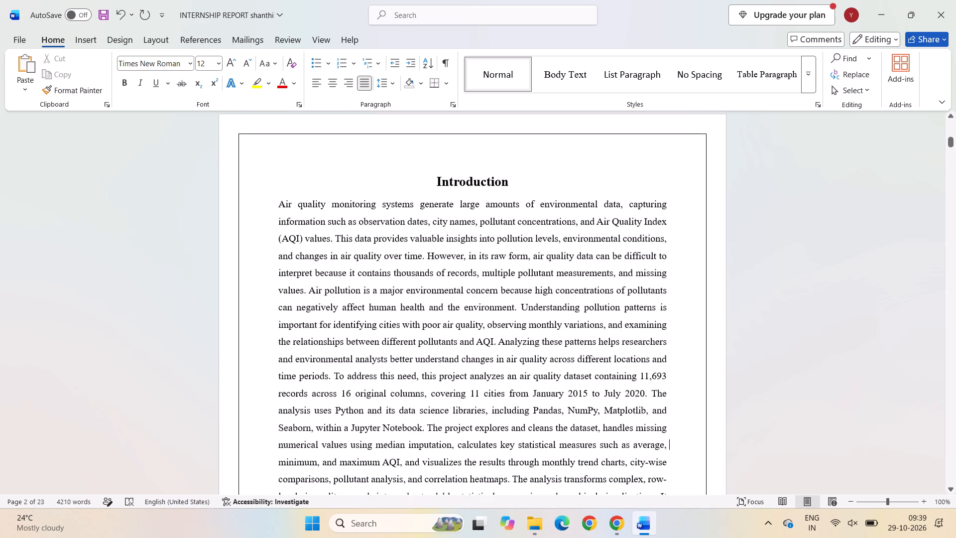
{"action": "scroll", "coordinate": [485, 284], "scroll_direction": "right", "scroll_amount": 1}
{"action": "scroll", "coordinate": [485, 284], "scroll_direction": "down", "scroll_amount": 1}
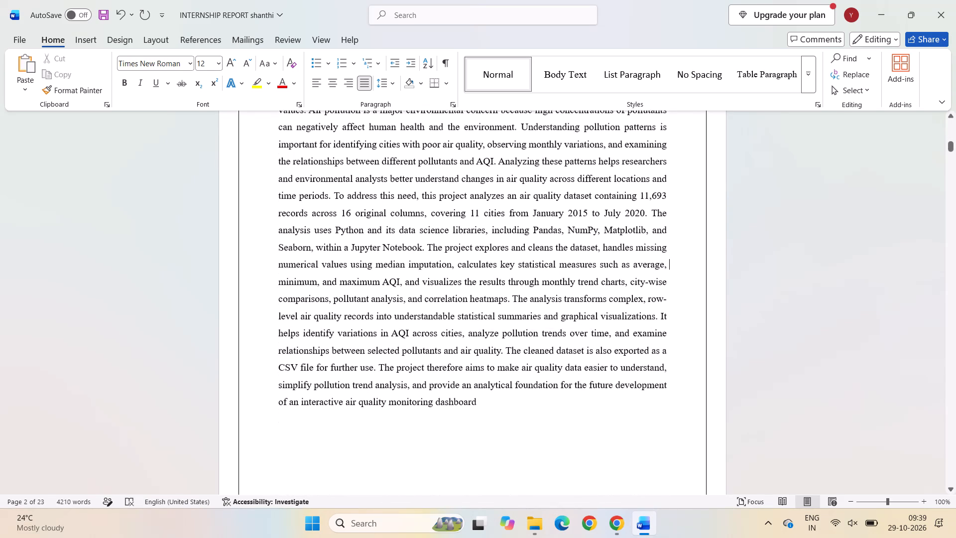
{"action": "scroll", "coordinate": [485, 284], "scroll_direction": "down", "scroll_amount": 3}
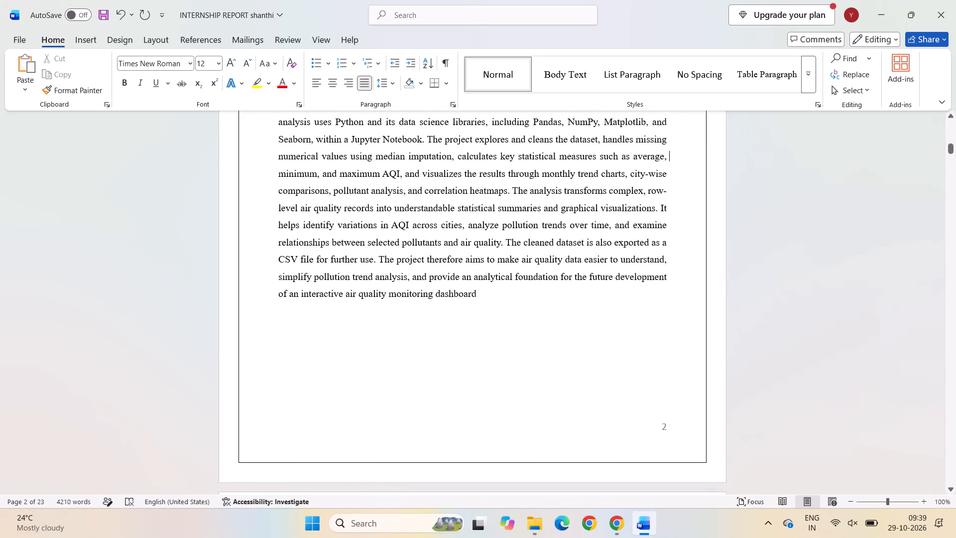
{"action": "scroll", "coordinate": [485, 284], "scroll_direction": "down", "scroll_amount": 7}
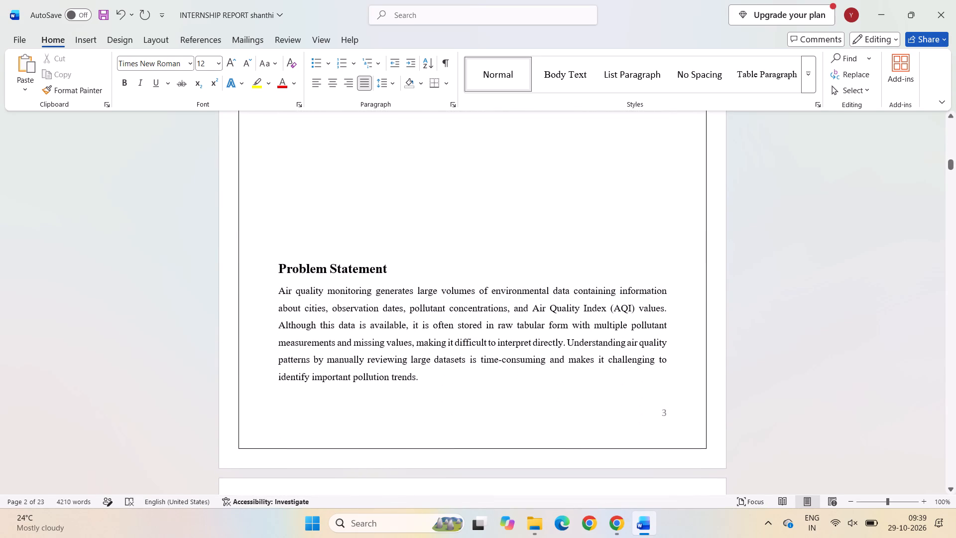
{"action": "scroll", "coordinate": [485, 284], "scroll_direction": "up", "scroll_amount": 1}
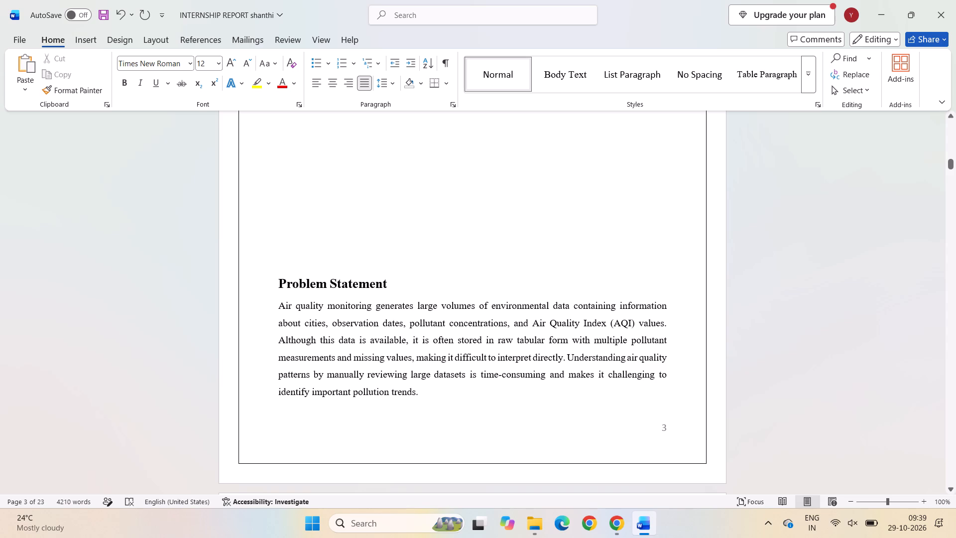
{"action": "left_click", "coordinate": [278, 281]}
{"action": "key", "text": "BackSpace"}
{"action": "key", "text": "BackSpace"}
{"action": "key", "text": "BackSpace"}
{"action": "key", "text": "BackSpace"}
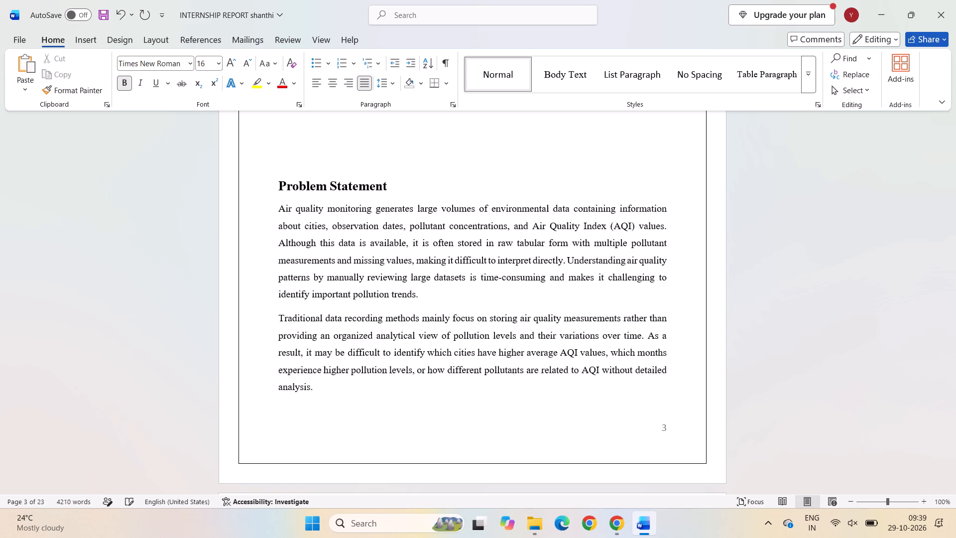
{"action": "key", "text": "BackSpace"}
{"action": "key", "text": "BackSpace"}
{"action": "key", "text": "BackSpace"}
{"action": "key", "text": "BackSpace"}
{"action": "key", "text": "BackSpace"}
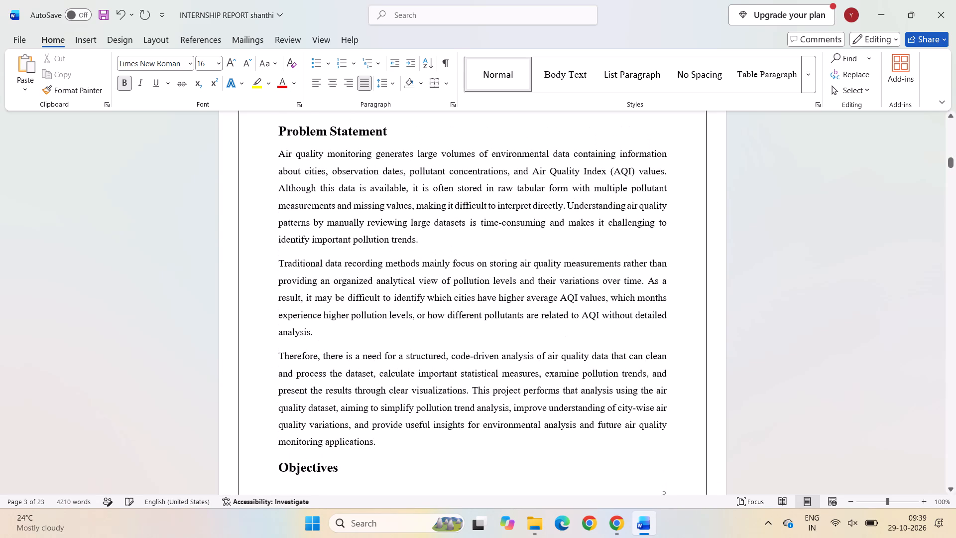
{"action": "key", "text": "BackSpace"}
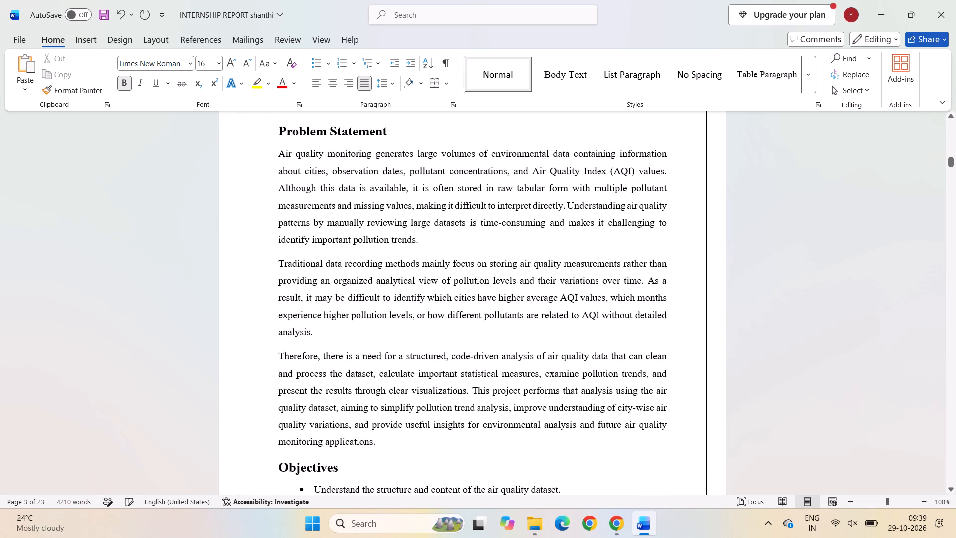
{"action": "scroll", "coordinate": [278, 281], "scroll_direction": "up", "scroll_amount": 1}
{"action": "key", "text": "BackSpace"}
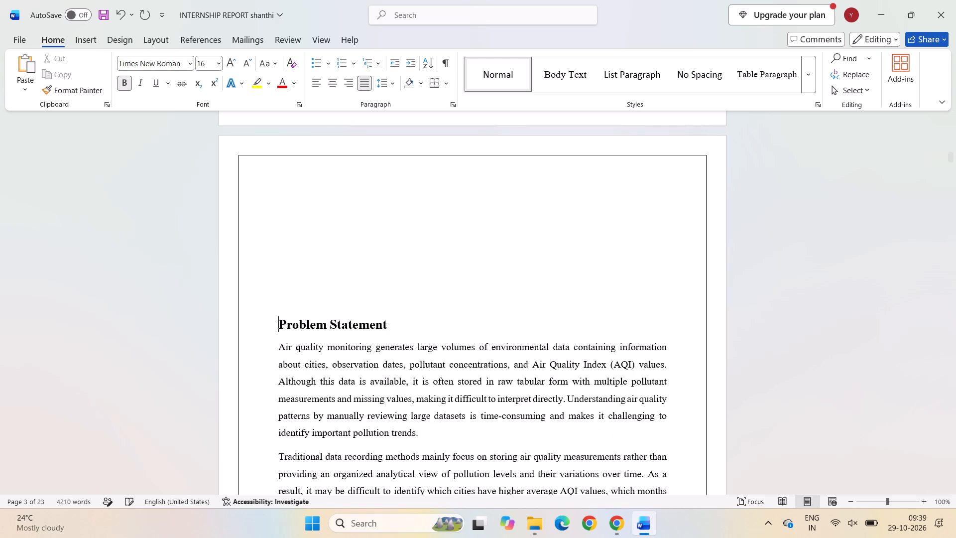
{"action": "key", "text": "BackSpace"}
{"action": "key", "text": "BackSpace"}
{"action": "key", "text": "BackSpace"}
{"action": "key", "text": "BackSpace"}
{"action": "key", "text": "BackSpace"}
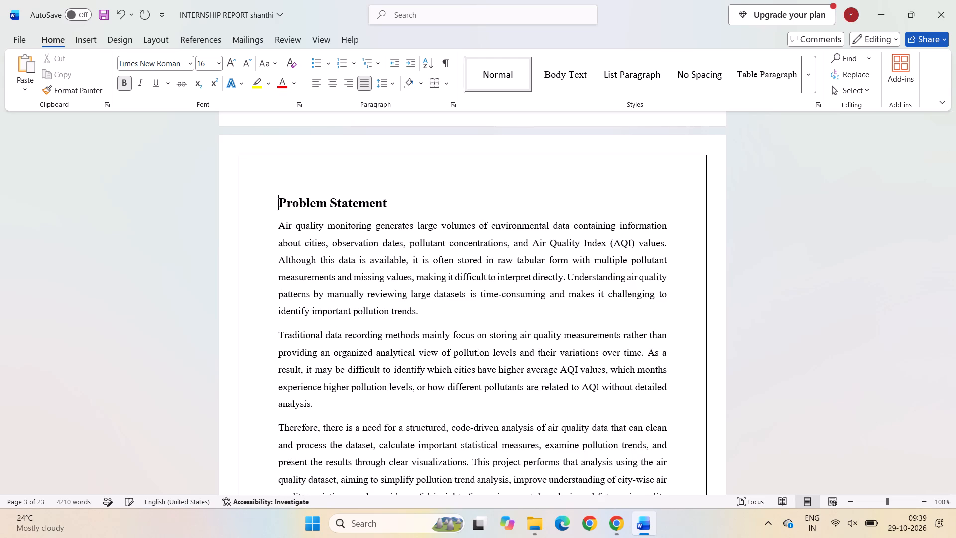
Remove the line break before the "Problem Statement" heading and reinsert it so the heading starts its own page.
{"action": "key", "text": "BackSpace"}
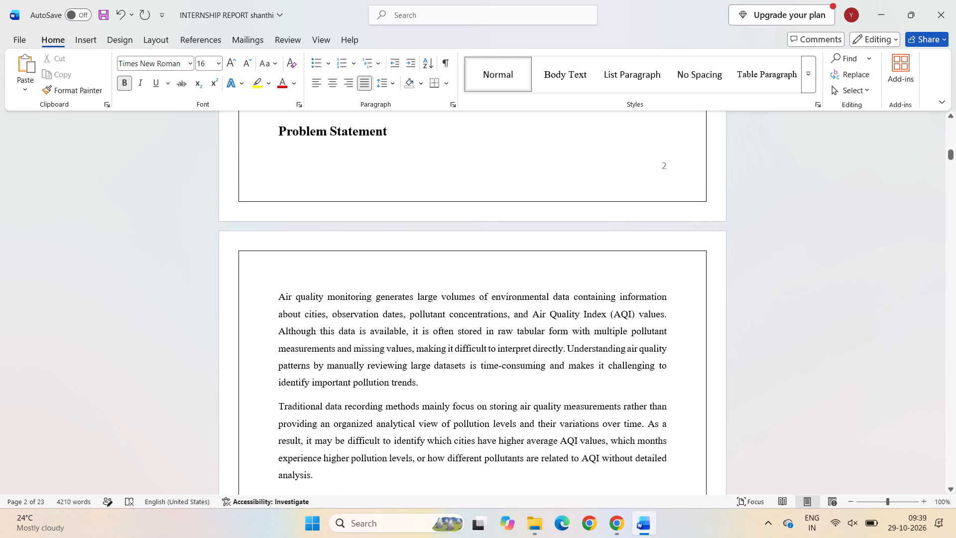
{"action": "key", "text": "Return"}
Reduce the report window so it sits side by side with the reference PDF open in WhatsApp Web.
{"action": "scroll", "coordinate": [278, 281], "scroll_direction": "up", "scroll_amount": 2}
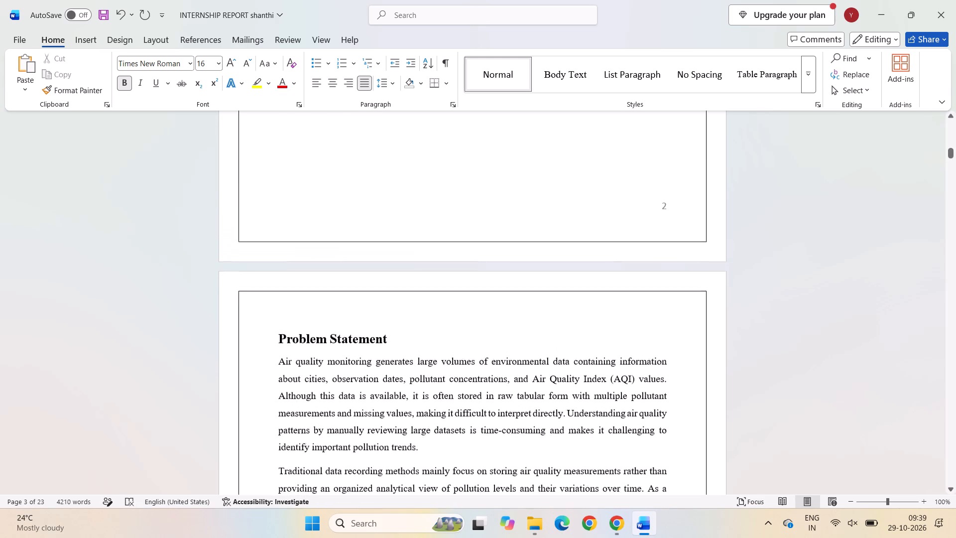
{"action": "scroll", "coordinate": [278, 281], "scroll_direction": "up", "scroll_amount": 4}
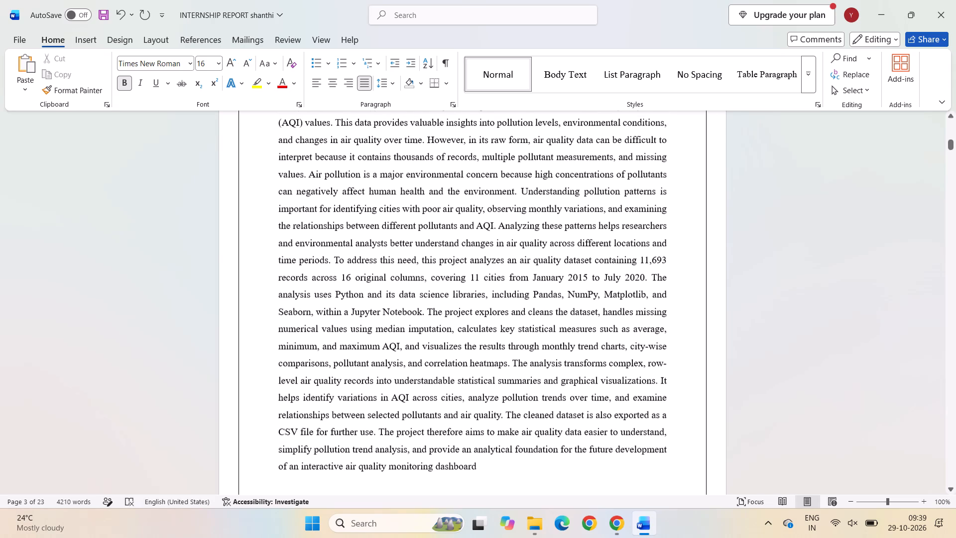
{"action": "scroll", "coordinate": [278, 281], "scroll_direction": "up", "scroll_amount": 2}
{"action": "scroll", "coordinate": [278, 281], "scroll_direction": "down", "scroll_amount": 2}
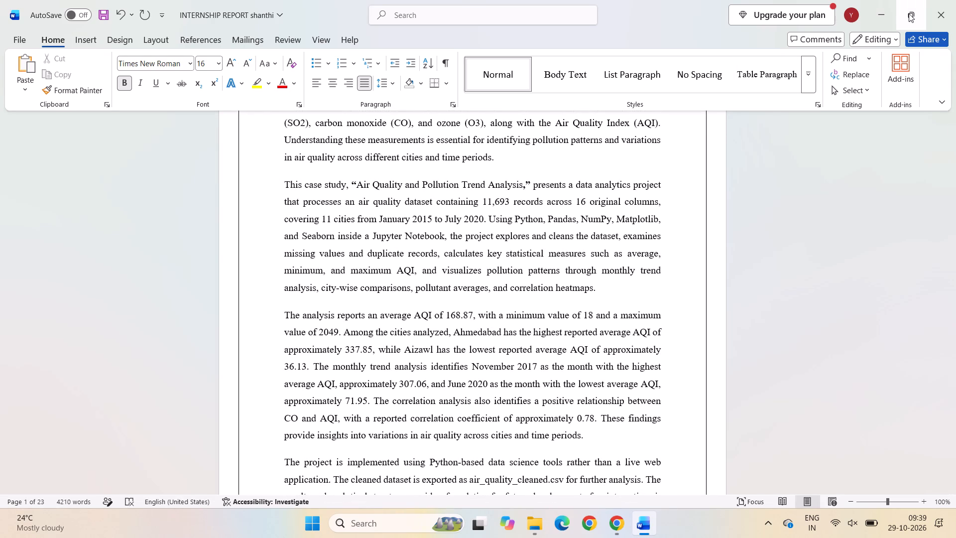
{"action": "left_click", "coordinate": [873, 58]}
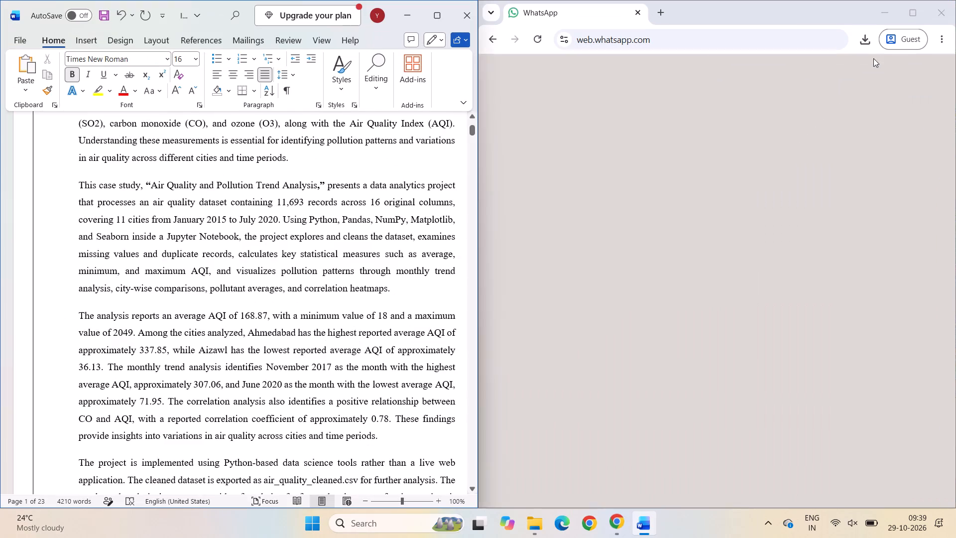
Compare the report's Abstract and Introduction pages with the Introduction page of the reference PDF, checking text and layout.
{"action": "scroll", "coordinate": [737, 203], "scroll_direction": "up", "scroll_amount": 4}
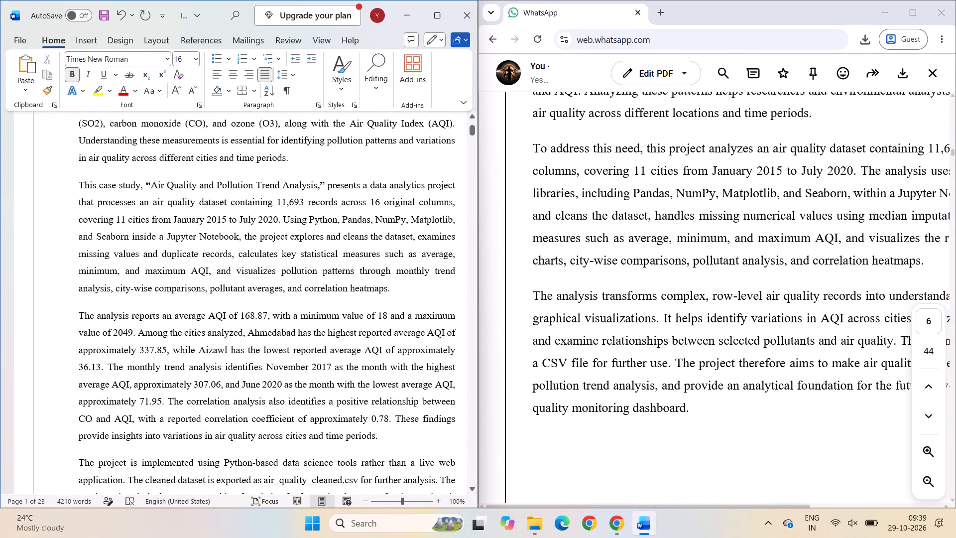
{"action": "scroll", "coordinate": [737, 203], "scroll_direction": "up", "scroll_amount": 6}
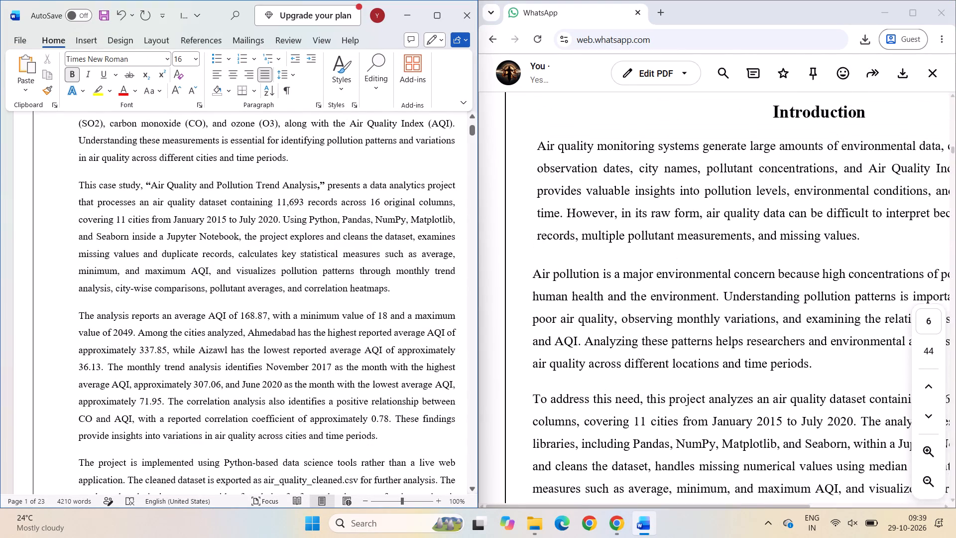
{"action": "scroll", "coordinate": [737, 203], "scroll_direction": "up", "scroll_amount": 1}
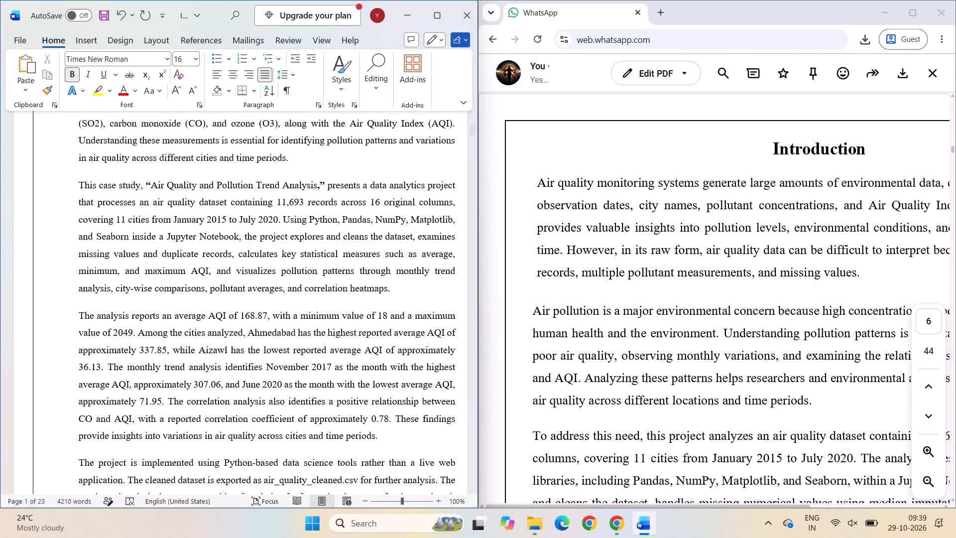
{"action": "scroll", "coordinate": [362, 265], "scroll_direction": "right", "scroll_amount": 1}
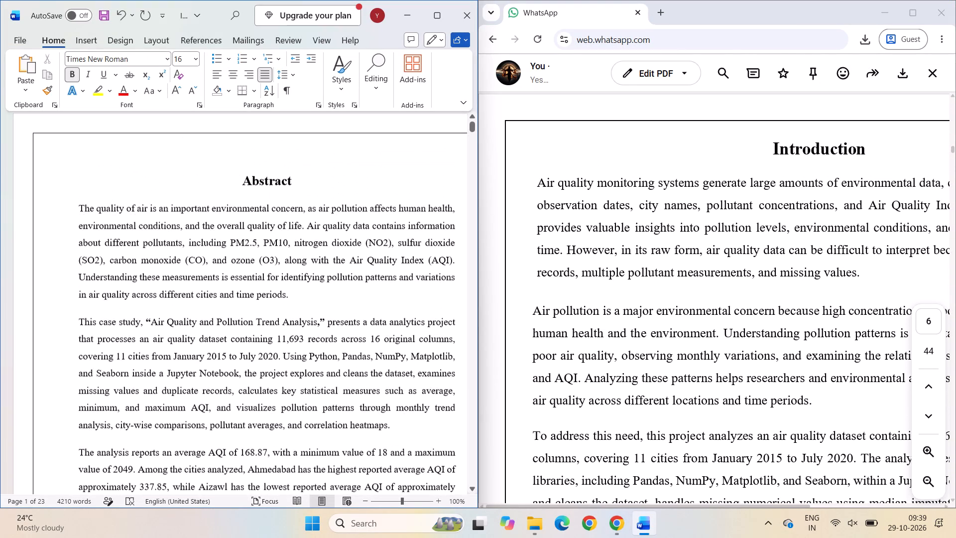
{"action": "scroll", "coordinate": [362, 265], "scroll_direction": "right", "scroll_amount": 1}
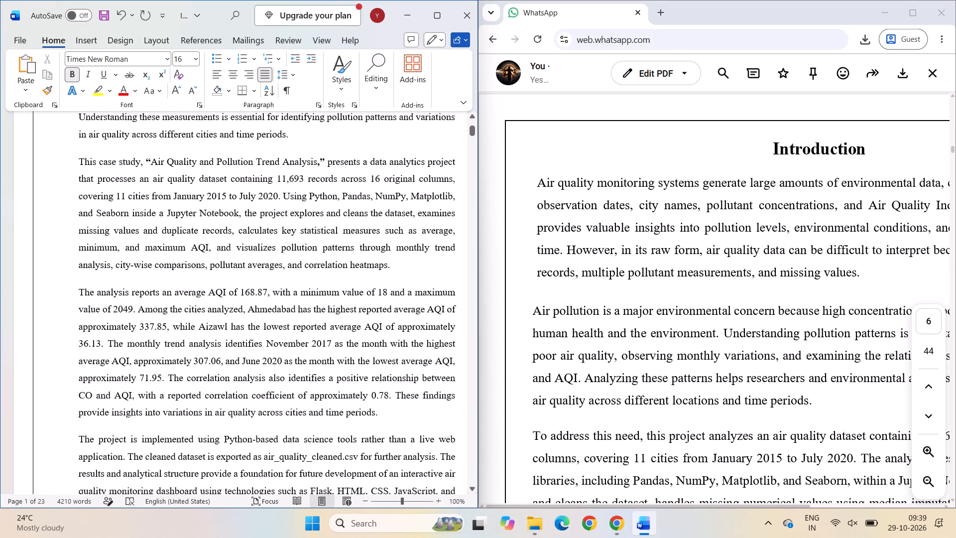
{"action": "scroll", "coordinate": [359, 274], "scroll_direction": "up", "scroll_amount": 1}
{"action": "scroll", "coordinate": [359, 274], "scroll_direction": "down", "scroll_amount": 3}
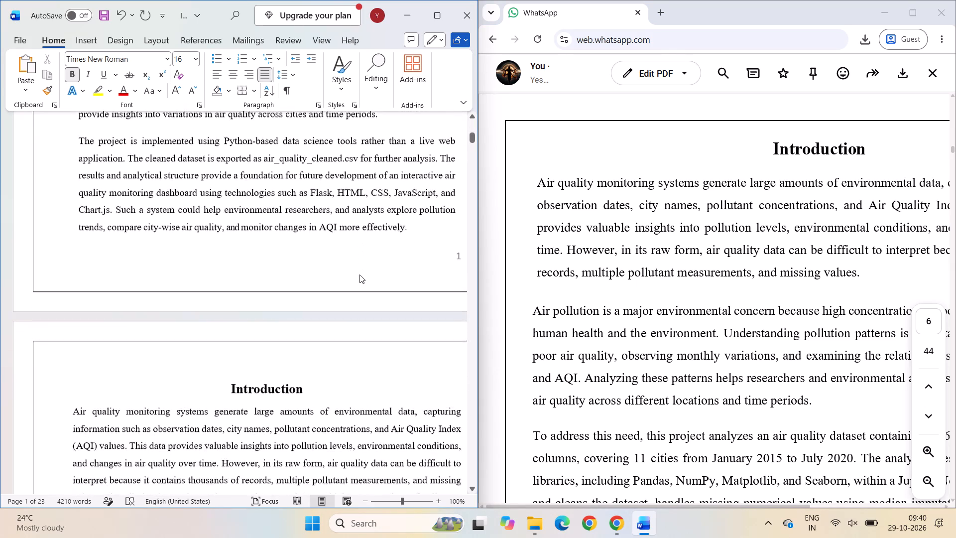
{"action": "scroll", "coordinate": [359, 274], "scroll_direction": "down", "scroll_amount": 2}
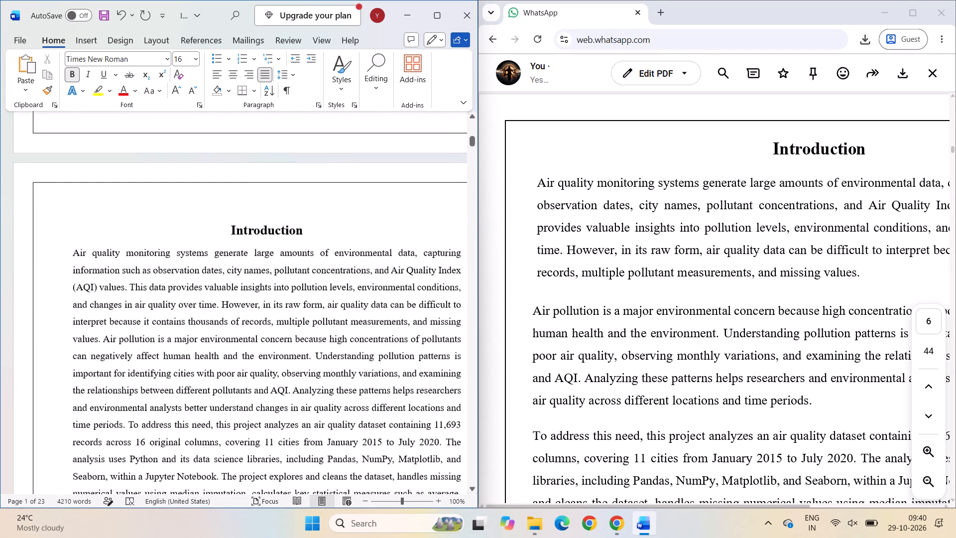
{"action": "scroll", "coordinate": [359, 274], "scroll_direction": "down", "scroll_amount": 1}
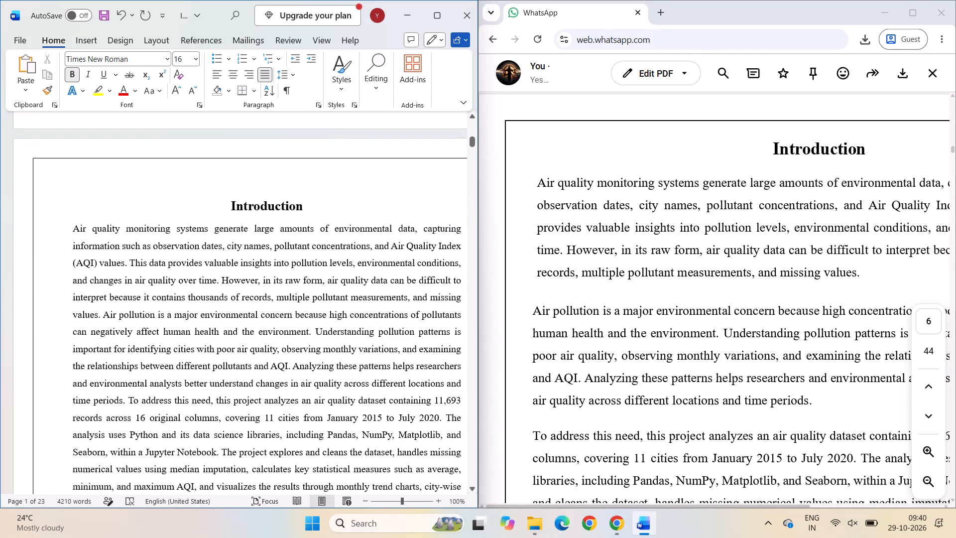
{"action": "scroll", "coordinate": [359, 274], "scroll_direction": "down", "scroll_amount": 1}
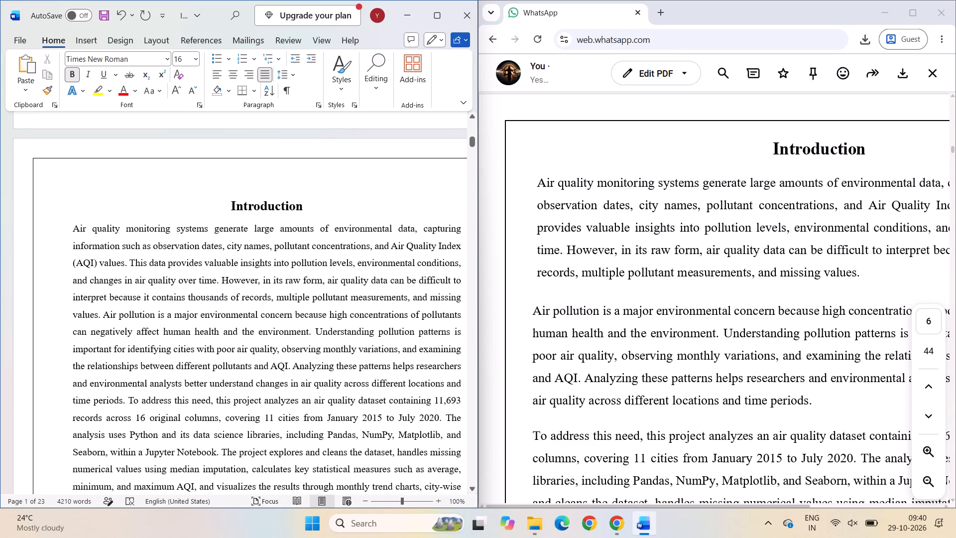
Start new paragraphs in the Introduction at "Air pollution is a major" and "To address this need", following the reference PDF.
{"action": "left_click", "coordinate": [100, 317]}
{"action": "key", "text": "Return"}
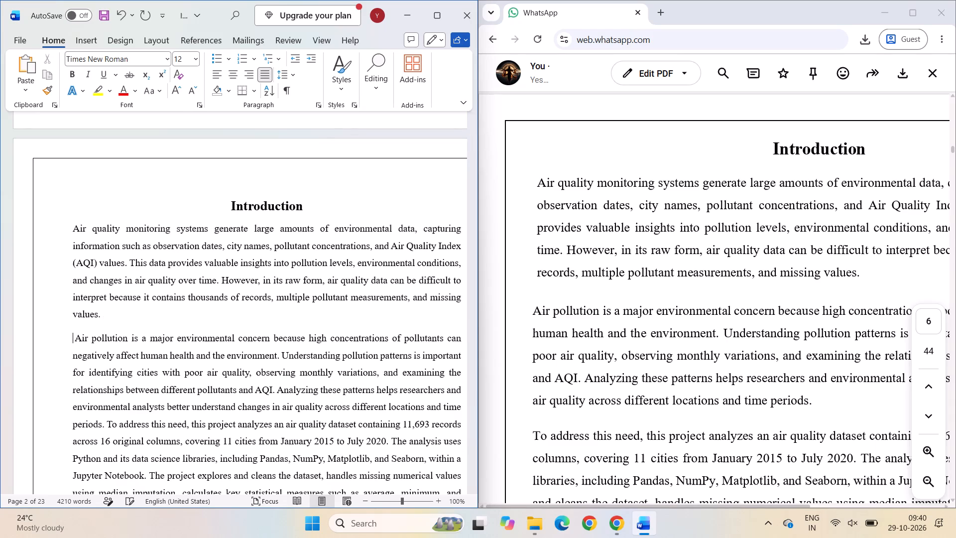
{"action": "scroll", "coordinate": [100, 317], "scroll_direction": "down", "scroll_amount": 1}
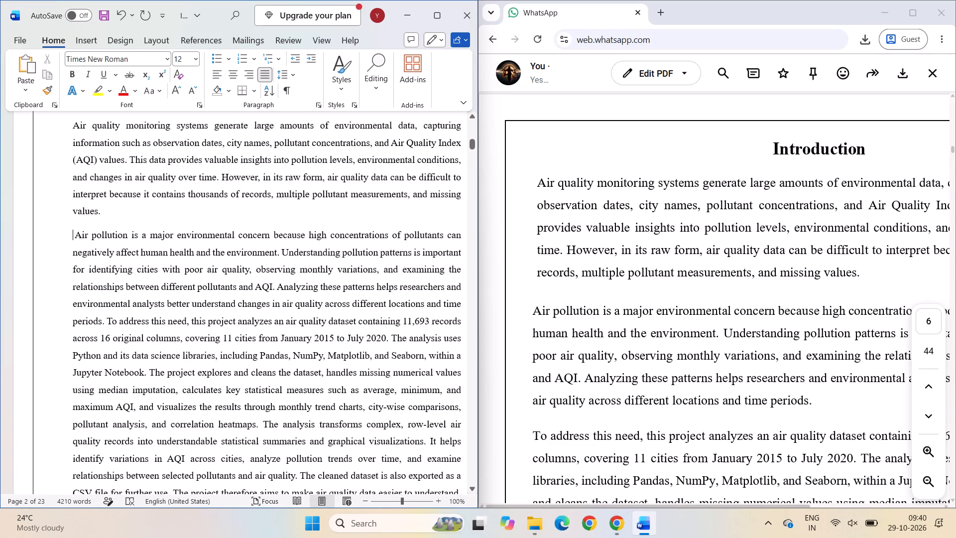
{"action": "scroll", "coordinate": [100, 317], "scroll_direction": "down", "scroll_amount": 3}
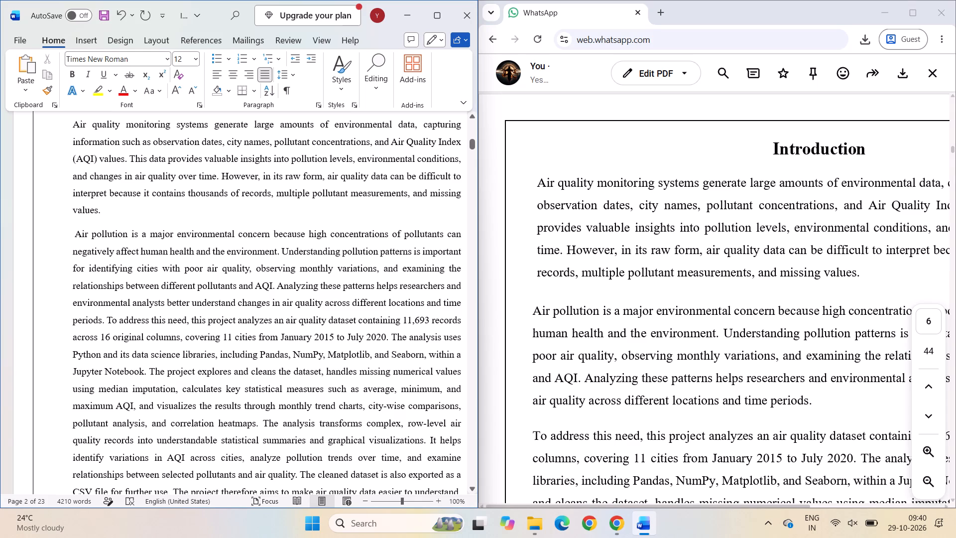
{"action": "left_click", "coordinate": [105, 316]}
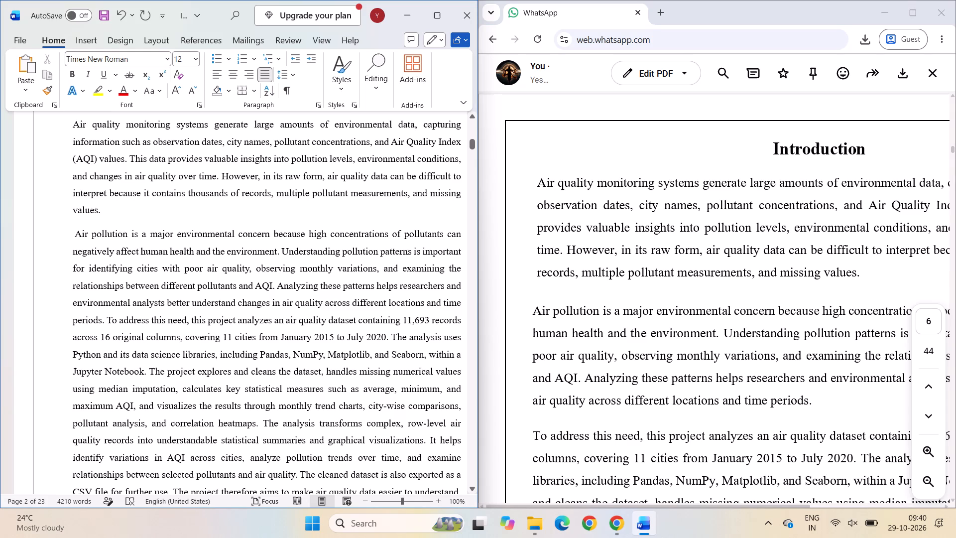
{"action": "key", "text": "Return"}
Delete the empty lines above the "Proposed System / Approach" heading, keeping it on its own line, unbulleted and flush with the body text.
{"action": "scroll", "coordinate": [105, 319], "scroll_direction": "down", "scroll_amount": 1}
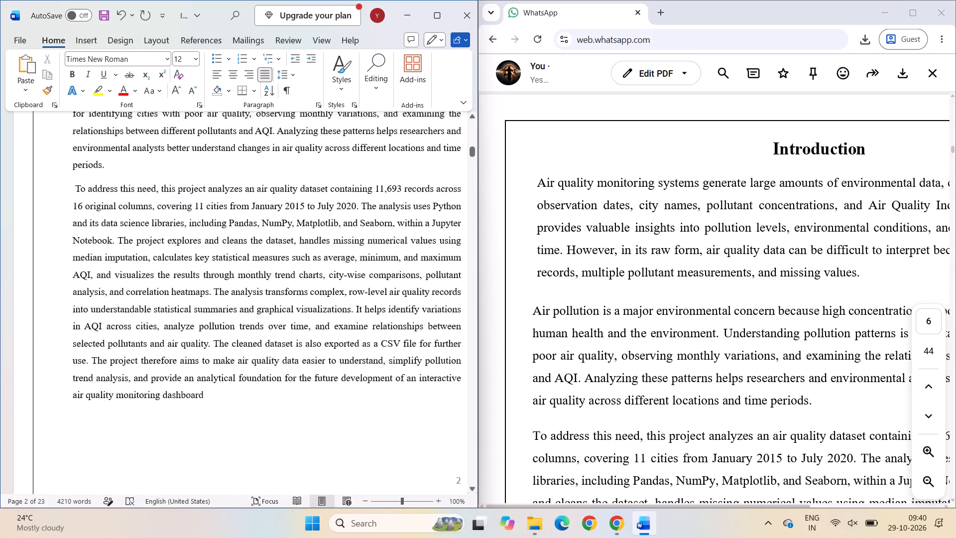
{"action": "scroll", "coordinate": [105, 319], "scroll_direction": "down", "scroll_amount": 1}
{"action": "scroll", "coordinate": [105, 319], "scroll_direction": "up", "scroll_amount": 5}
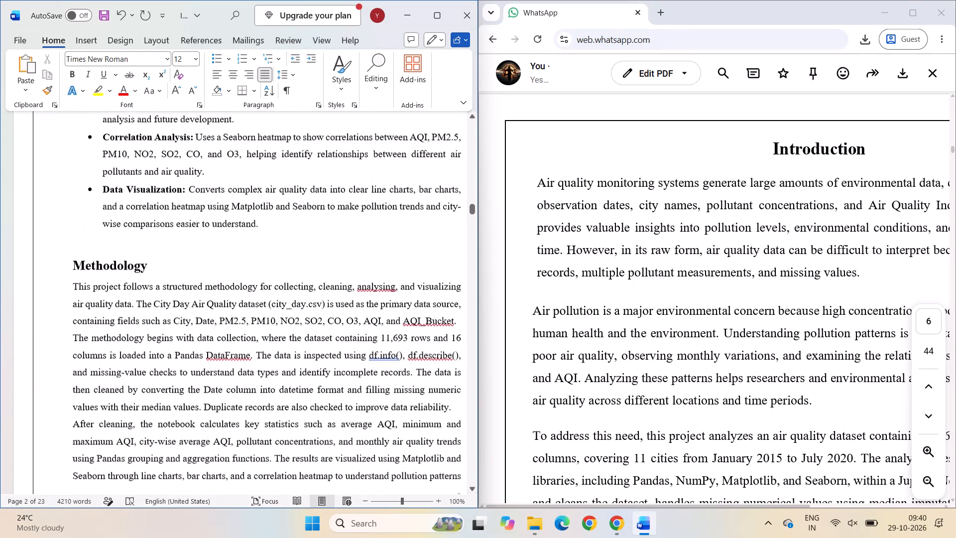
{"action": "scroll", "coordinate": [105, 319], "scroll_direction": "up", "scroll_amount": 5}
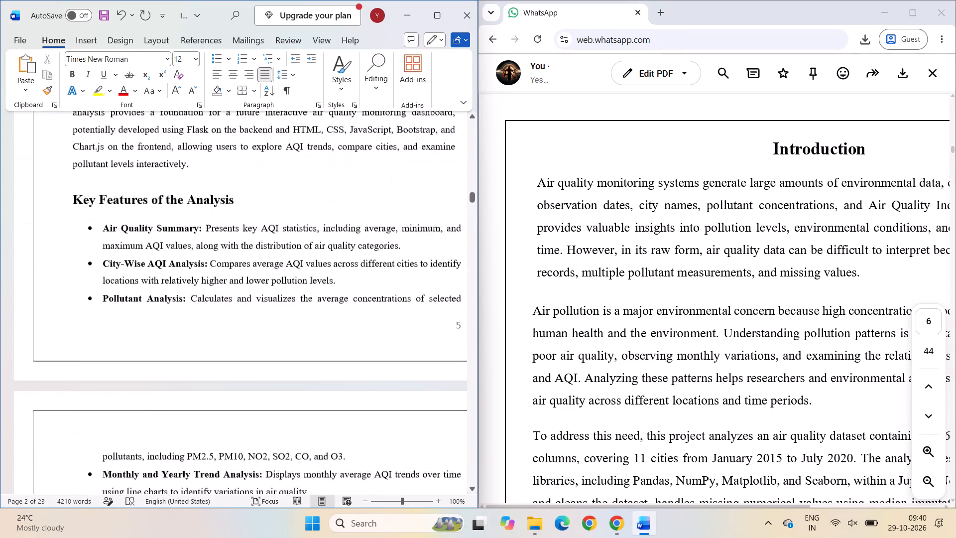
{"action": "scroll", "coordinate": [105, 319], "scroll_direction": "up", "scroll_amount": 3}
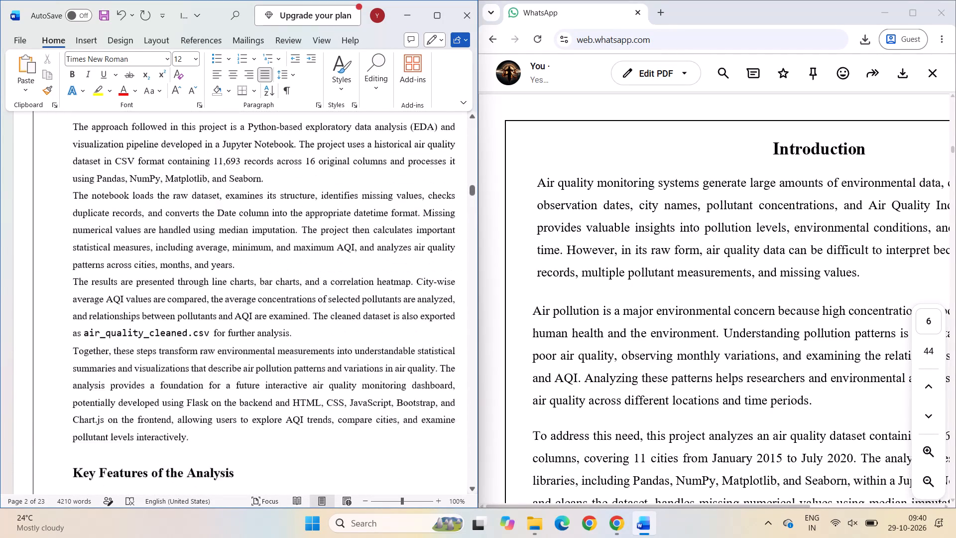
{"action": "scroll", "coordinate": [105, 319], "scroll_direction": "up", "scroll_amount": 2}
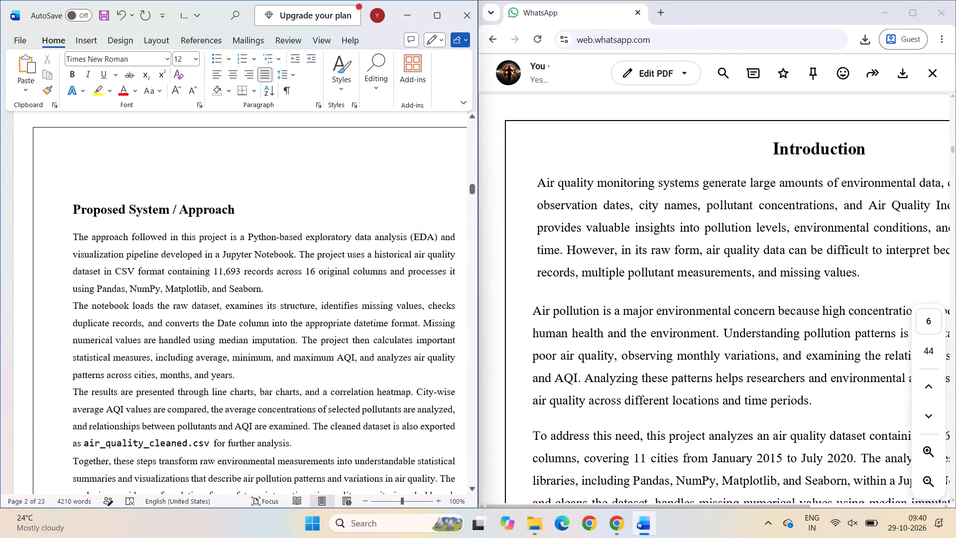
{"action": "left_click", "coordinate": [67, 211]}
{"action": "key", "text": "BackSpace"}
{"action": "key", "text": "BackSpace"}
{"action": "key", "text": "BackSpace"}
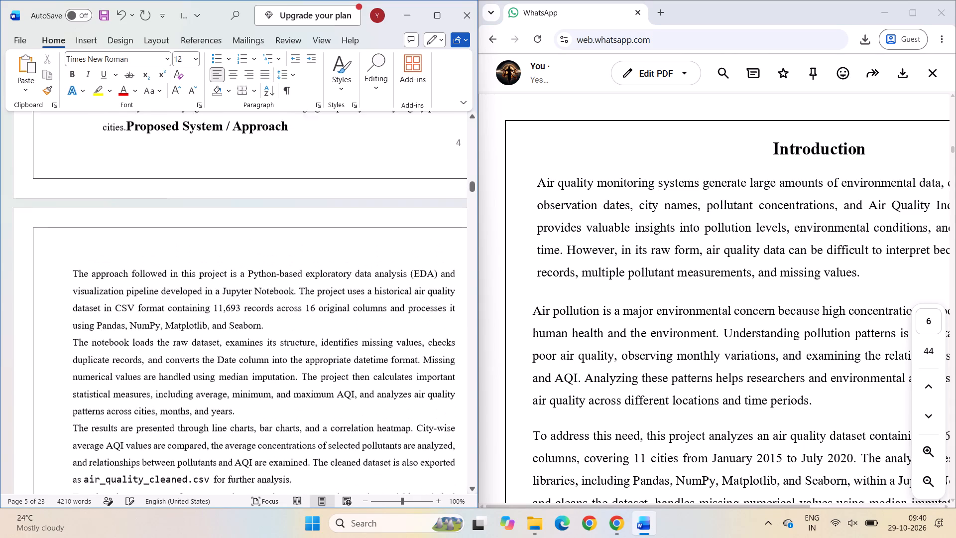
{"action": "key", "text": "Return"}
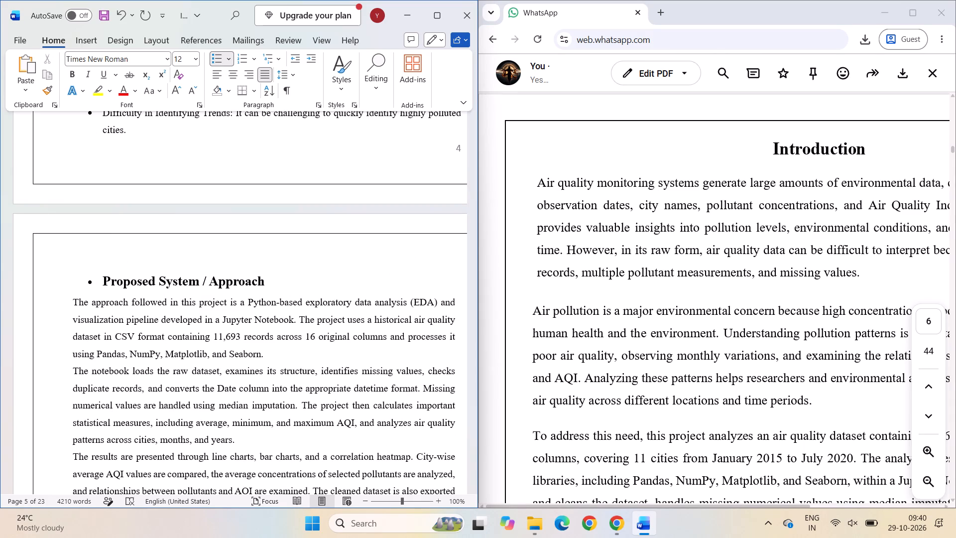
{"action": "key", "text": "BackSpace"}
{"action": "key", "text": "BackSpace"}
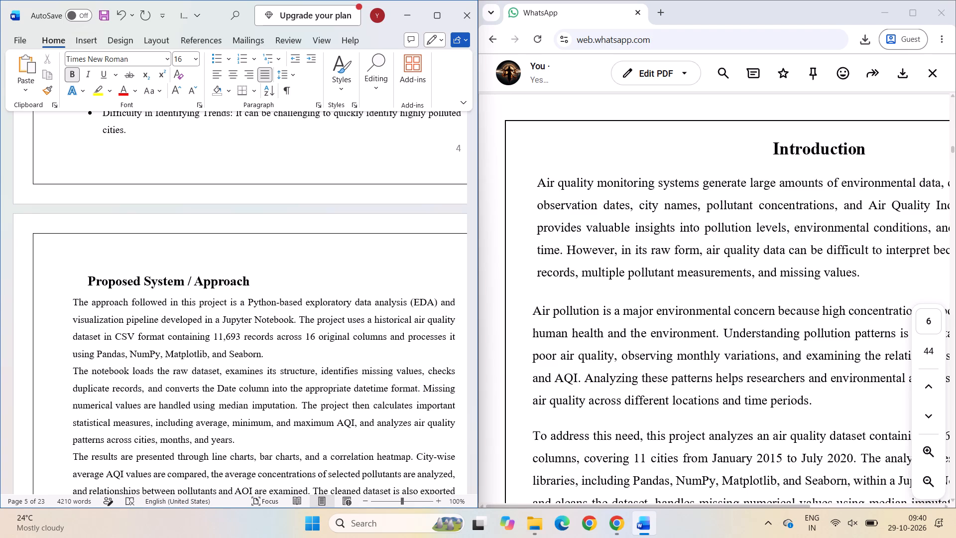
{"action": "key", "text": "BackSpace"}
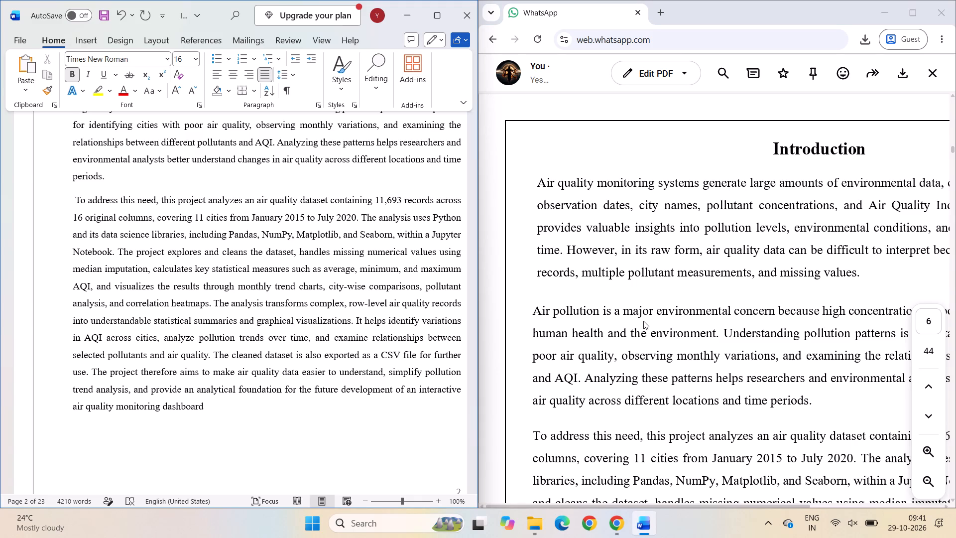
{"action": "scroll", "coordinate": [643, 321], "scroll_direction": "down", "scroll_amount": 3}
{"action": "scroll", "coordinate": [643, 321], "scroll_direction": "up", "scroll_amount": 1}
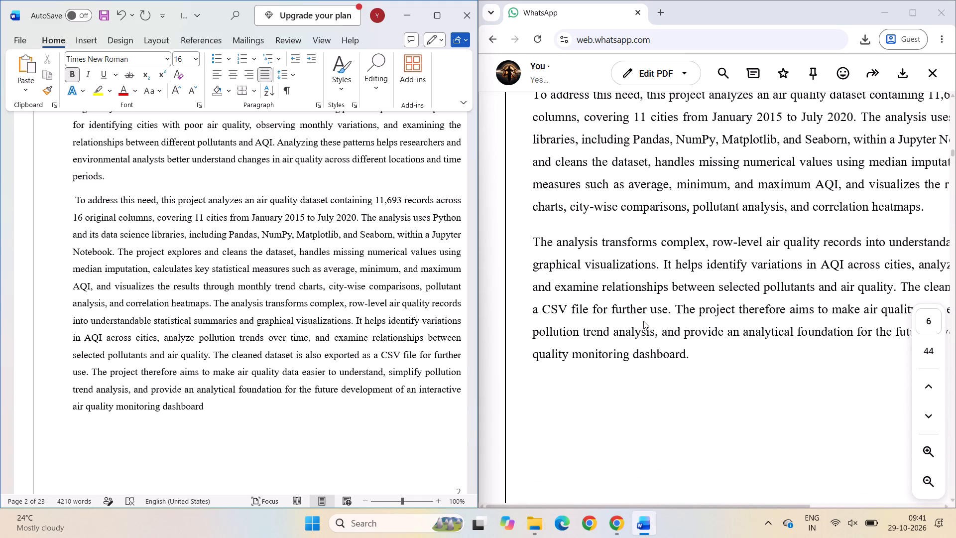
{"action": "scroll", "coordinate": [643, 321], "scroll_direction": "up", "scroll_amount": 1}
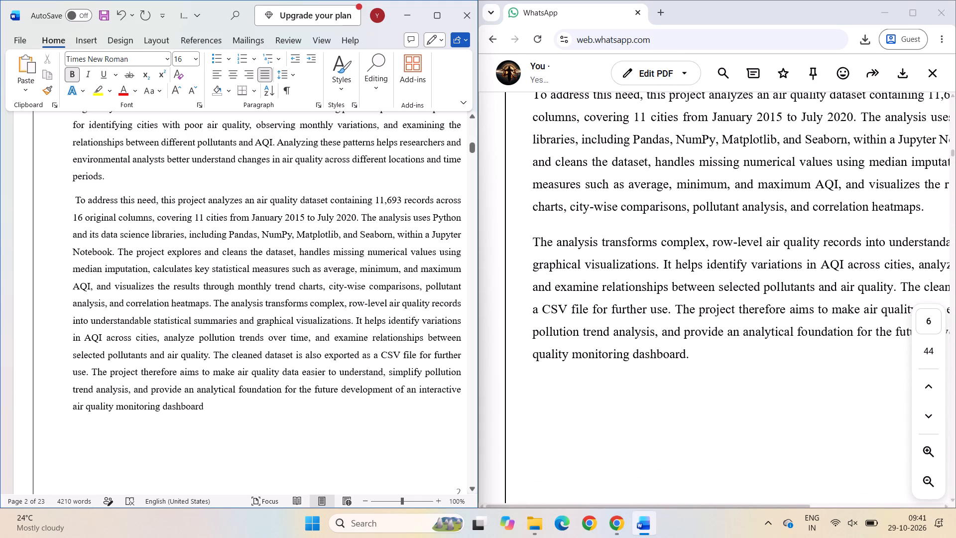
{"action": "left_click", "coordinate": [214, 303]}
{"action": "key", "text": "Return"}
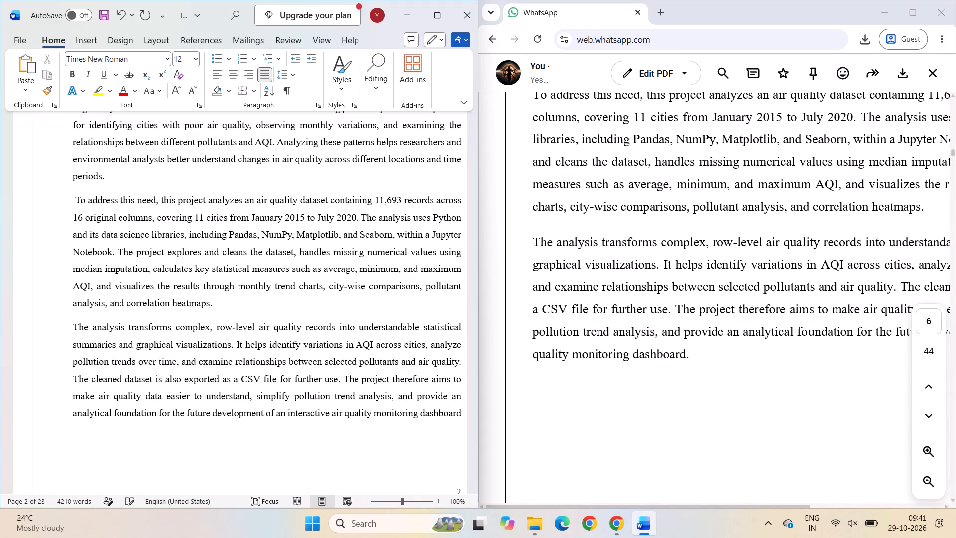
Maximize the report window and review the Introduction page from its heading.
{"action": "left_click", "coordinate": [441, 22]}
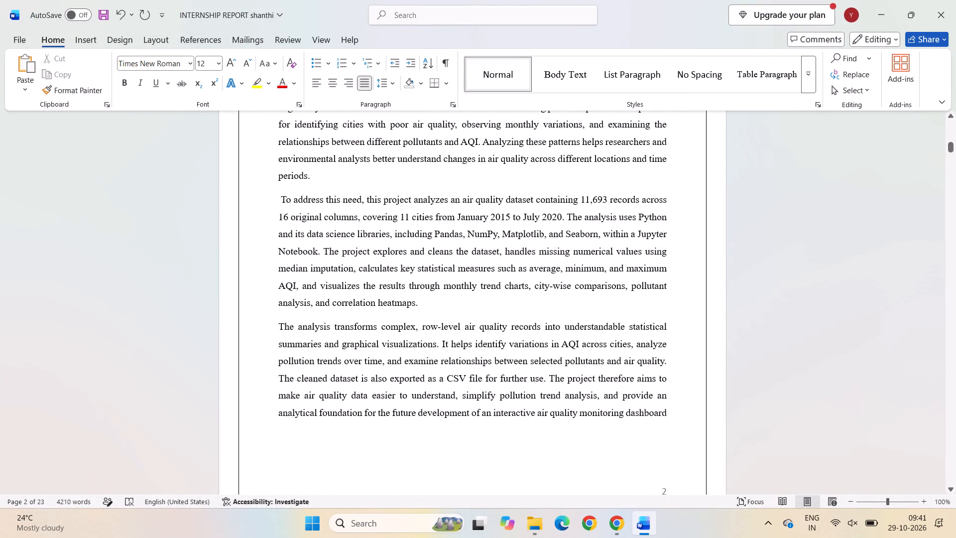
{"action": "scroll", "coordinate": [576, 313], "scroll_direction": "up", "scroll_amount": 2}
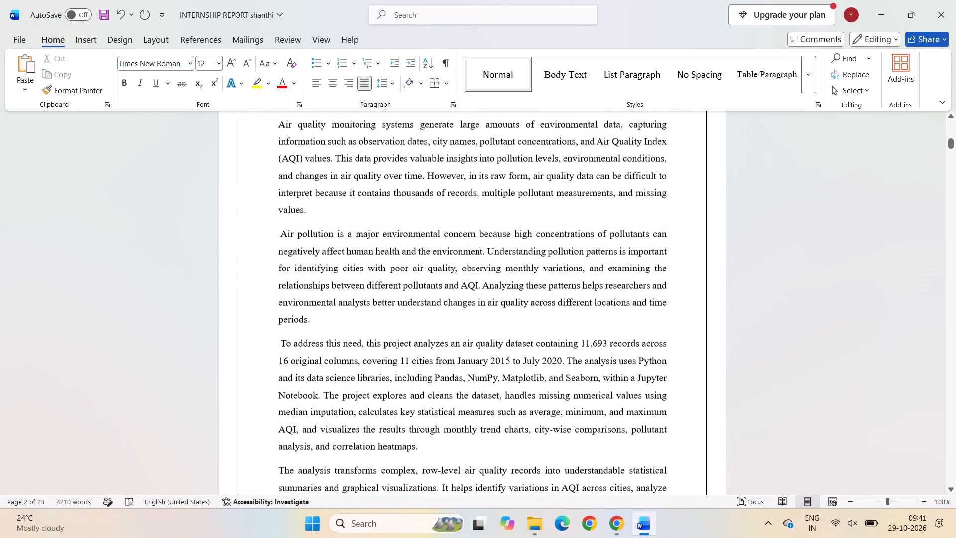
{"action": "scroll", "coordinate": [576, 313], "scroll_direction": "up", "scroll_amount": 1}
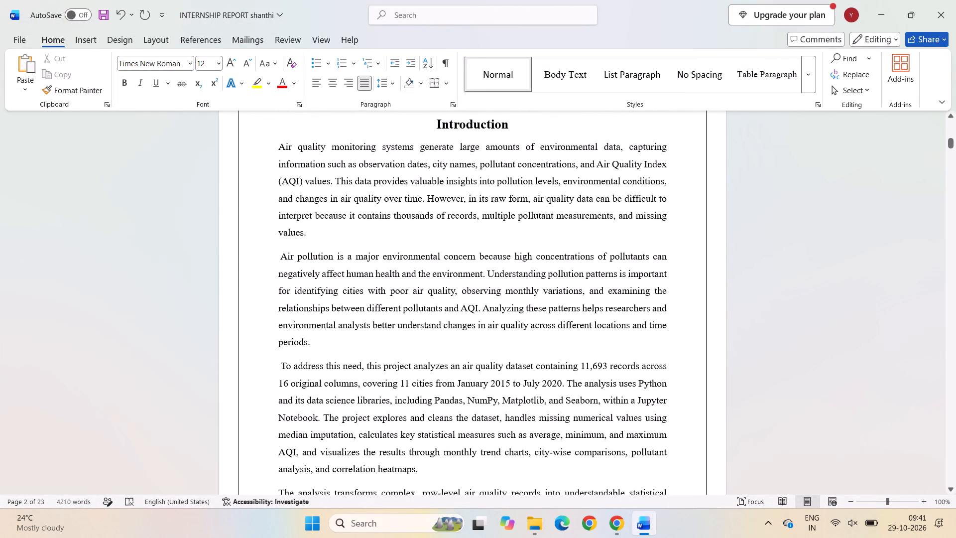
Apply 1.5 line spacing to all the Introduction body paragraphs, from "Air quality monitoring systems" to "monitoring dashboard".
{"action": "left_click_drag", "start_coordinate": [277, 146], "coordinate": [319, 200]}
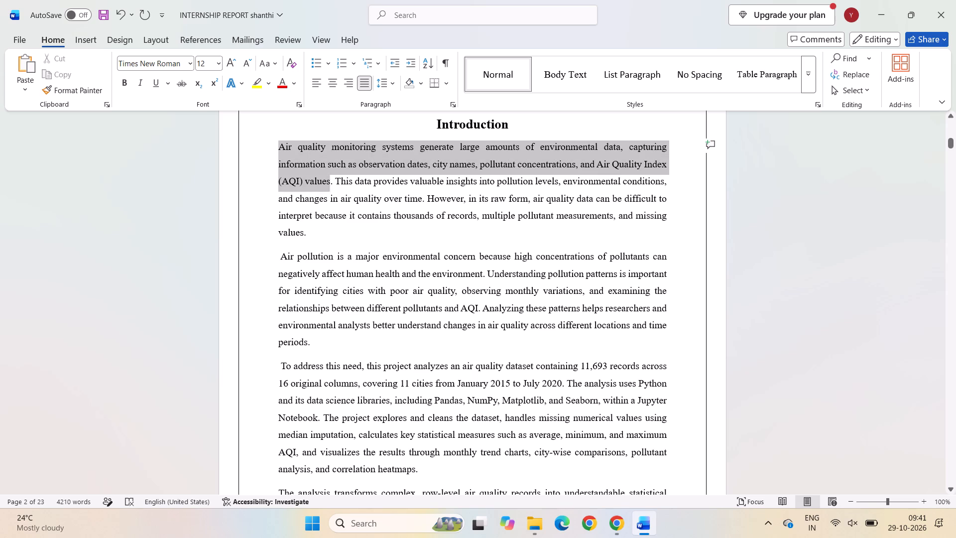
{"action": "left_click_drag", "start_coordinate": [319, 200], "coordinate": [384, 325]}
{"action": "scroll", "coordinate": [410, 396], "scroll_direction": "up", "scroll_amount": 1}
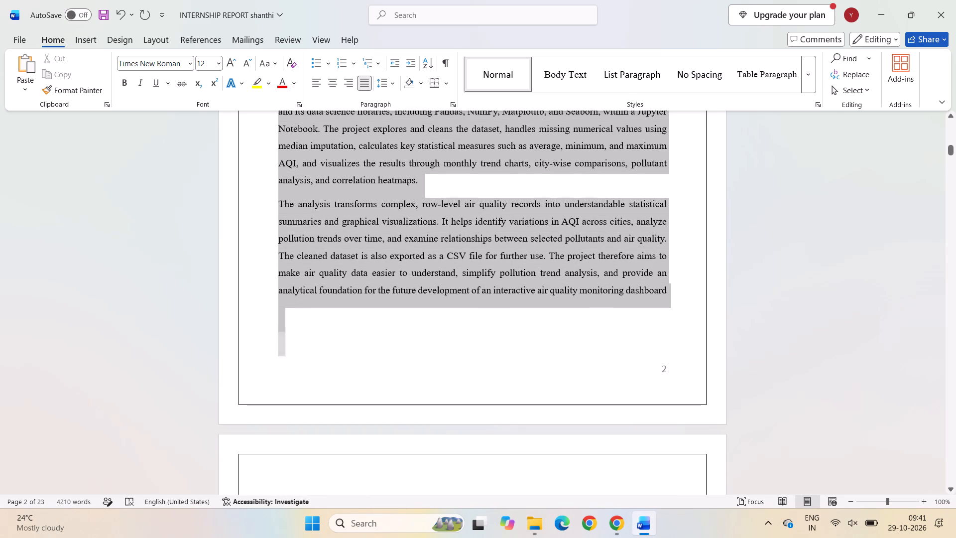
{"action": "left_click_drag", "start_coordinate": [384, 325], "coordinate": [559, 307]}
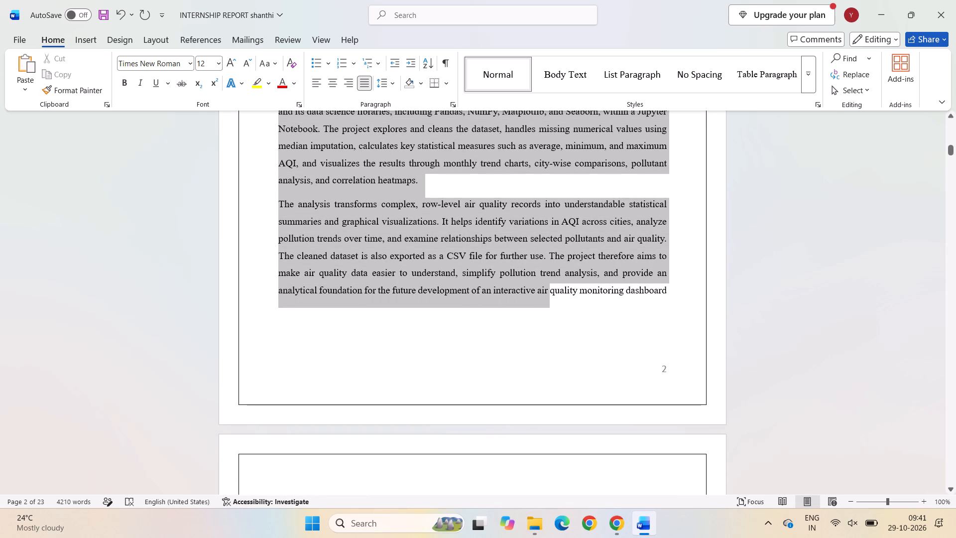
{"action": "left_click_drag", "start_coordinate": [559, 307], "coordinate": [677, 295]}
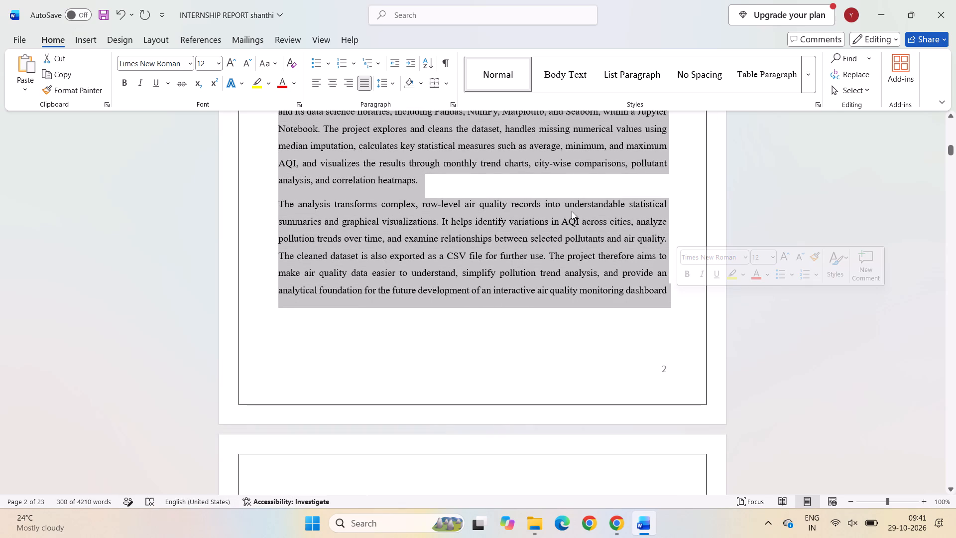
{"action": "left_click", "coordinate": [391, 85]}
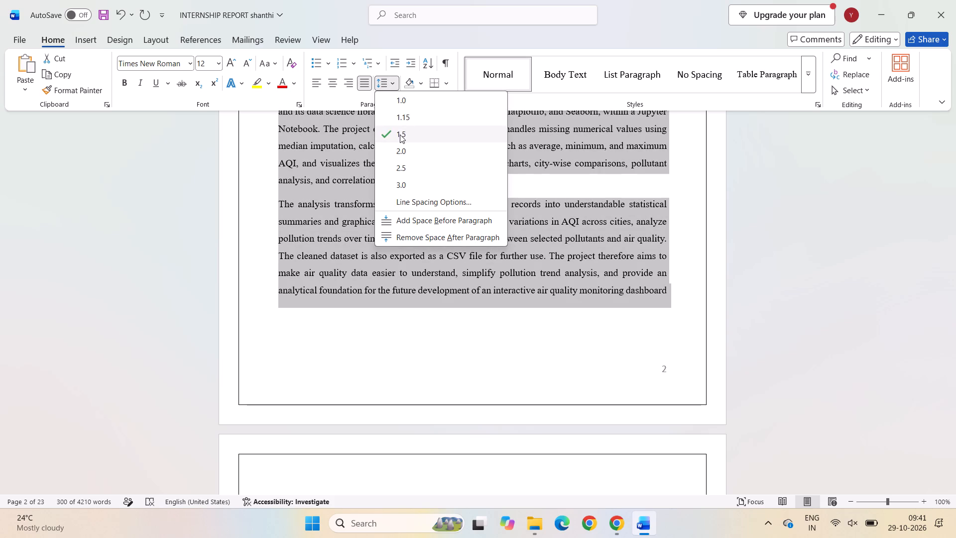
{"action": "left_click", "coordinate": [400, 134]}
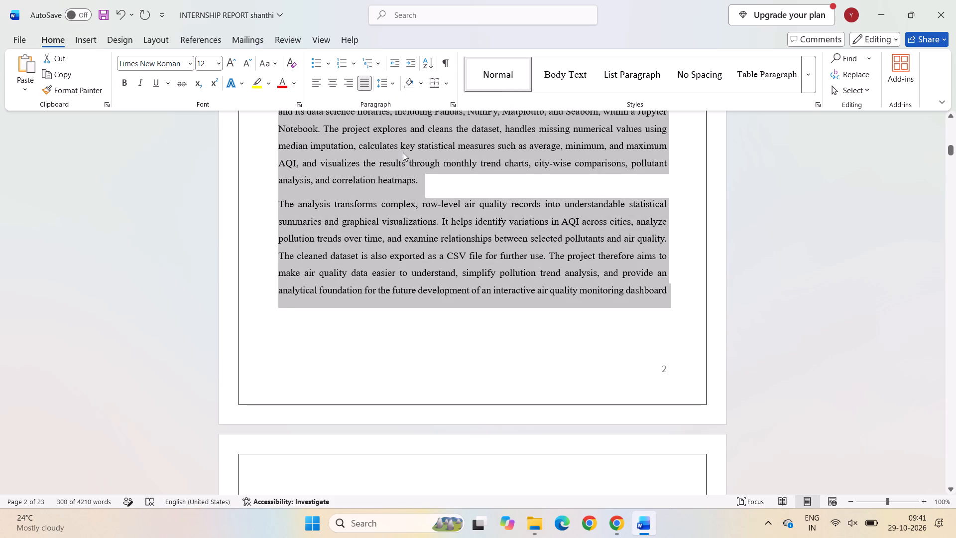
{"action": "left_click", "coordinate": [465, 339]}
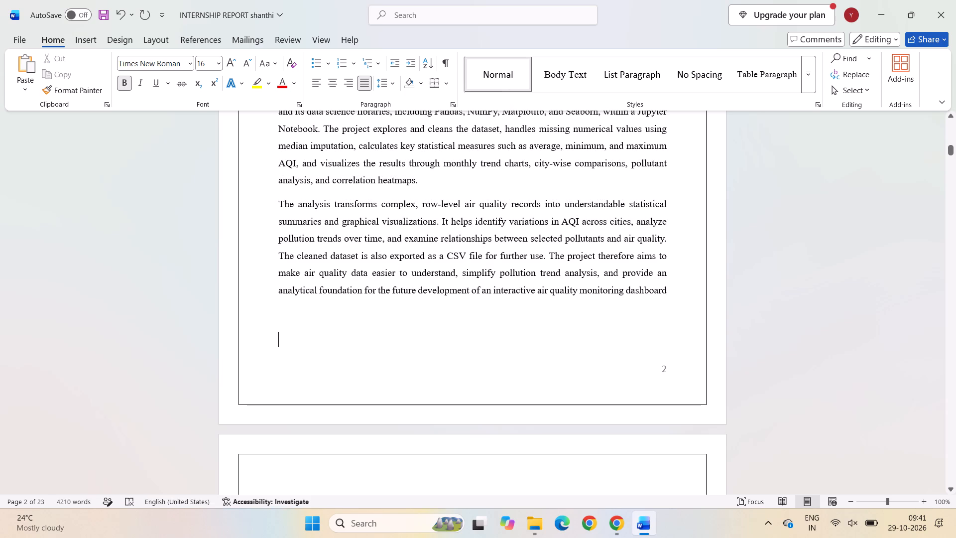
Add a full stop after "dashboard" at the end of the last Introduction paragraph.
{"action": "left_click", "coordinate": [669, 291]}
{"action": "key", "text": "period"}
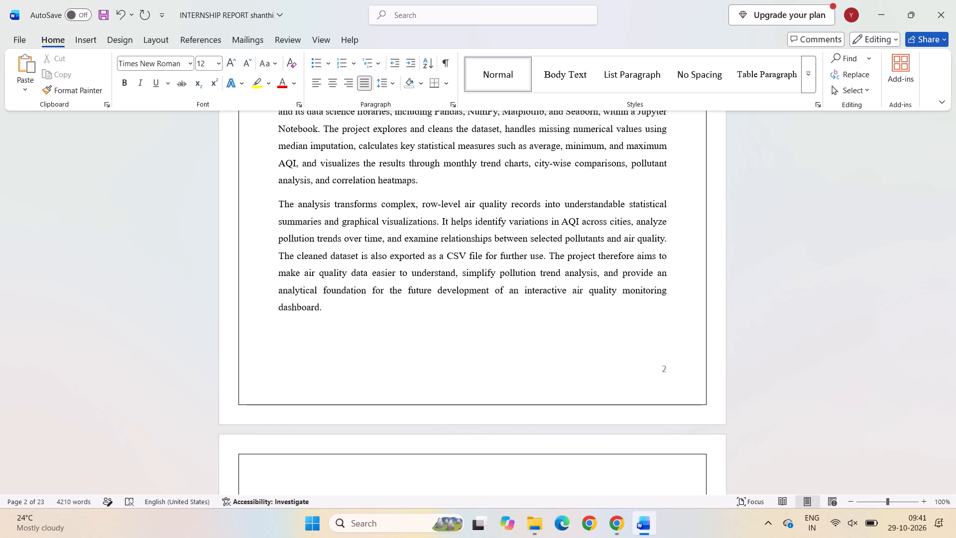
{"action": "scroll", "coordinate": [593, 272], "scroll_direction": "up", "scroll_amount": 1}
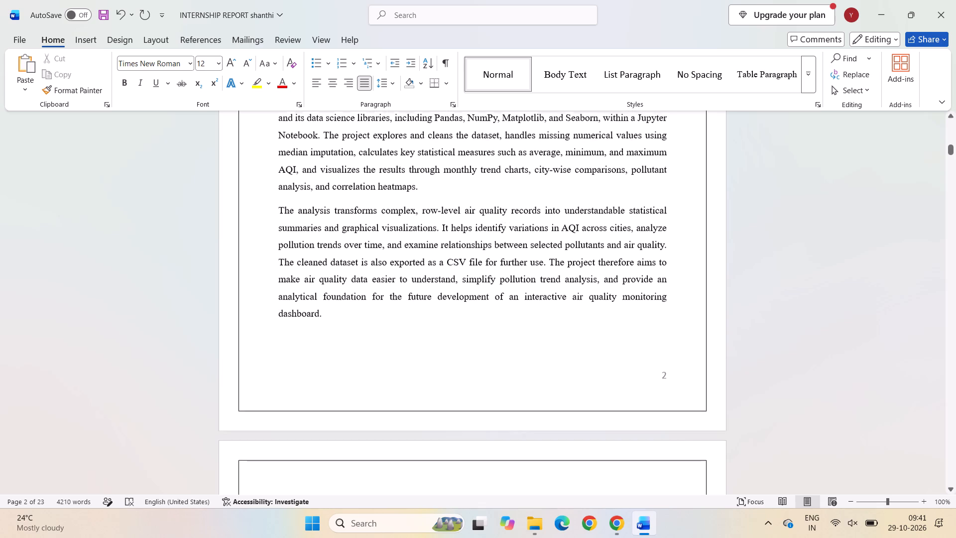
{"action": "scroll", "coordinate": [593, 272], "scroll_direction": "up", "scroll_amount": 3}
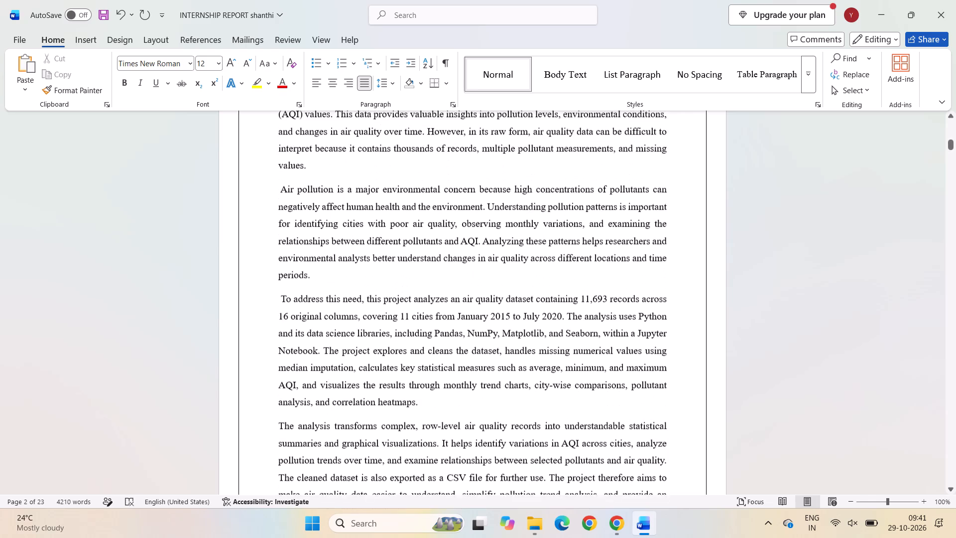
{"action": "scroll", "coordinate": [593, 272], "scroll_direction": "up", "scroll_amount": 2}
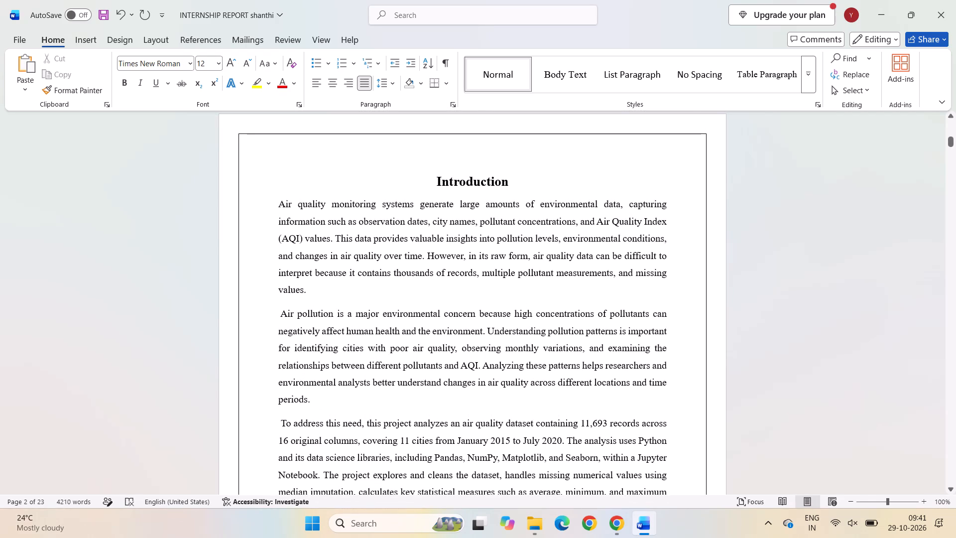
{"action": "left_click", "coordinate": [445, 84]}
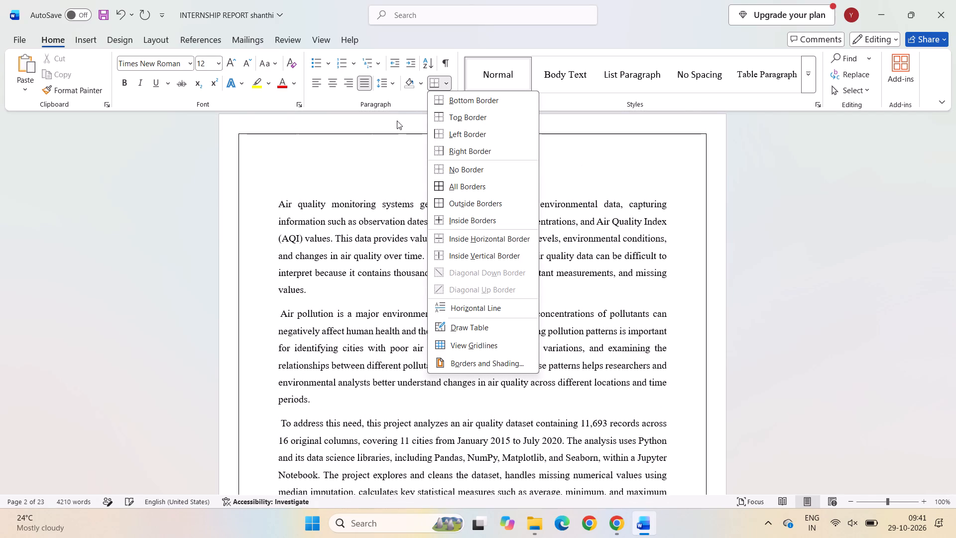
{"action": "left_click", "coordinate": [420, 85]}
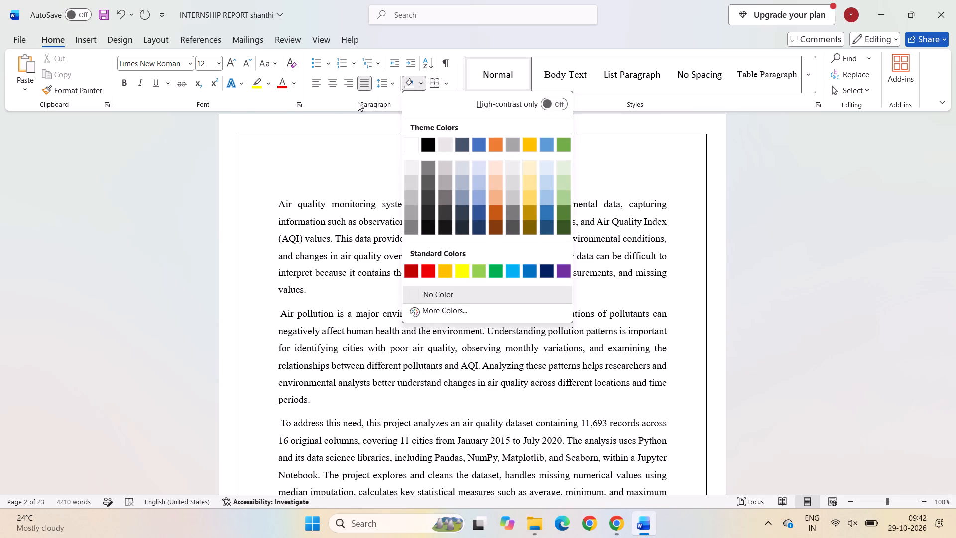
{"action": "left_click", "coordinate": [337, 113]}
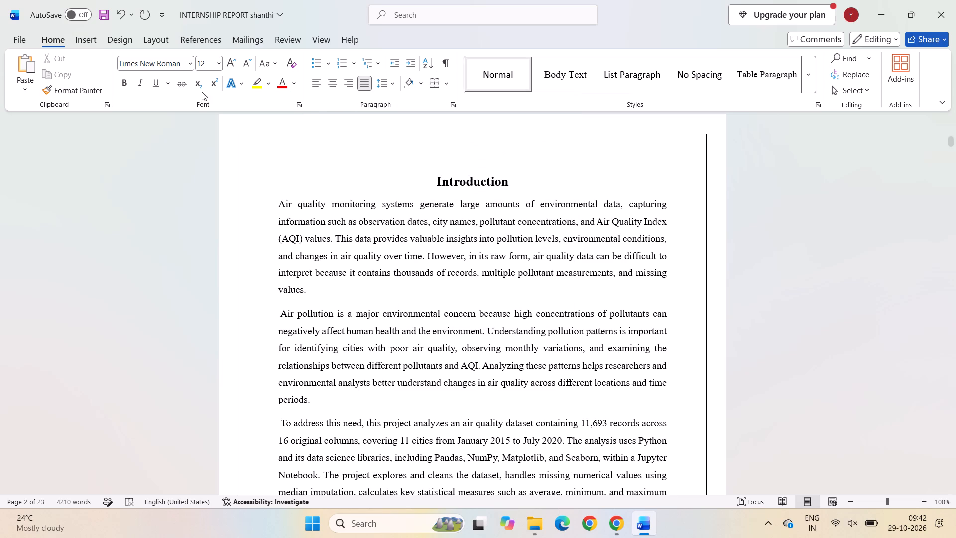
Insert centred page numbers at the bottom of the pages using the Plain Number 2 style.
{"action": "left_click", "coordinate": [84, 40]}
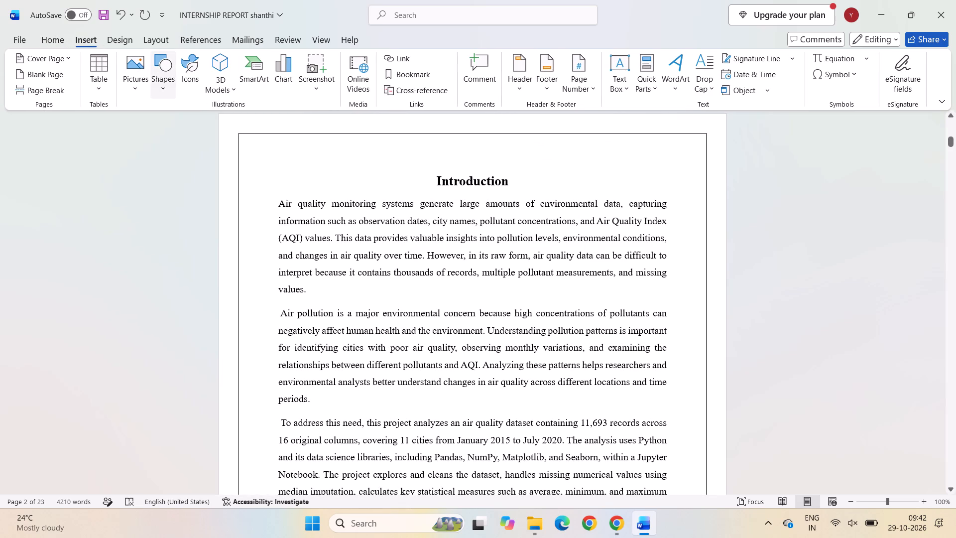
{"action": "left_click", "coordinate": [591, 91]}
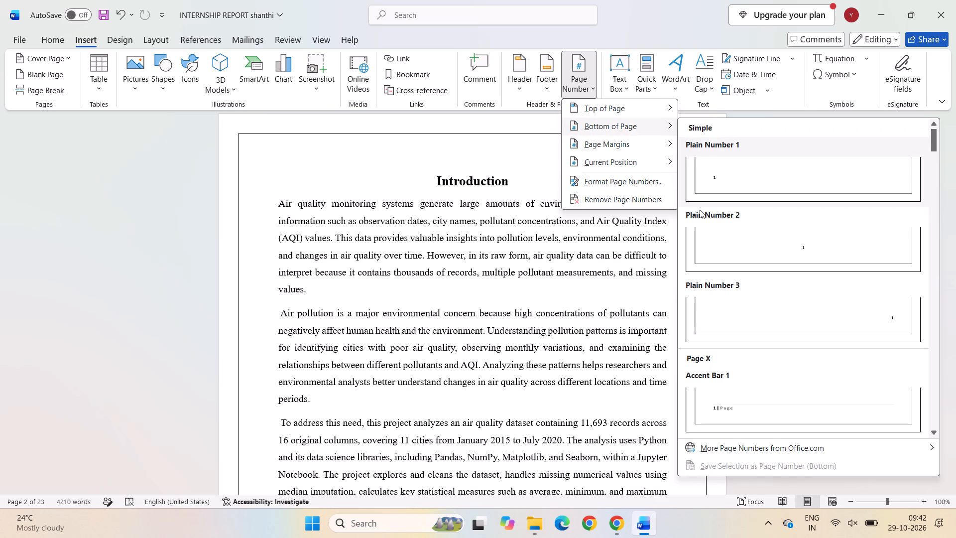
{"action": "left_click", "coordinate": [722, 243]}
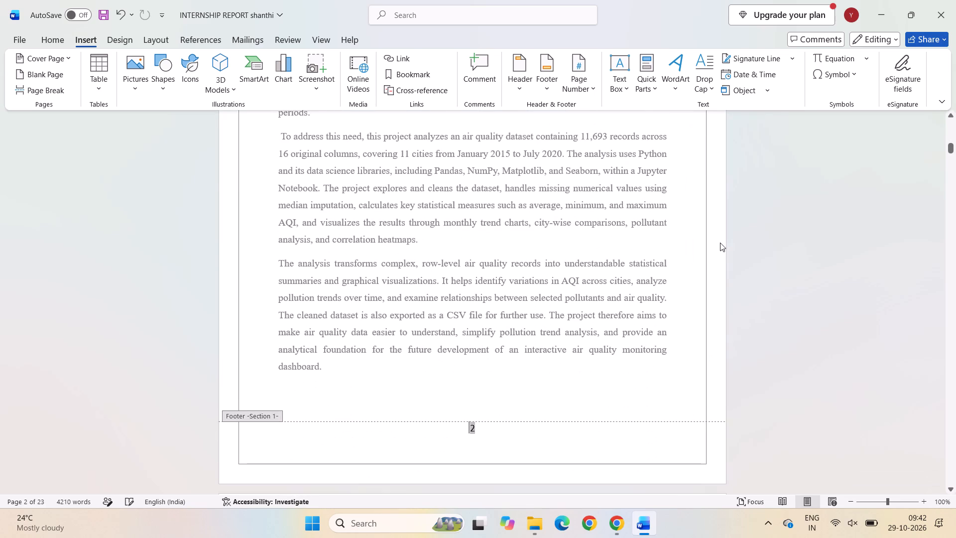
{"action": "left_click", "coordinate": [763, 332]}
{"action": "left_click", "coordinate": [780, 301]}
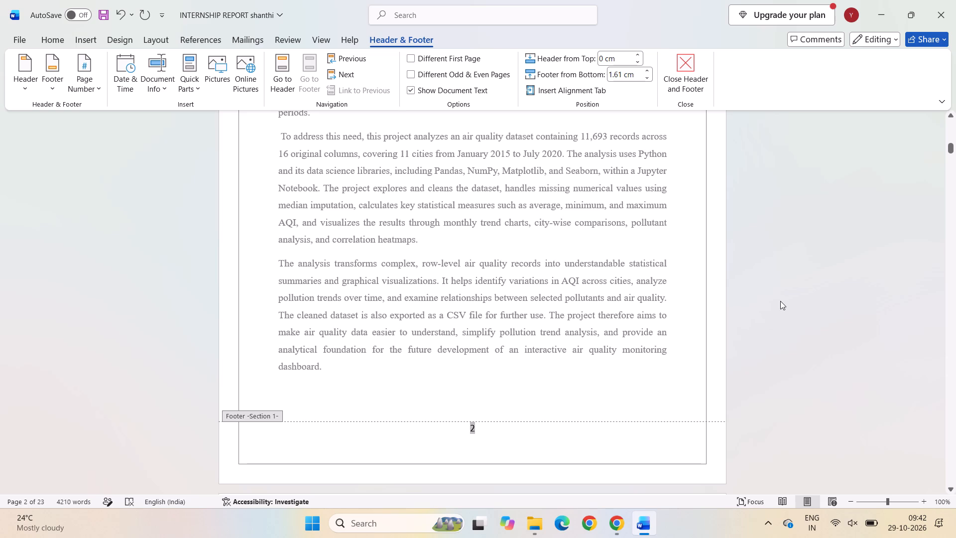
Check the centred page numbers and page layout from the Abstract through to the Existing System section.
{"action": "scroll", "coordinate": [780, 301], "scroll_direction": "up", "scroll_amount": 6}
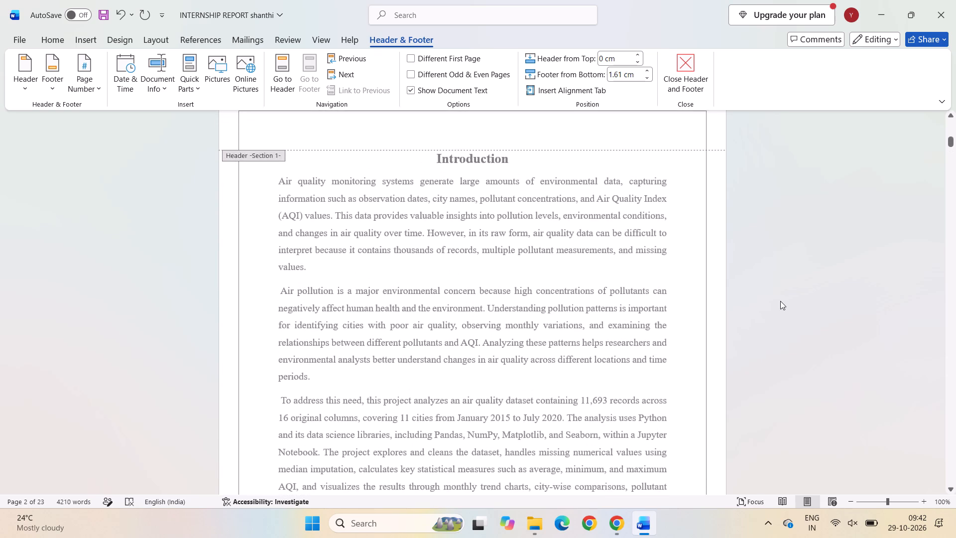
{"action": "scroll", "coordinate": [780, 301], "scroll_direction": "up", "scroll_amount": 2}
{"action": "left_click", "coordinate": [780, 301]}
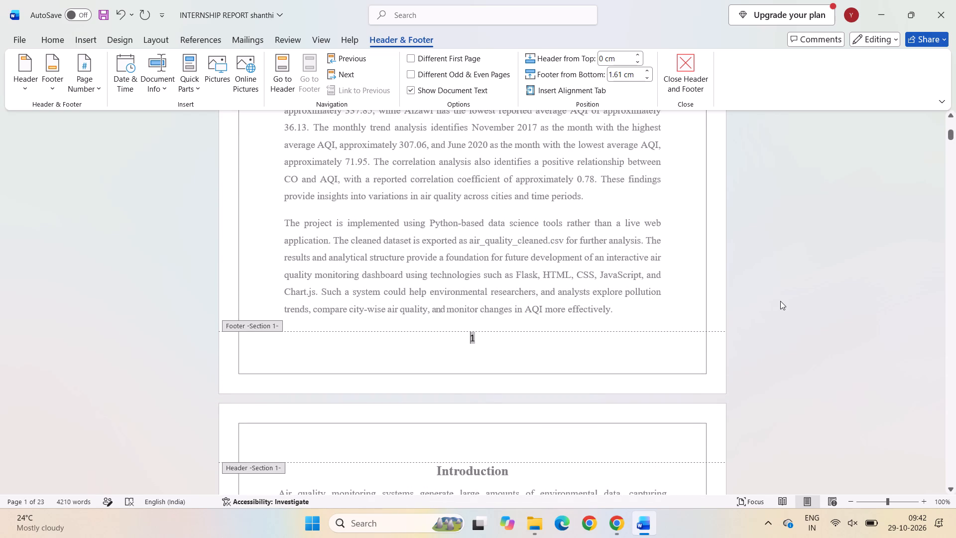
{"action": "left_click", "coordinate": [782, 265]}
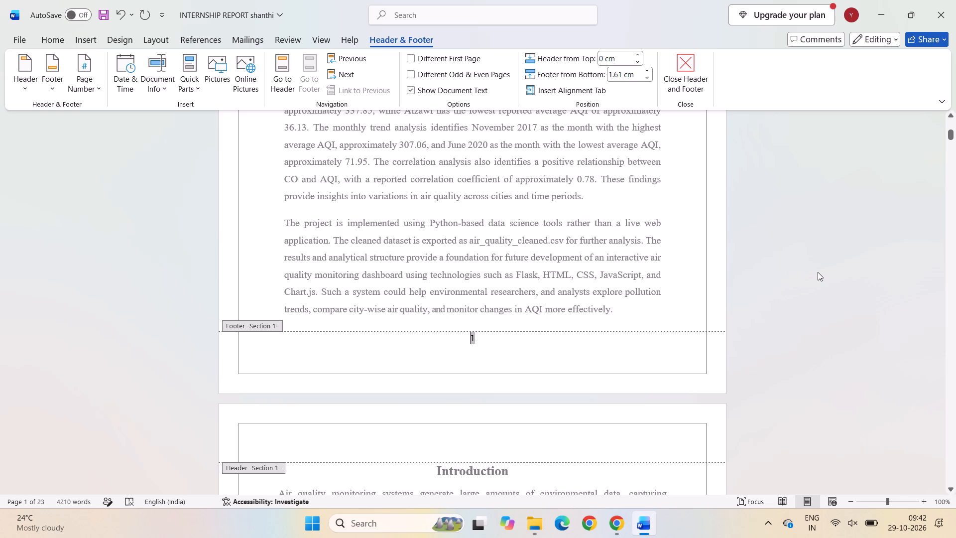
{"action": "left_click", "coordinate": [818, 272]}
{"action": "scroll", "coordinate": [818, 272], "scroll_direction": "down", "scroll_amount": 9}
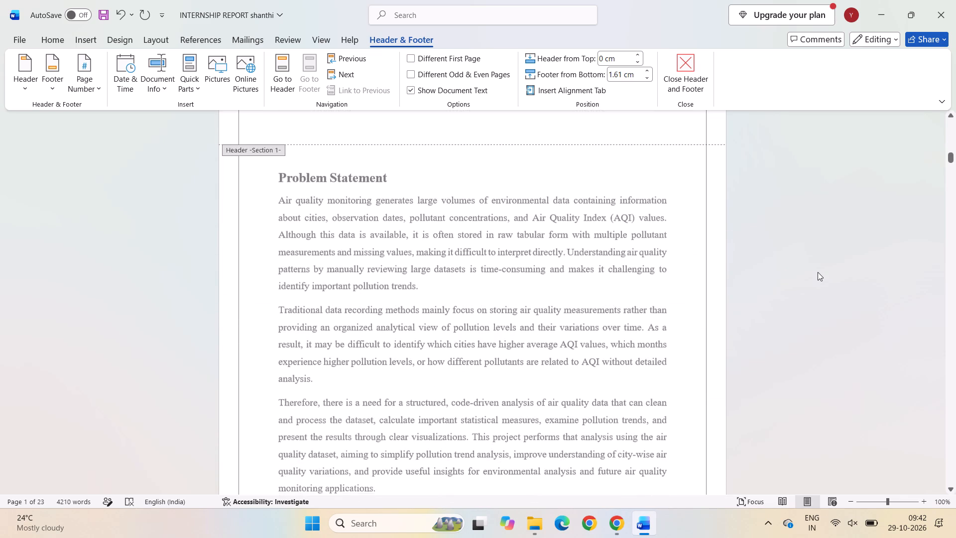
{"action": "scroll", "coordinate": [818, 272], "scroll_direction": "down", "scroll_amount": 6}
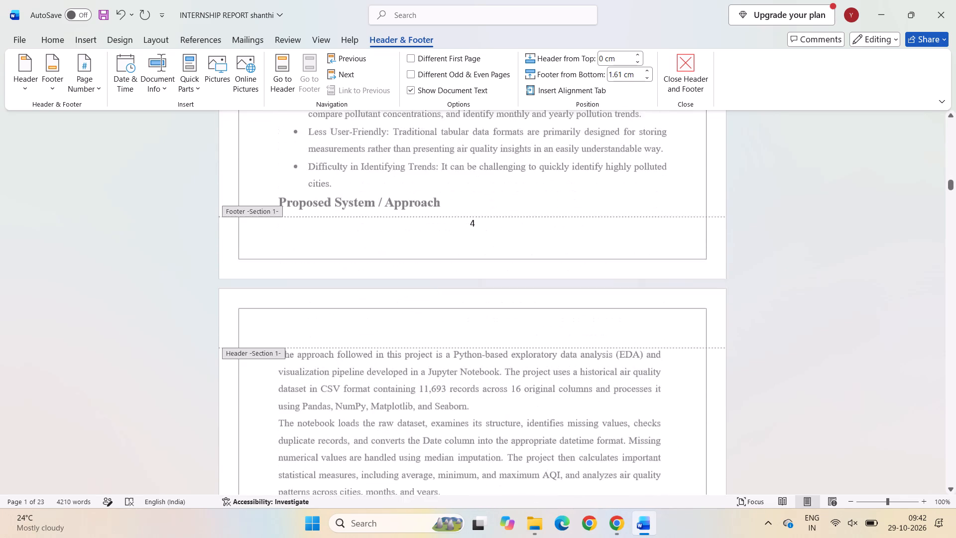
{"action": "scroll", "coordinate": [818, 272], "scroll_direction": "down", "scroll_amount": 1}
{"action": "scroll", "coordinate": [818, 272], "scroll_direction": "up", "scroll_amount": 2}
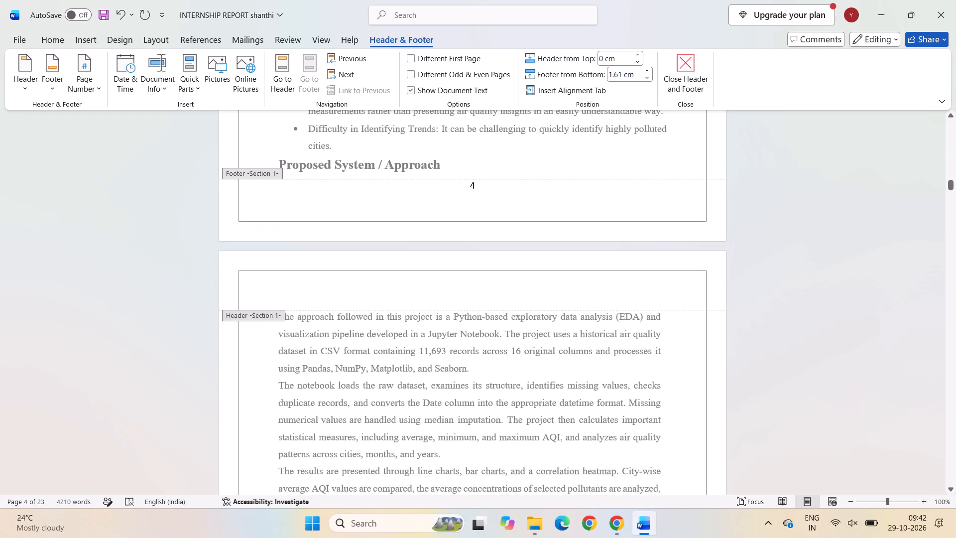
{"action": "scroll", "coordinate": [818, 272], "scroll_direction": "up", "scroll_amount": 1}
{"action": "scroll", "coordinate": [818, 272], "scroll_direction": "down", "scroll_amount": 2}
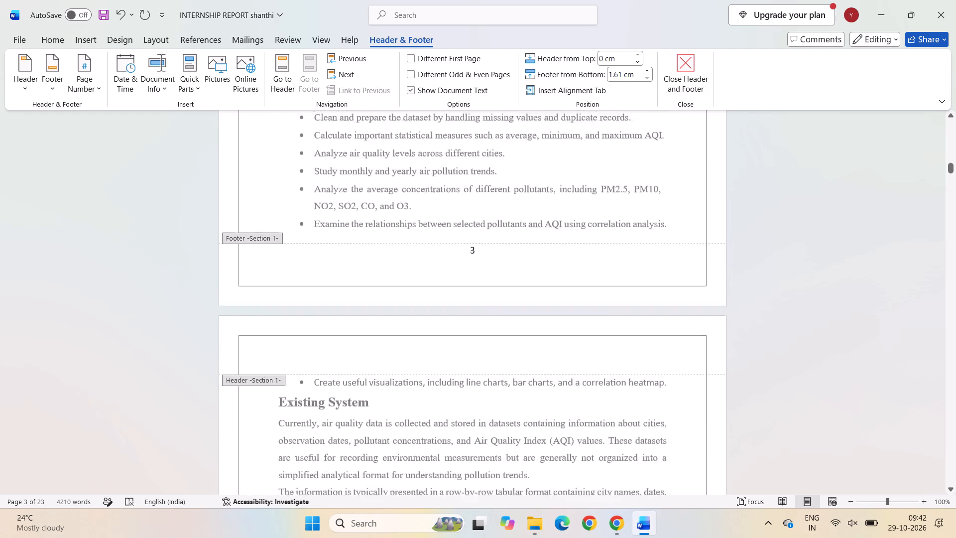
{"action": "scroll", "coordinate": [818, 272], "scroll_direction": "down", "scroll_amount": 4}
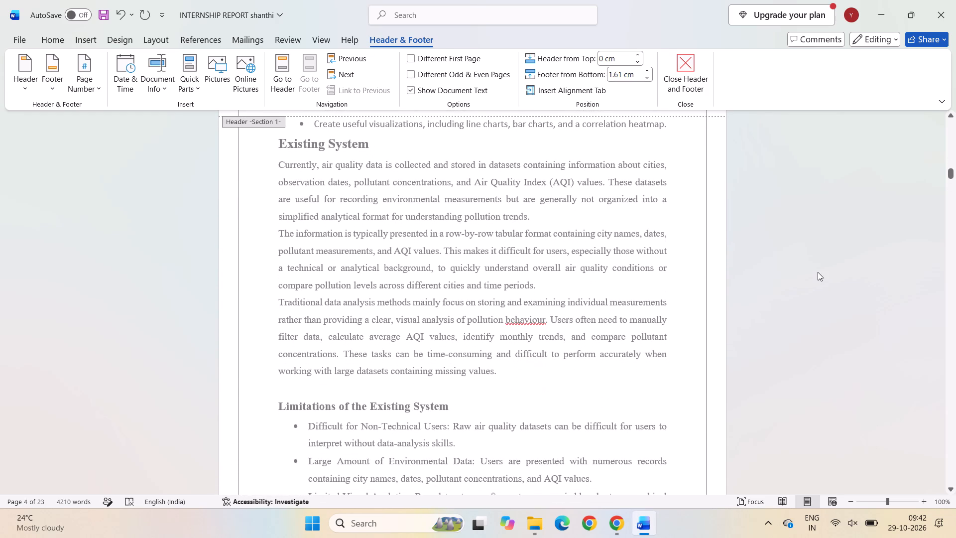
{"action": "left_click", "coordinate": [818, 272]}
Review the page numbers and layout from the Proposed System heading through to the Missing Value Check and Data Cleaning code snippets.
{"action": "scroll", "coordinate": [816, 243], "scroll_direction": "down", "scroll_amount": 5}
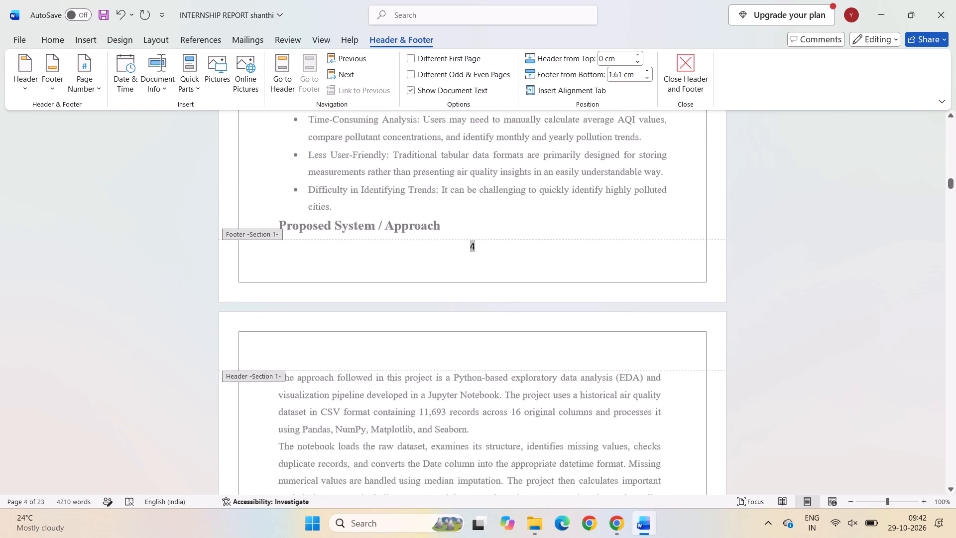
{"action": "scroll", "coordinate": [816, 243], "scroll_direction": "down", "scroll_amount": 5}
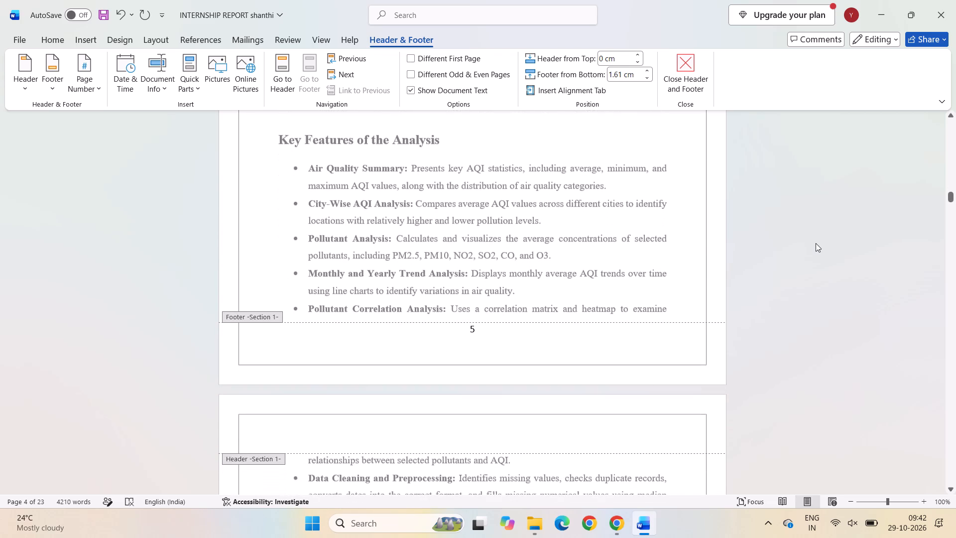
{"action": "scroll", "coordinate": [816, 243], "scroll_direction": "down", "scroll_amount": 3}
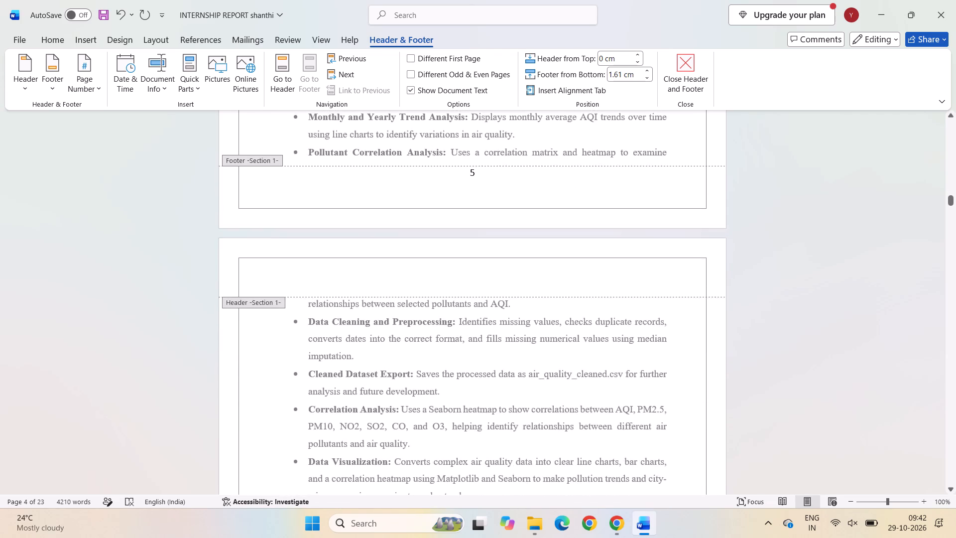
{"action": "scroll", "coordinate": [816, 243], "scroll_direction": "down", "scroll_amount": 6}
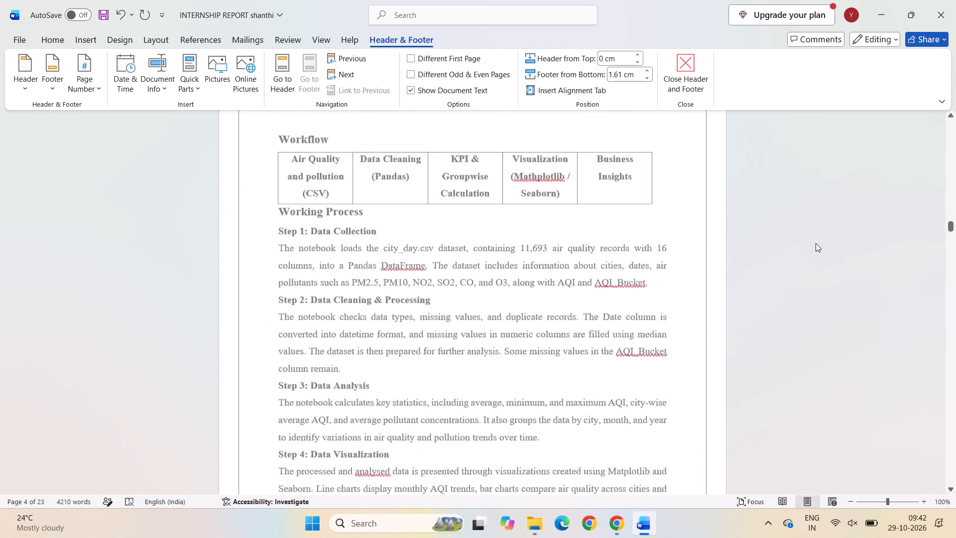
{"action": "scroll", "coordinate": [816, 243], "scroll_direction": "down", "scroll_amount": 6}
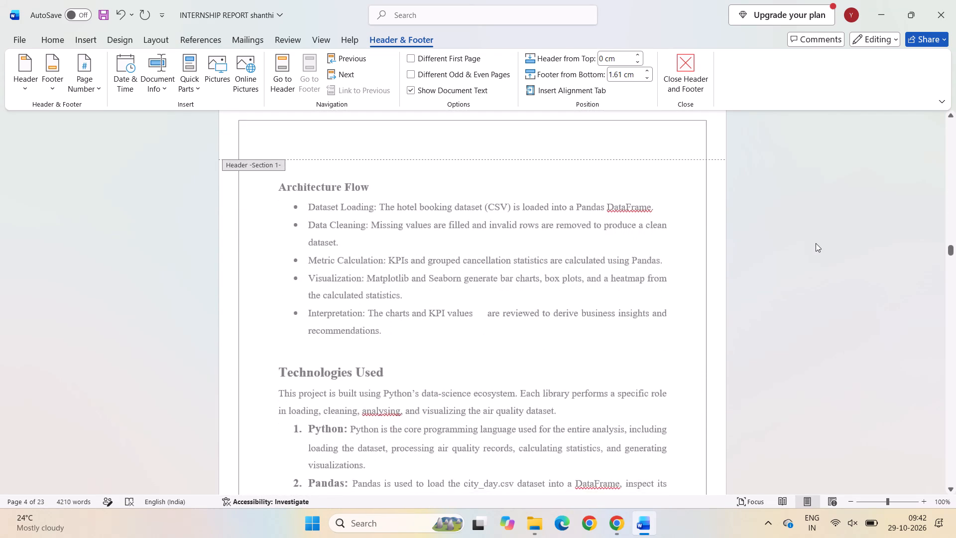
{"action": "scroll", "coordinate": [816, 243], "scroll_direction": "down", "scroll_amount": 5}
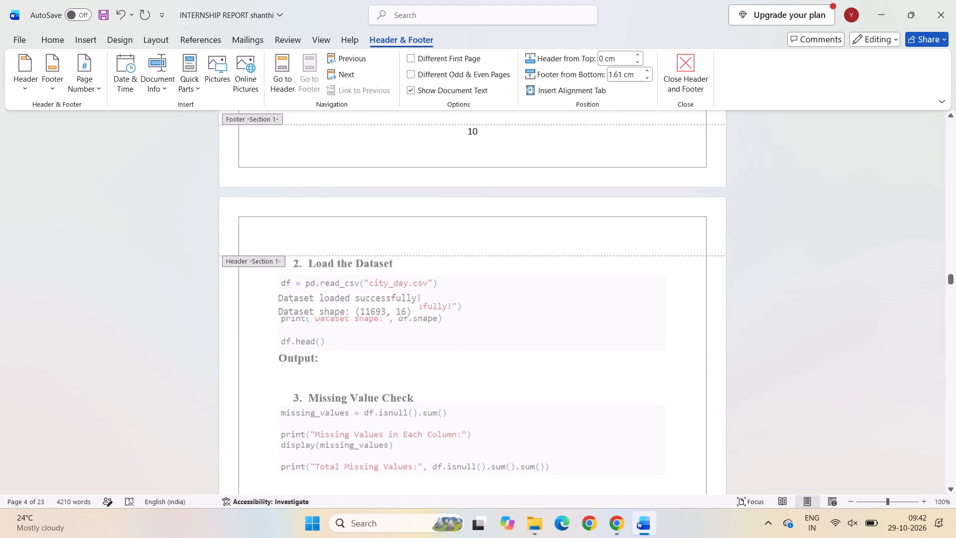
{"action": "scroll", "coordinate": [816, 243], "scroll_direction": "up", "scroll_amount": 1}
{"action": "scroll", "coordinate": [816, 243], "scroll_direction": "down", "scroll_amount": 1}
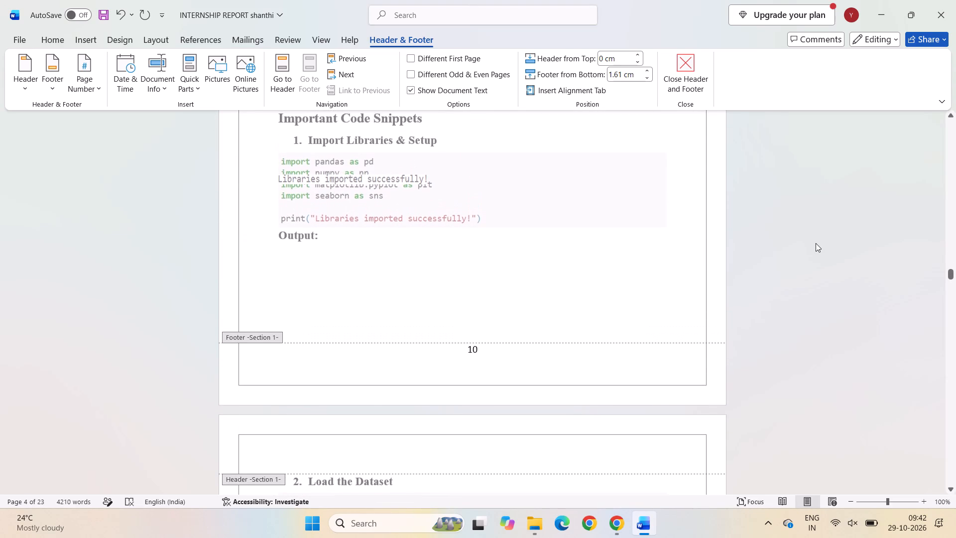
{"action": "scroll", "coordinate": [816, 243], "scroll_direction": "down", "scroll_amount": 3}
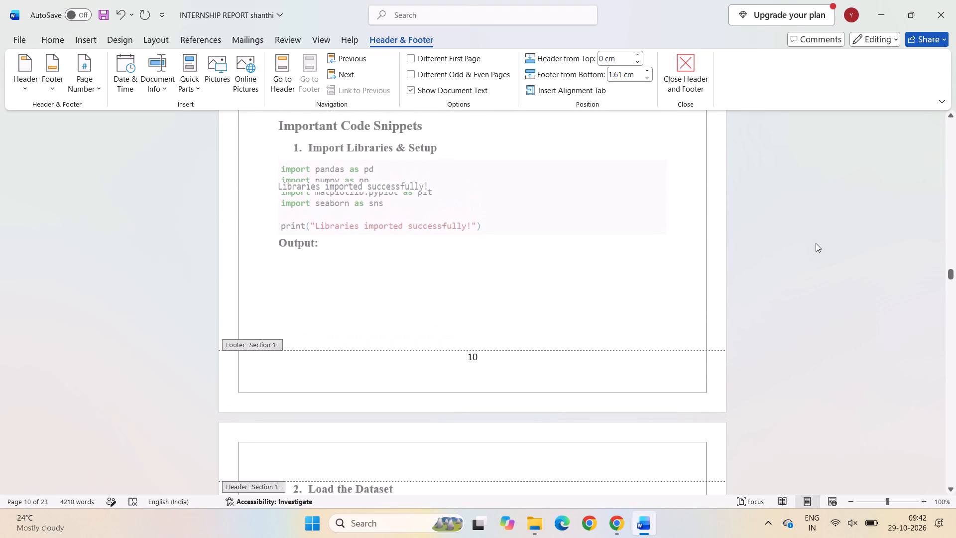
{"action": "scroll", "coordinate": [816, 243], "scroll_direction": "down", "scroll_amount": 2}
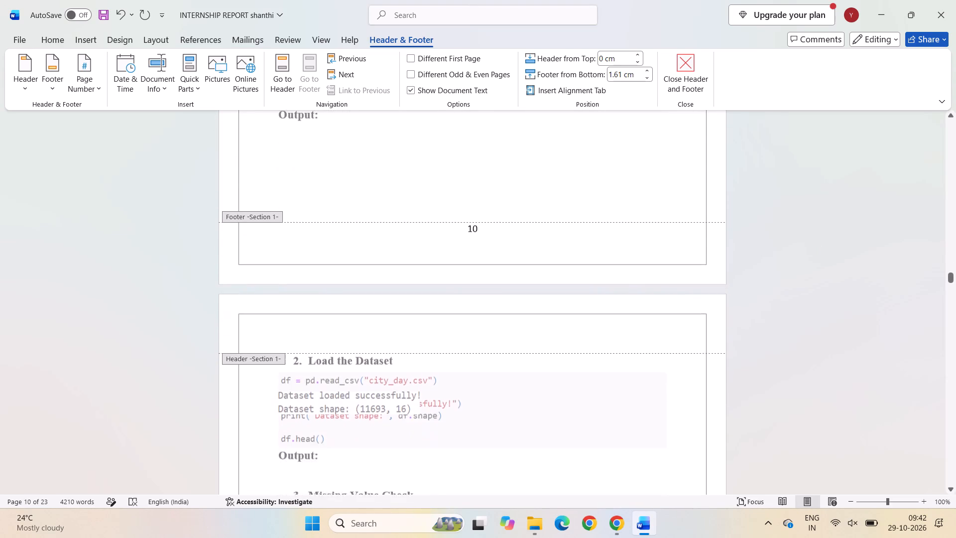
{"action": "scroll", "coordinate": [816, 243], "scroll_direction": "down", "scroll_amount": 3}
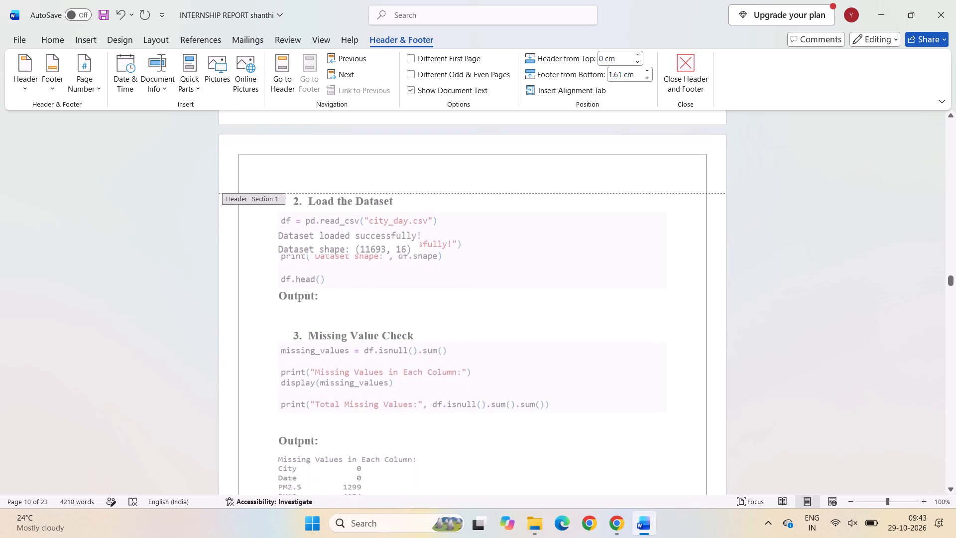
{"action": "scroll", "coordinate": [816, 243], "scroll_direction": "down", "scroll_amount": 2}
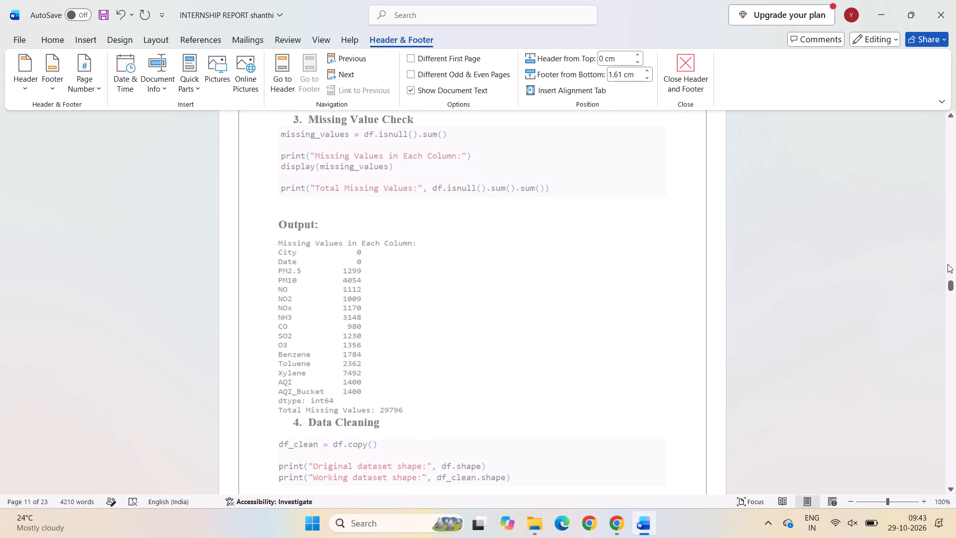
{"action": "left_click", "coordinate": [948, 264]}
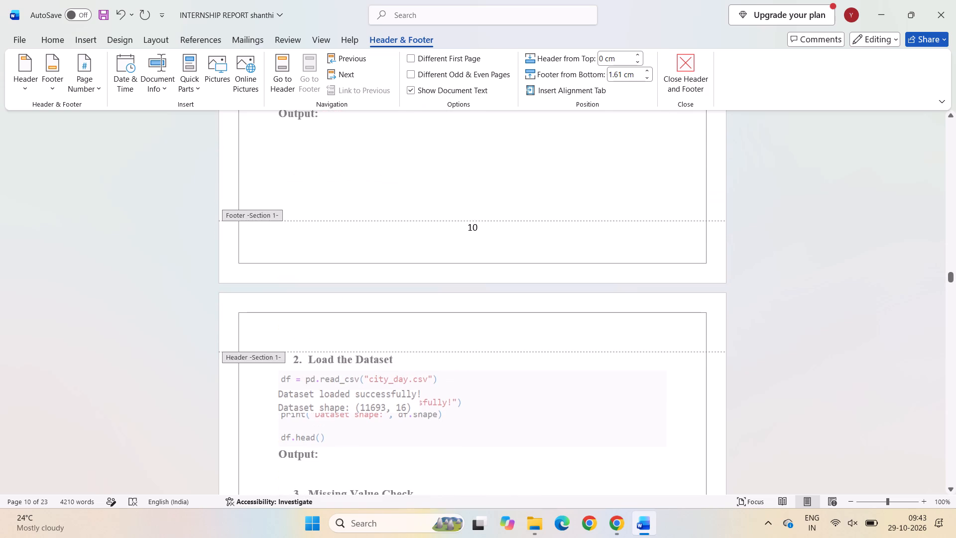
Undo the insertion of the centred Plain Number 2 page numbers.
{"action": "key", "text": "ctrl+z"}
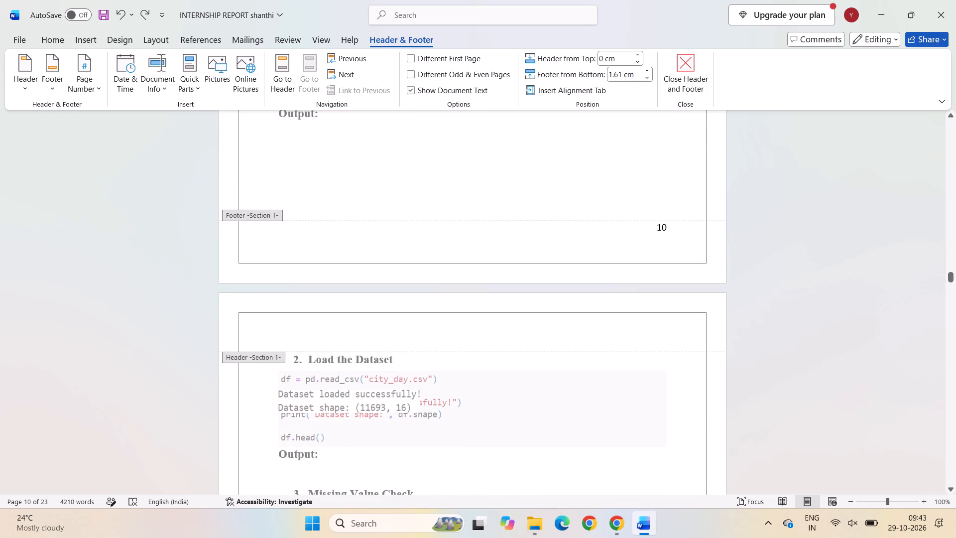
{"action": "key", "text": "ctrl+z"}
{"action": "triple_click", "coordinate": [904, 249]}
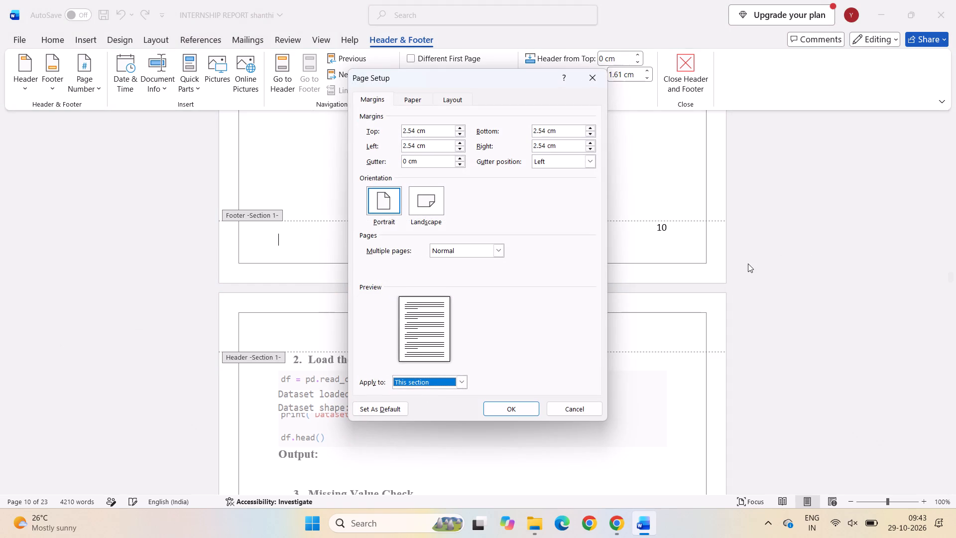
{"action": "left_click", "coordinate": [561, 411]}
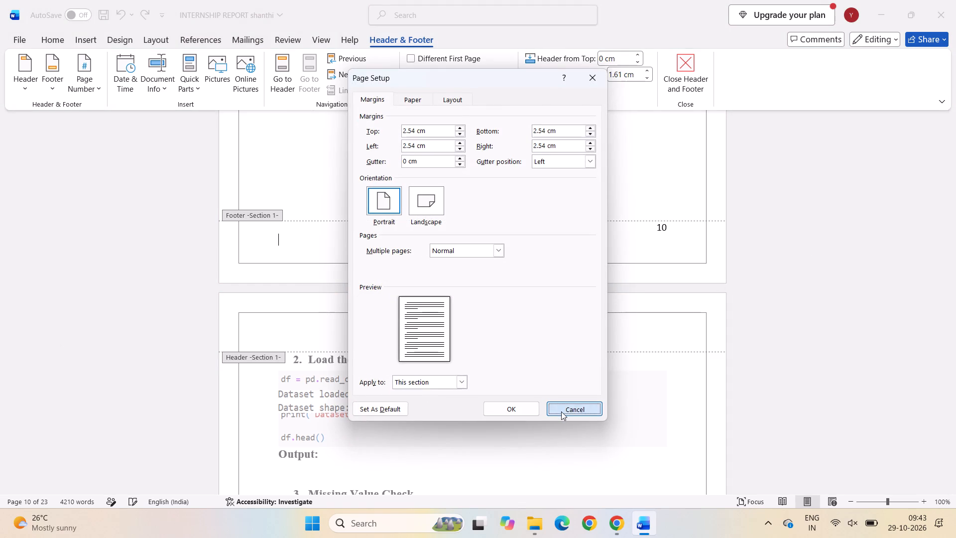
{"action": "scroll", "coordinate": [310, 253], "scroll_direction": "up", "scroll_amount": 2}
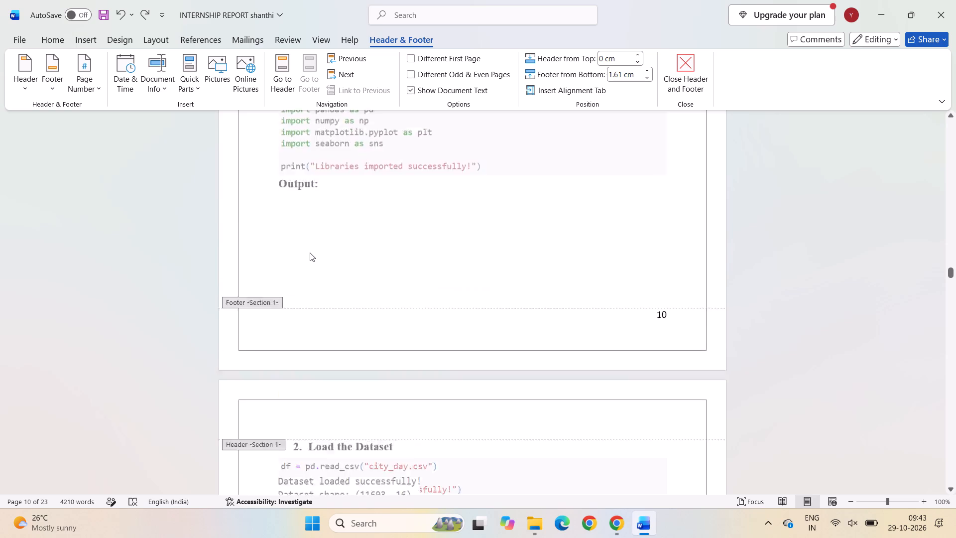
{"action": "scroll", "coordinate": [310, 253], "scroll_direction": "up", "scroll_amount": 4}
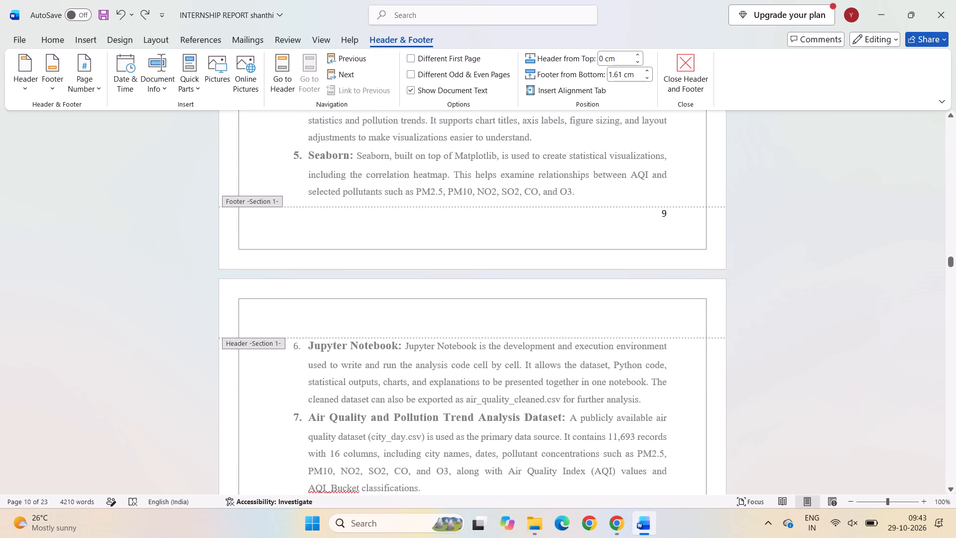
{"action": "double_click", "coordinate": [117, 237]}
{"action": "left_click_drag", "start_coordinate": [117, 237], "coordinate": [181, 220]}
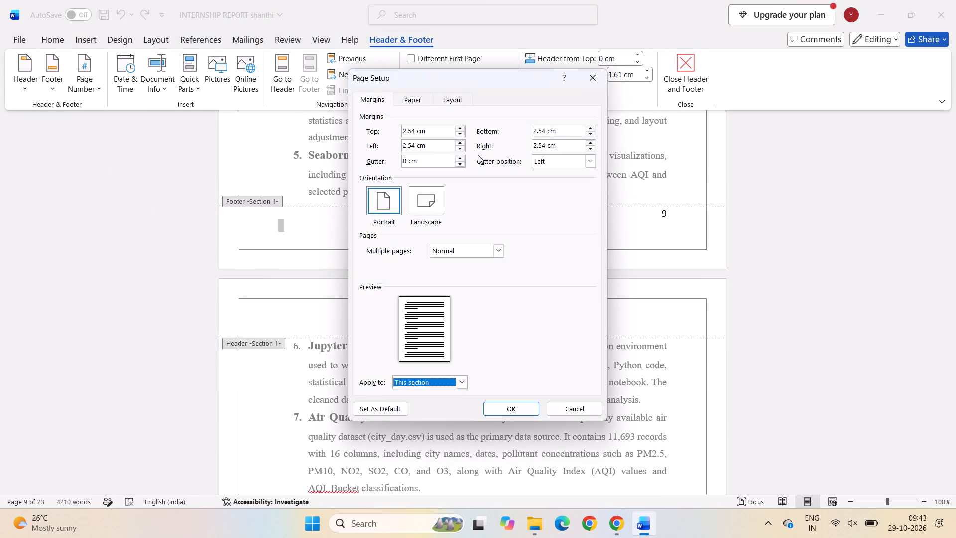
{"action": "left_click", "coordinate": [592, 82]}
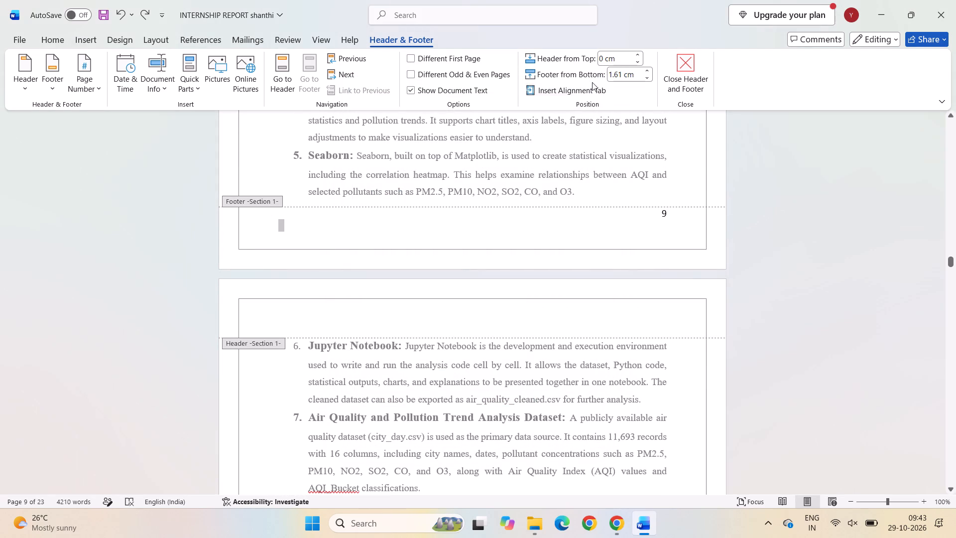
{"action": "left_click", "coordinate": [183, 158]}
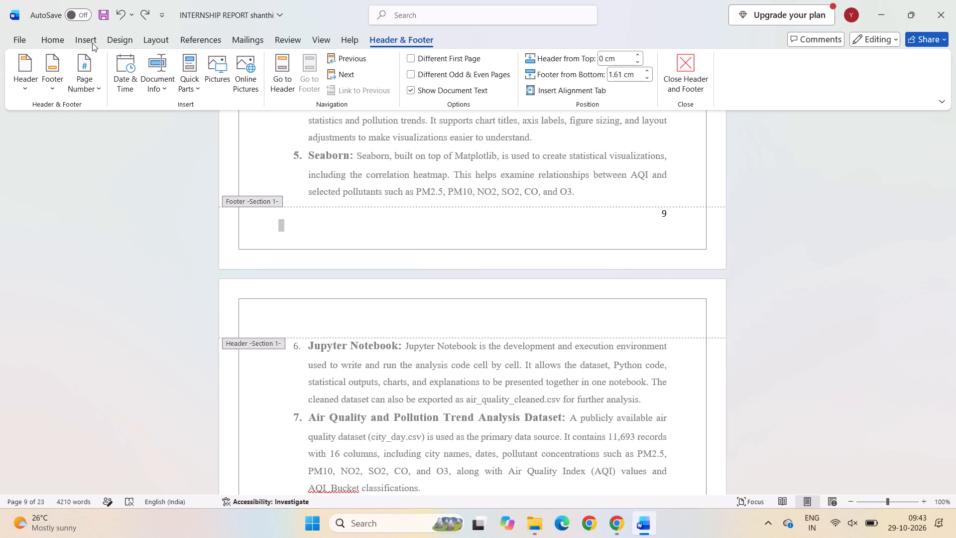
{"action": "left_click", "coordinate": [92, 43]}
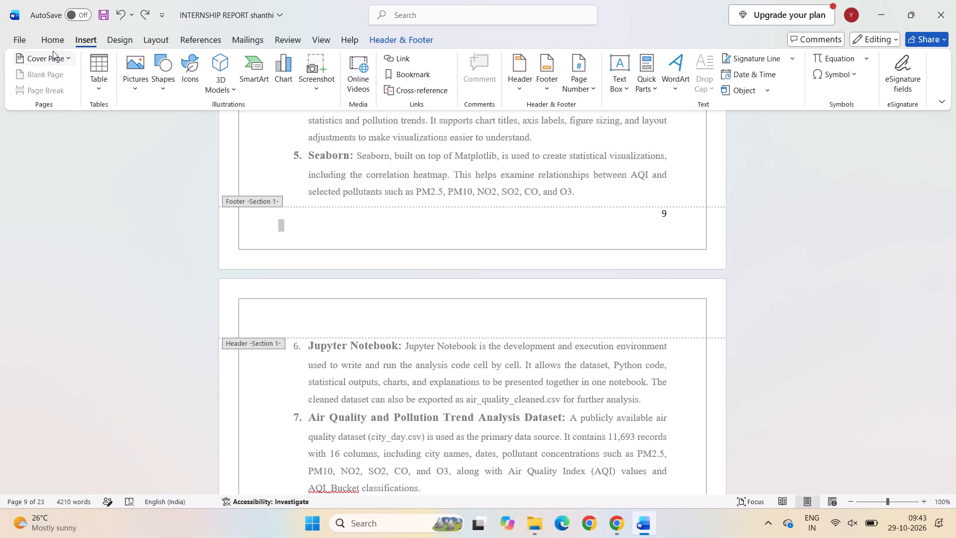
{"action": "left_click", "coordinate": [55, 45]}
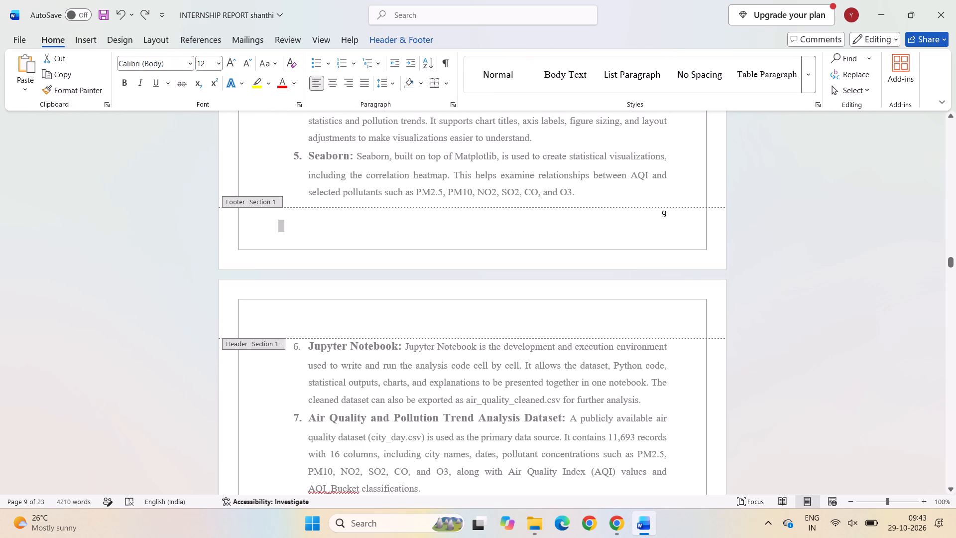
Leave footer editing and return to the body text on the Abstract page.
{"action": "left_click", "coordinate": [154, 232]}
{"action": "scroll", "coordinate": [154, 232], "scroll_direction": "up", "scroll_amount": 8}
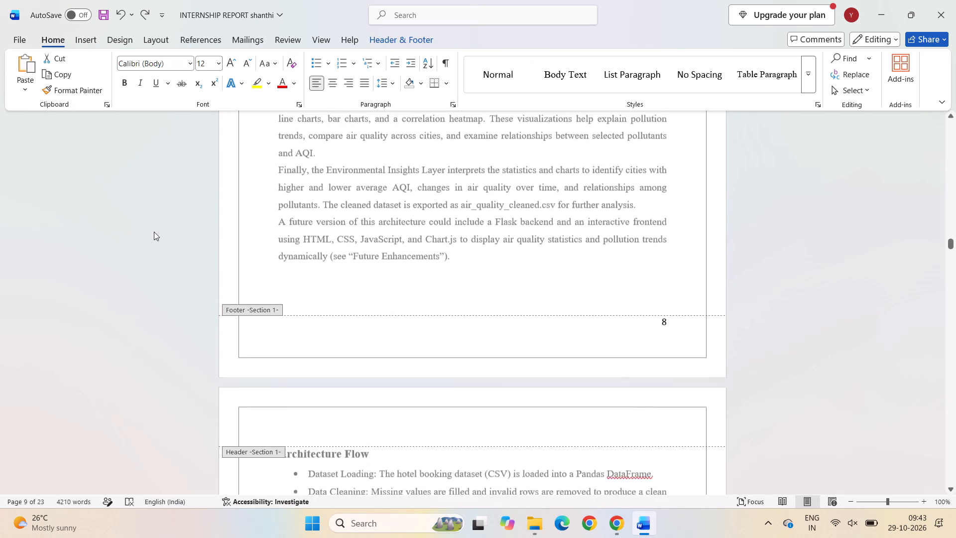
{"action": "scroll", "coordinate": [154, 232], "scroll_direction": "up", "scroll_amount": 10}
{"action": "scroll", "coordinate": [154, 232], "scroll_direction": "up", "scroll_amount": 16}
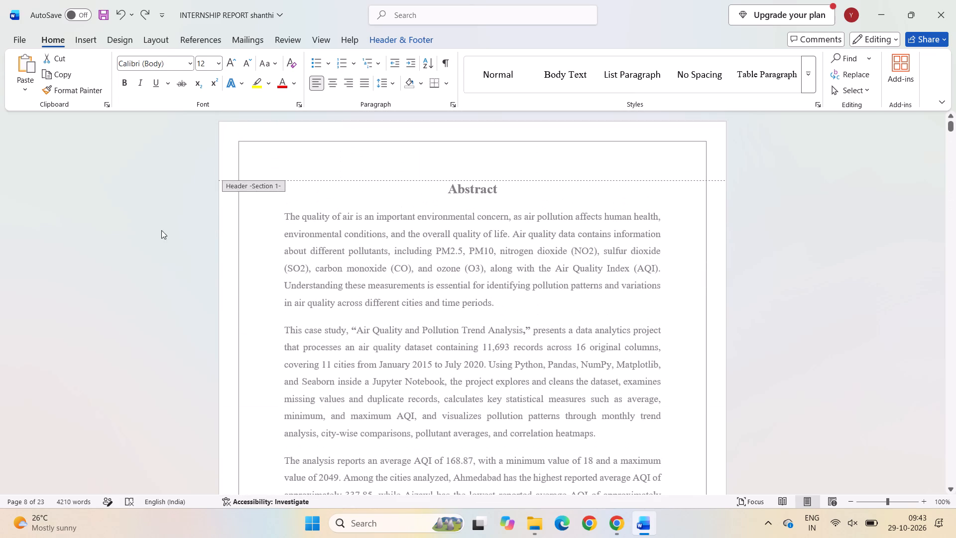
{"action": "triple_click", "coordinate": [726, 223]}
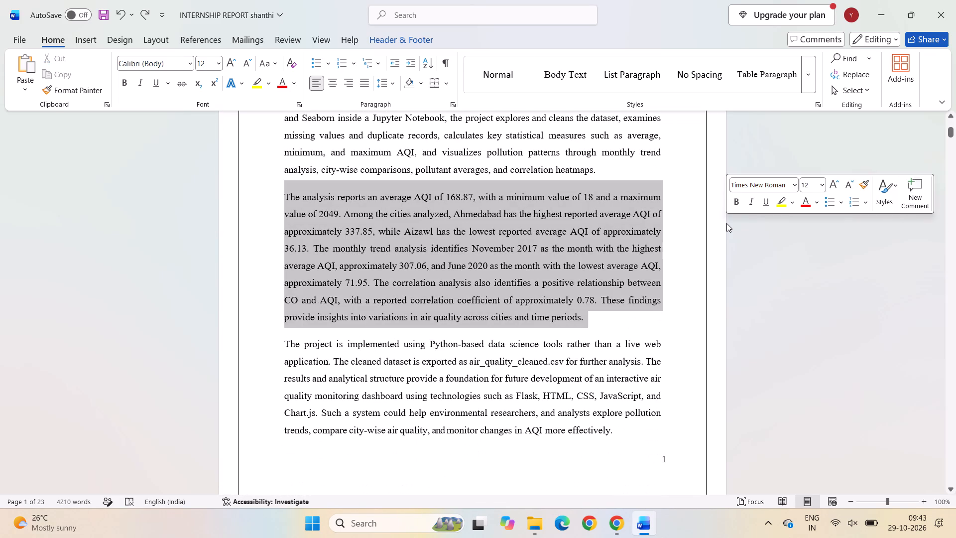
Review the page layout and page numbers from the Abstract through the Key Features of the Analysis list.
{"action": "left_click", "coordinate": [810, 267]}
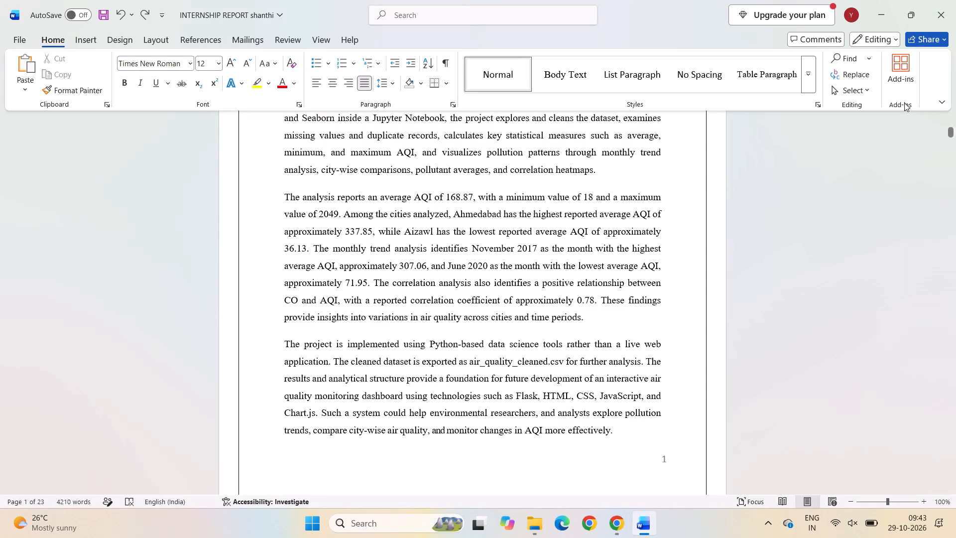
{"action": "scroll", "coordinate": [740, 280], "scroll_direction": "down", "scroll_amount": 2}
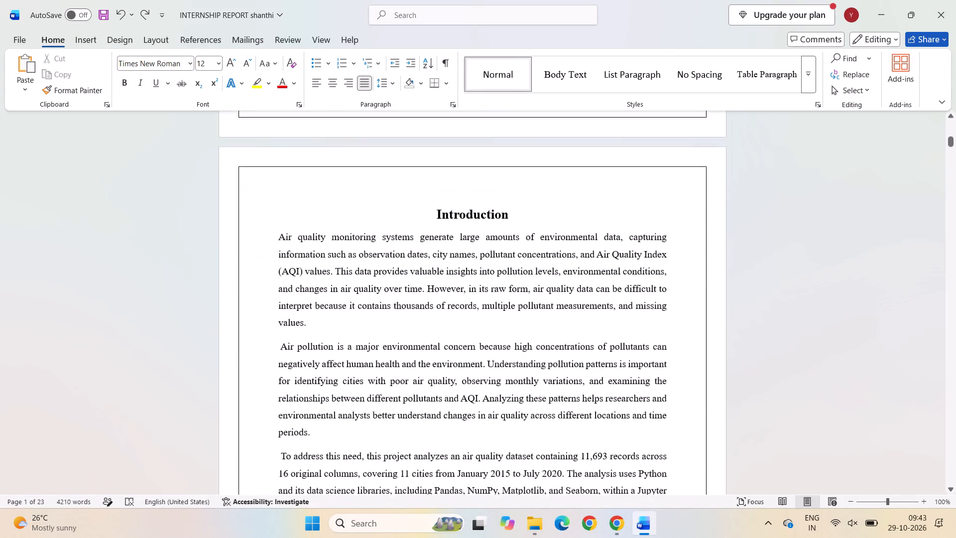
{"action": "scroll", "coordinate": [740, 280], "scroll_direction": "down", "scroll_amount": 6}
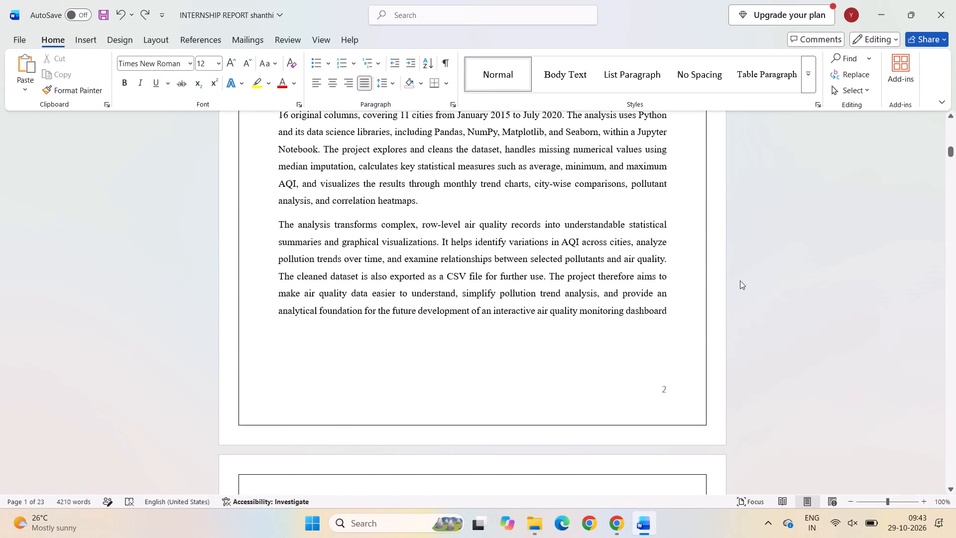
{"action": "scroll", "coordinate": [740, 280], "scroll_direction": "down", "scroll_amount": 4}
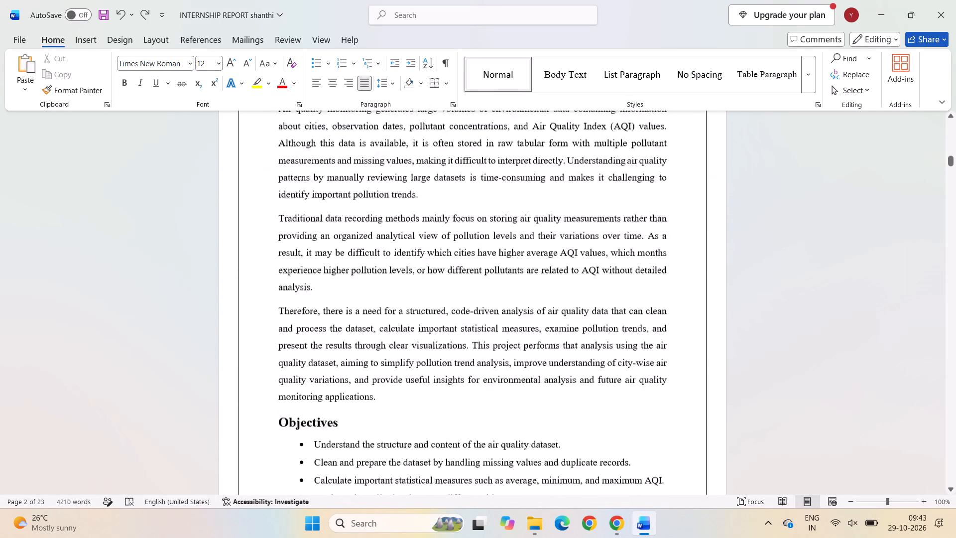
{"action": "scroll", "coordinate": [740, 280], "scroll_direction": "down", "scroll_amount": 5}
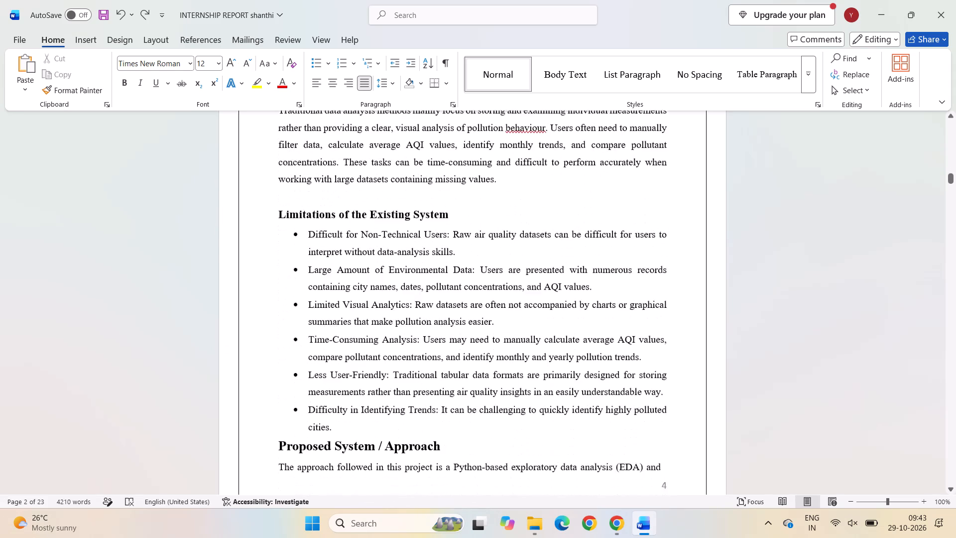
{"action": "scroll", "coordinate": [740, 280], "scroll_direction": "down", "scroll_amount": 2}
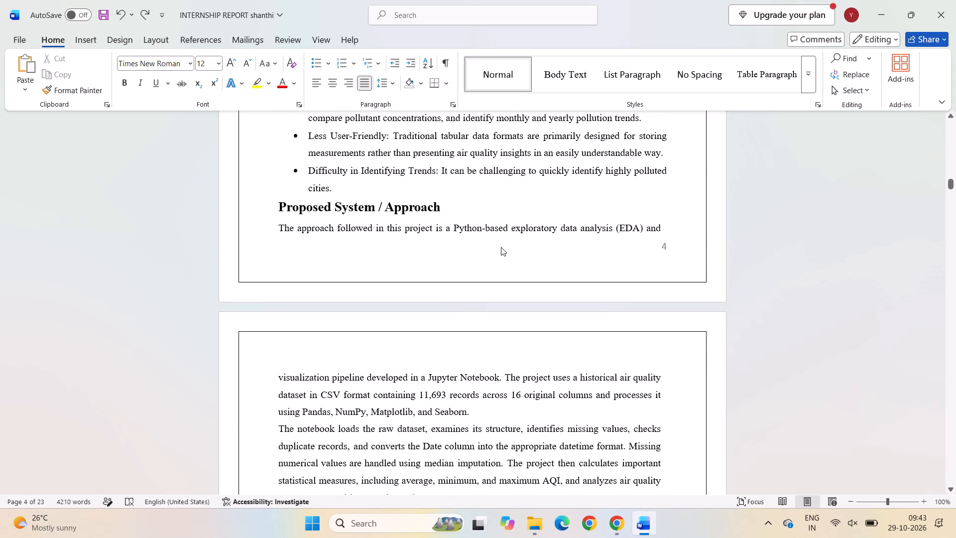
{"action": "scroll", "coordinate": [501, 247], "scroll_direction": "down", "scroll_amount": 6}
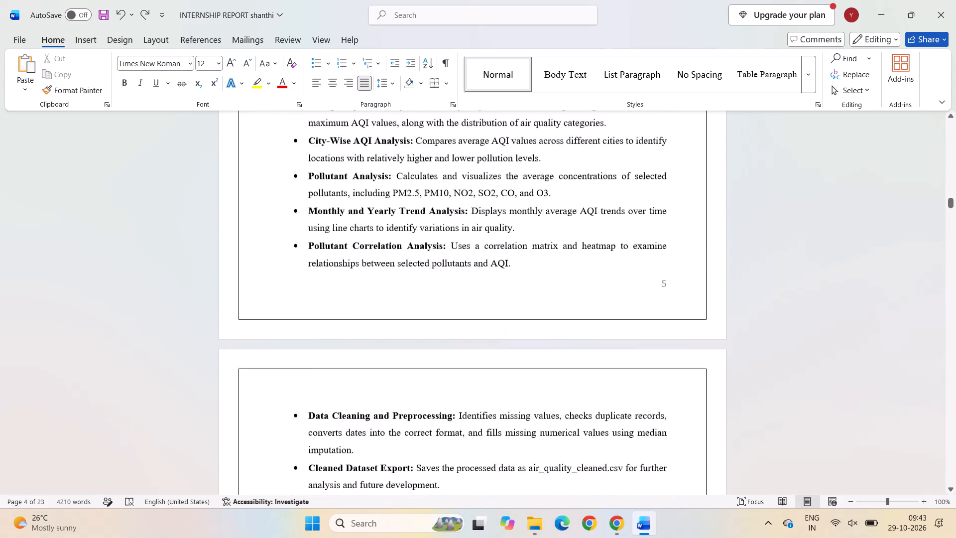
{"action": "scroll", "coordinate": [501, 247], "scroll_direction": "down", "scroll_amount": 1}
Add two blank lines before the Proposed System / Approach heading to push it onto the next page.
{"action": "scroll", "coordinate": [501, 247], "scroll_direction": "up", "scroll_amount": 3}
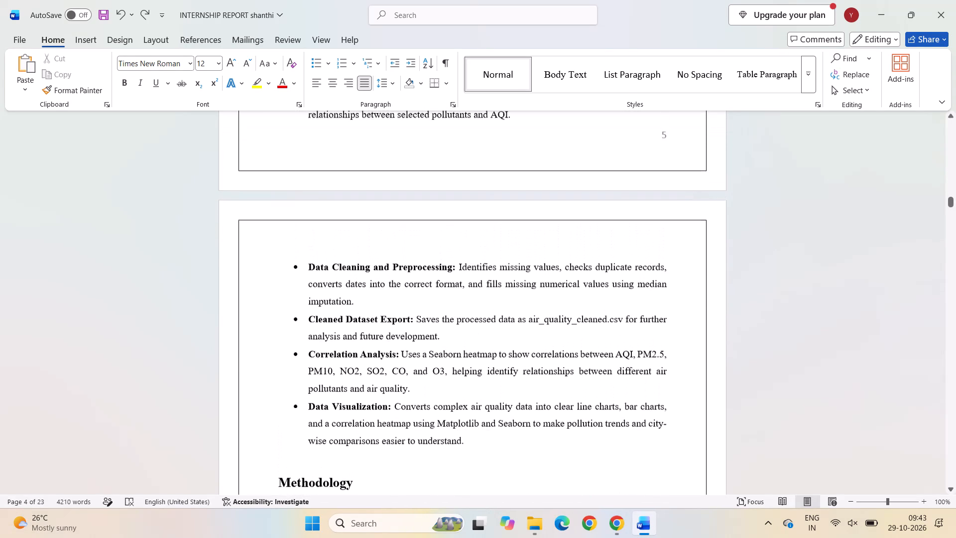
{"action": "scroll", "coordinate": [501, 247], "scroll_direction": "up", "scroll_amount": 5}
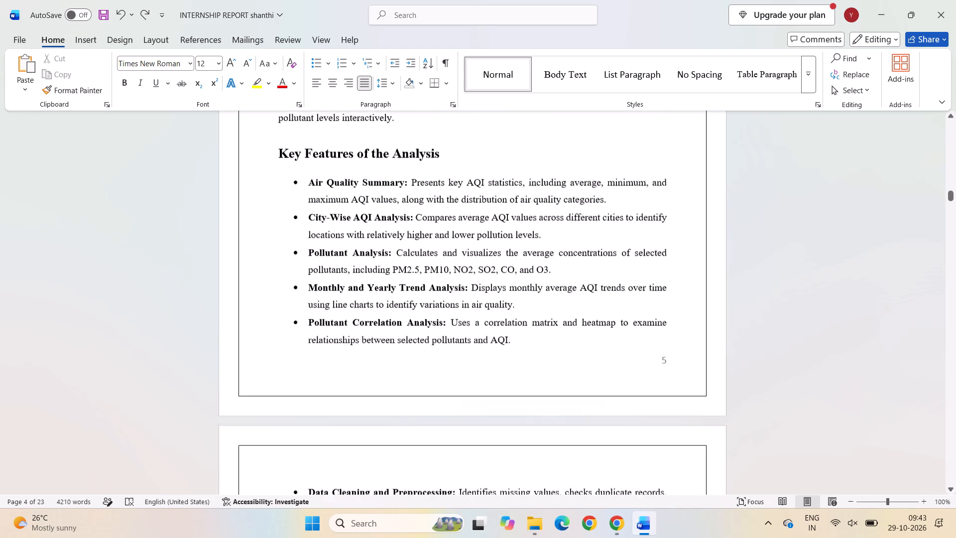
{"action": "scroll", "coordinate": [501, 247], "scroll_direction": "up", "scroll_amount": 5}
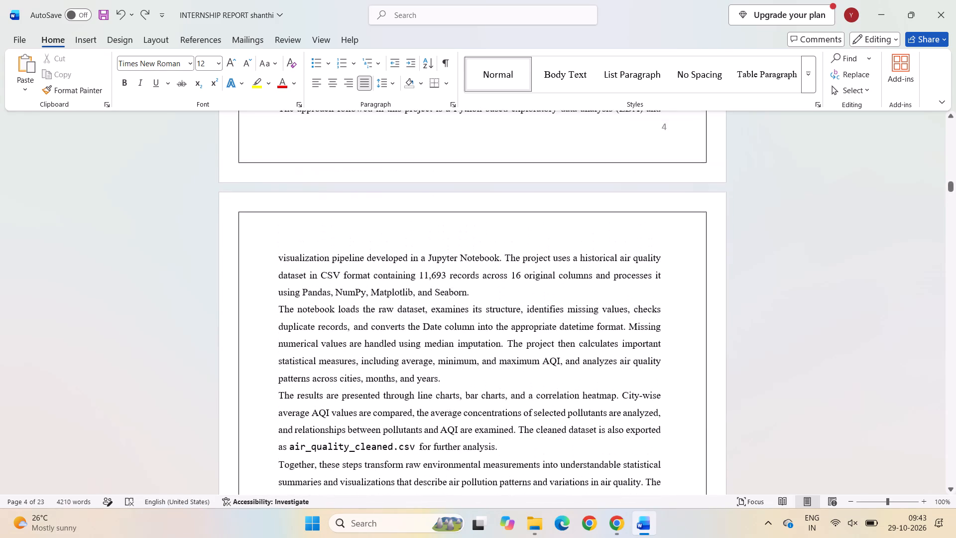
{"action": "scroll", "coordinate": [501, 247], "scroll_direction": "up", "scroll_amount": 3}
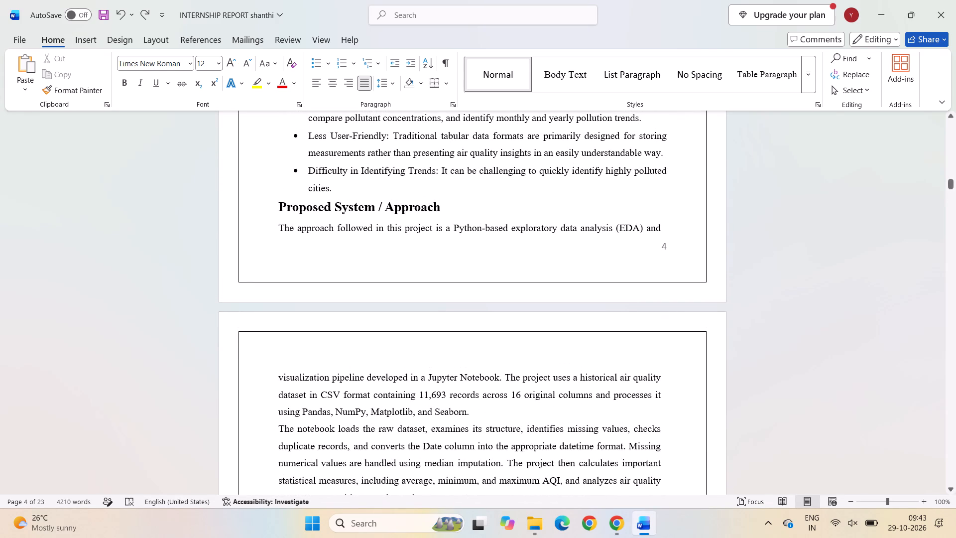
{"action": "left_click", "coordinate": [275, 208]}
{"action": "key", "text": "Return"}
{"action": "key", "text": "Return"}
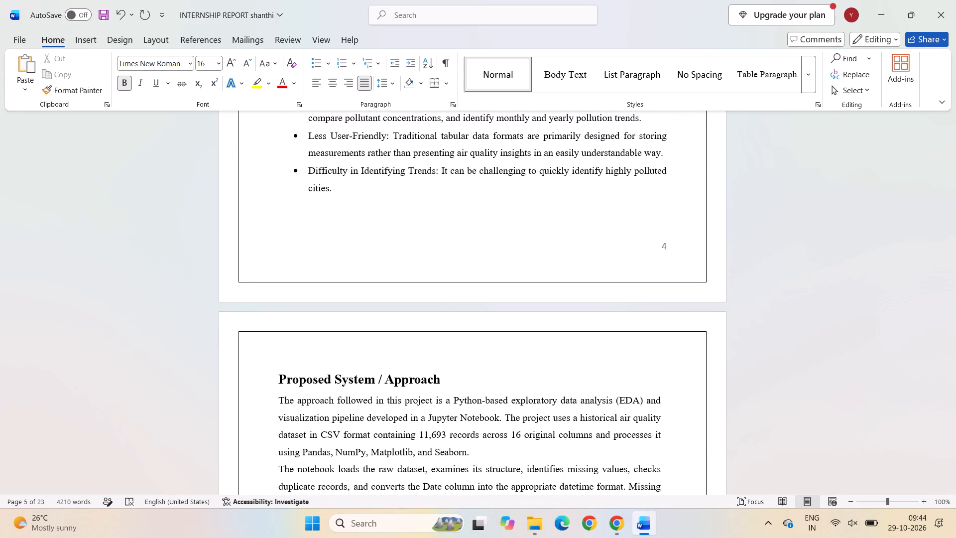
Check the page breaks, headings and tables from the Proposed System section through to Important Code Snippets.
{"action": "scroll", "coordinate": [275, 208], "scroll_direction": "down", "scroll_amount": 7}
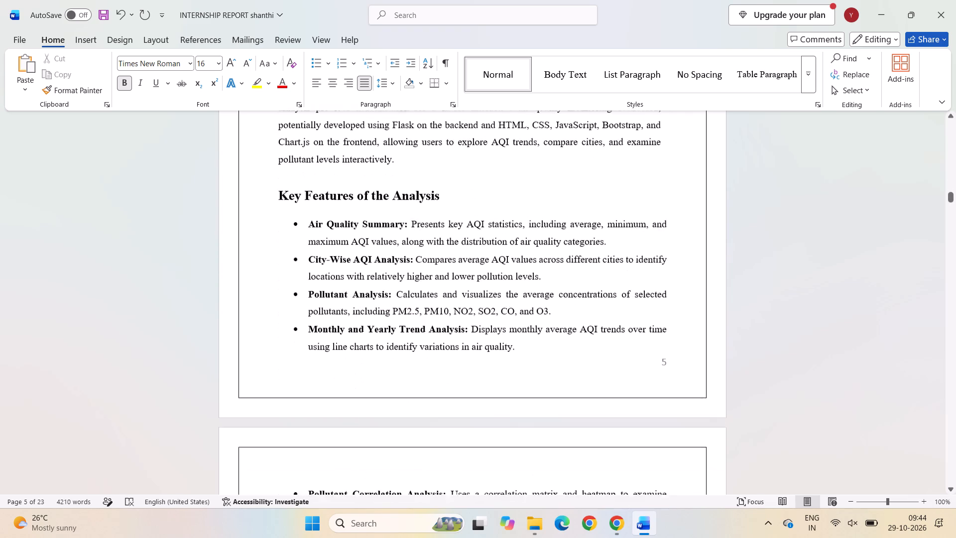
{"action": "scroll", "coordinate": [275, 208], "scroll_direction": "down", "scroll_amount": 6}
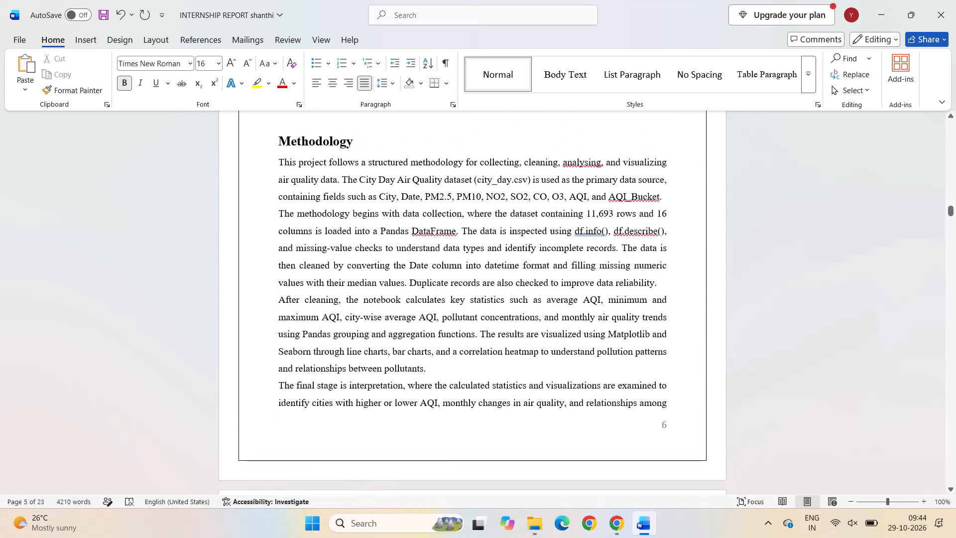
{"action": "scroll", "coordinate": [275, 208], "scroll_direction": "down", "scroll_amount": 3}
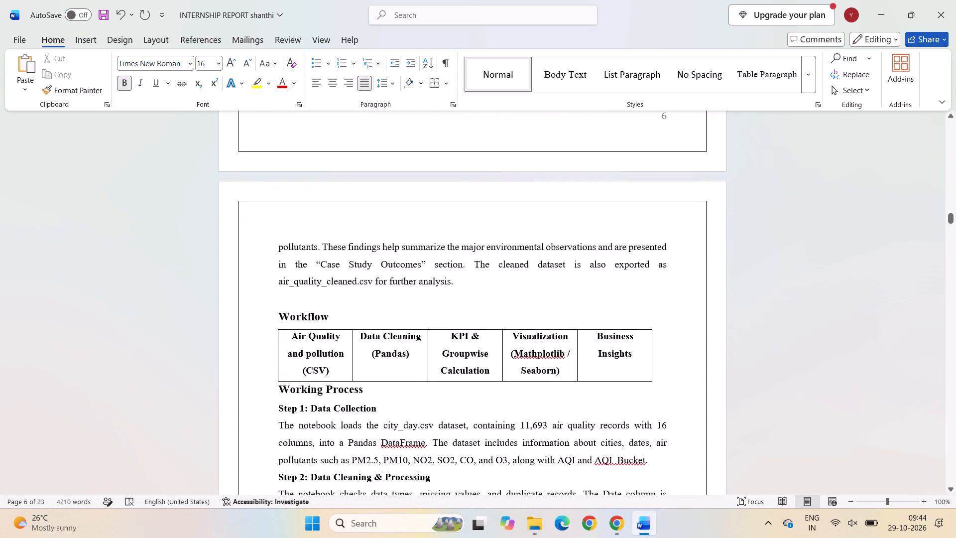
{"action": "scroll", "coordinate": [275, 208], "scroll_direction": "down", "scroll_amount": 5}
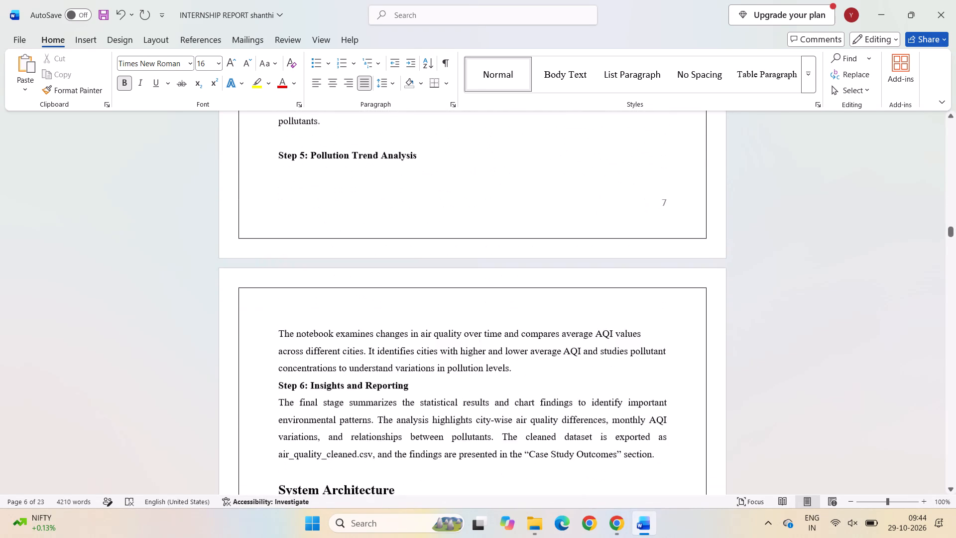
{"action": "scroll", "coordinate": [275, 208], "scroll_direction": "down", "scroll_amount": 3}
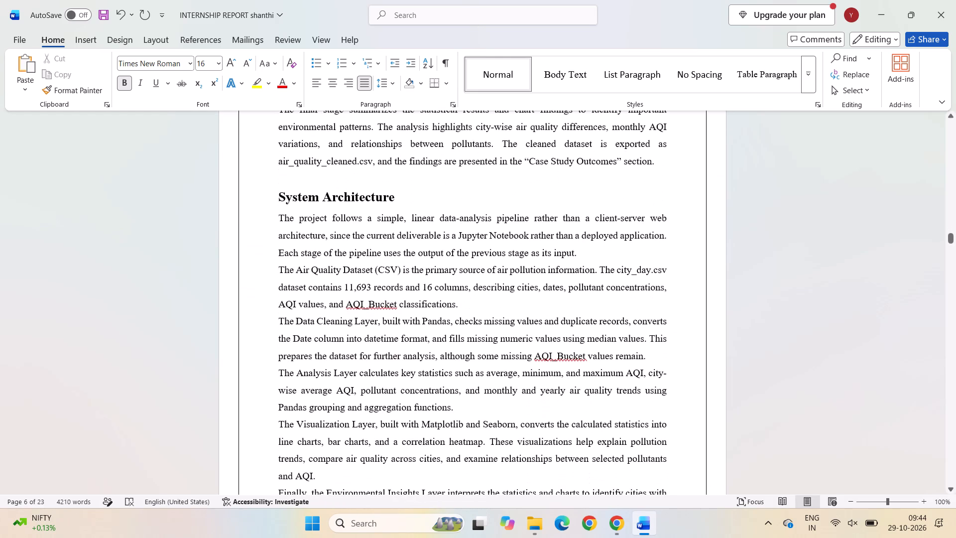
{"action": "scroll", "coordinate": [275, 208], "scroll_direction": "down", "scroll_amount": 2}
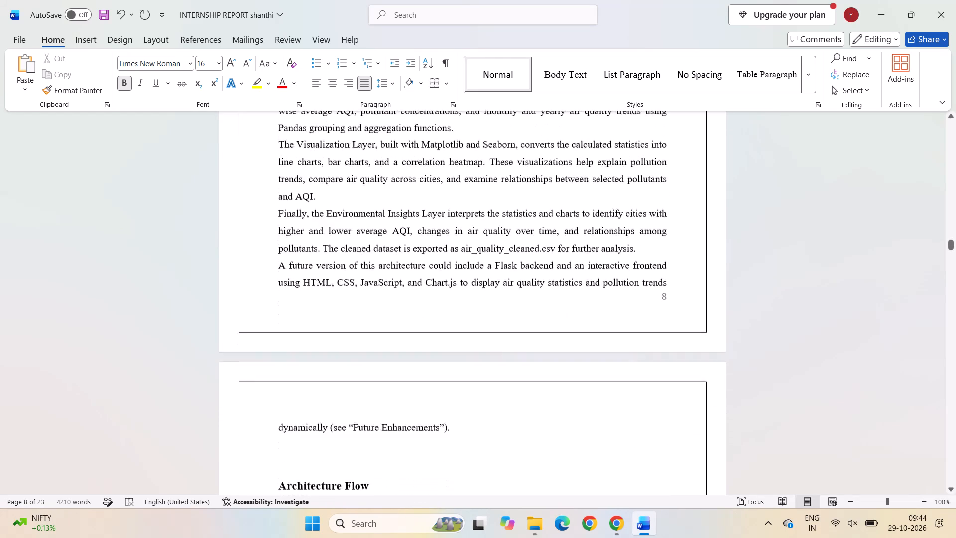
{"action": "scroll", "coordinate": [275, 208], "scroll_direction": "down", "scroll_amount": 3}
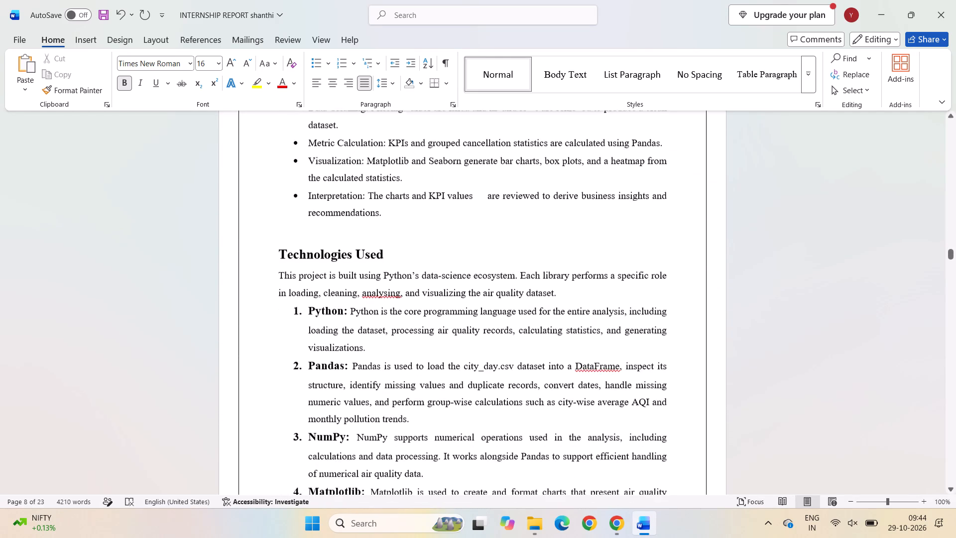
{"action": "scroll", "coordinate": [275, 208], "scroll_direction": "down", "scroll_amount": 4}
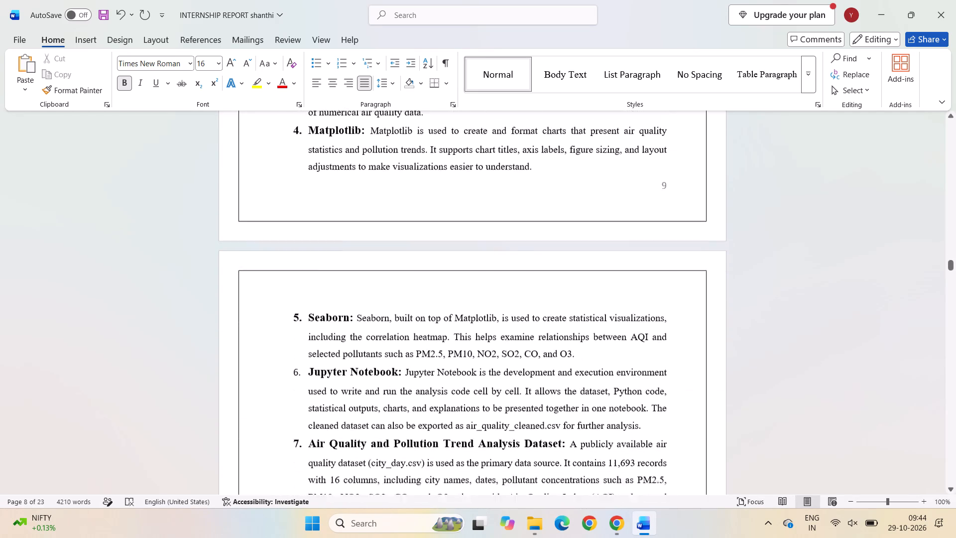
{"action": "scroll", "coordinate": [275, 208], "scroll_direction": "down", "scroll_amount": 1}
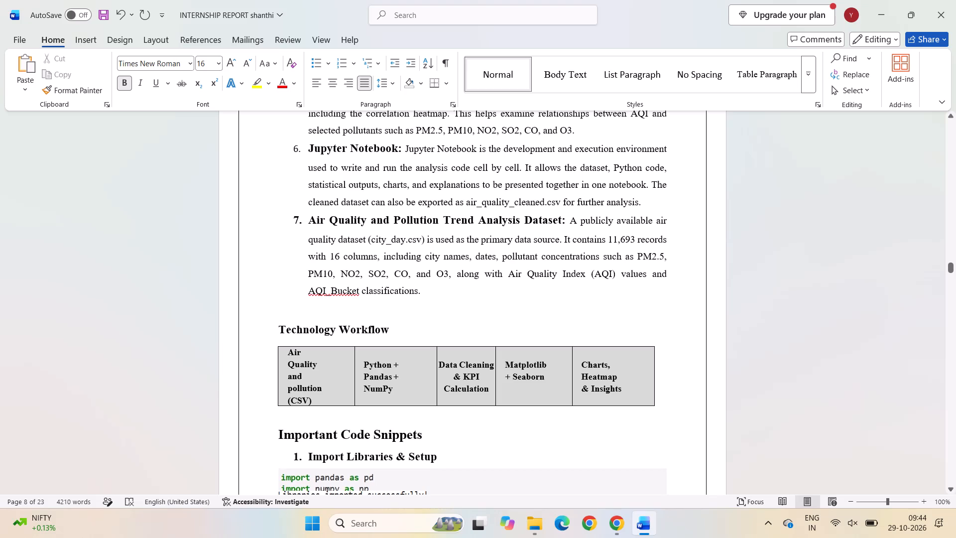
{"action": "scroll", "coordinate": [275, 208], "scroll_direction": "down", "scroll_amount": 2}
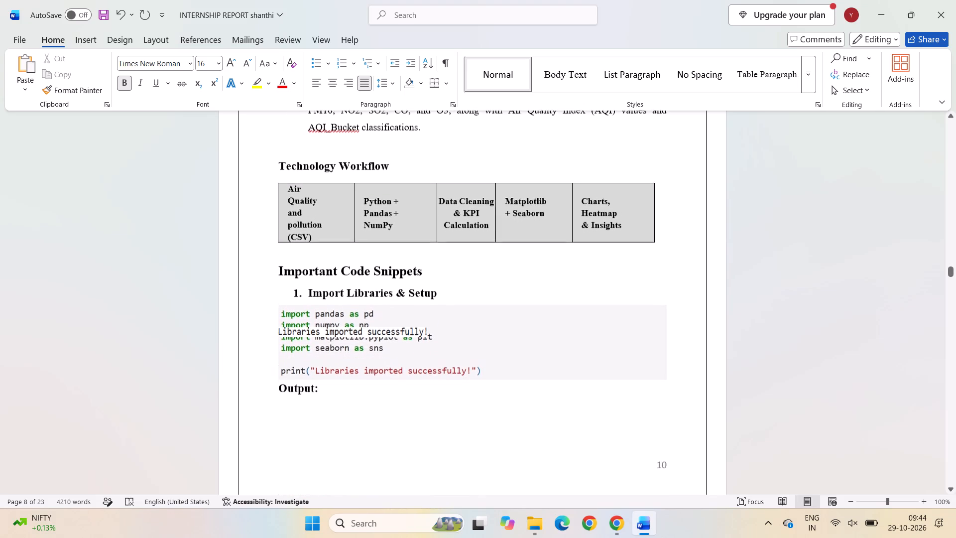
Move the "Libraries imported successfully!" picture off the import code and place it just below the Output: label.
{"action": "scroll", "coordinate": [275, 208], "scroll_direction": "down", "scroll_amount": 1}
{"action": "left_click", "coordinate": [328, 322]}
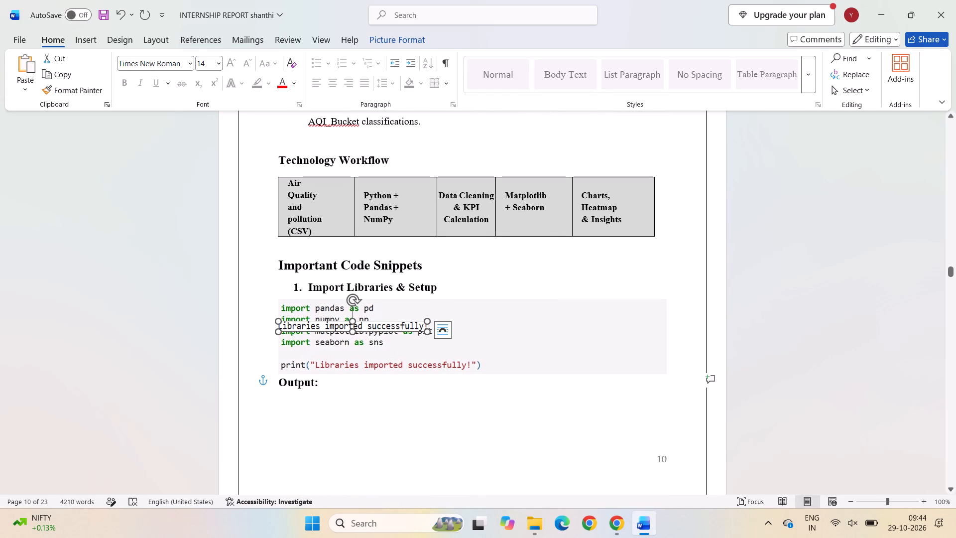
{"action": "left_click", "coordinate": [353, 326]}
{"action": "left_click_drag", "start_coordinate": [353, 326], "coordinate": [361, 332]}
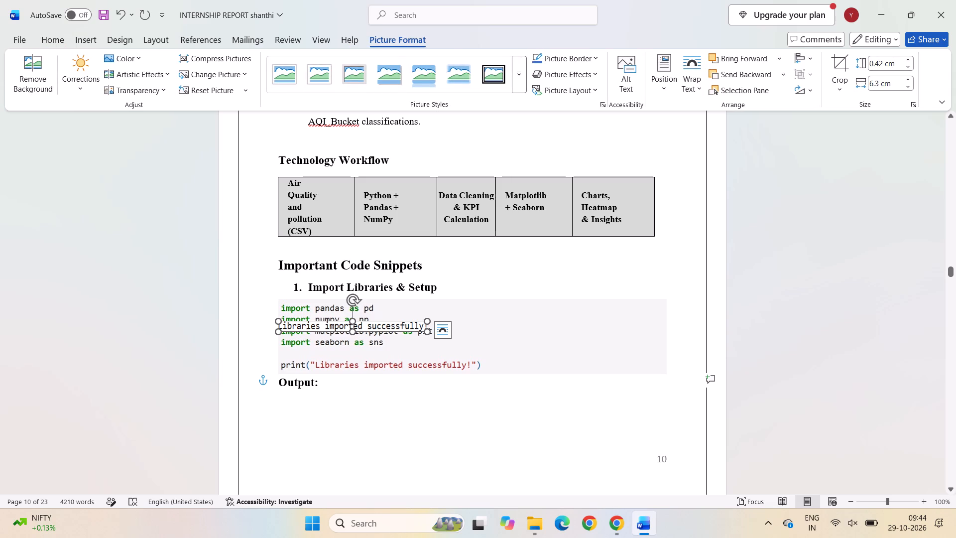
{"action": "left_click_drag", "start_coordinate": [361, 332], "coordinate": [370, 328]}
{"action": "left_click", "coordinate": [370, 328]}
{"action": "left_click_drag", "start_coordinate": [370, 328], "coordinate": [393, 386]}
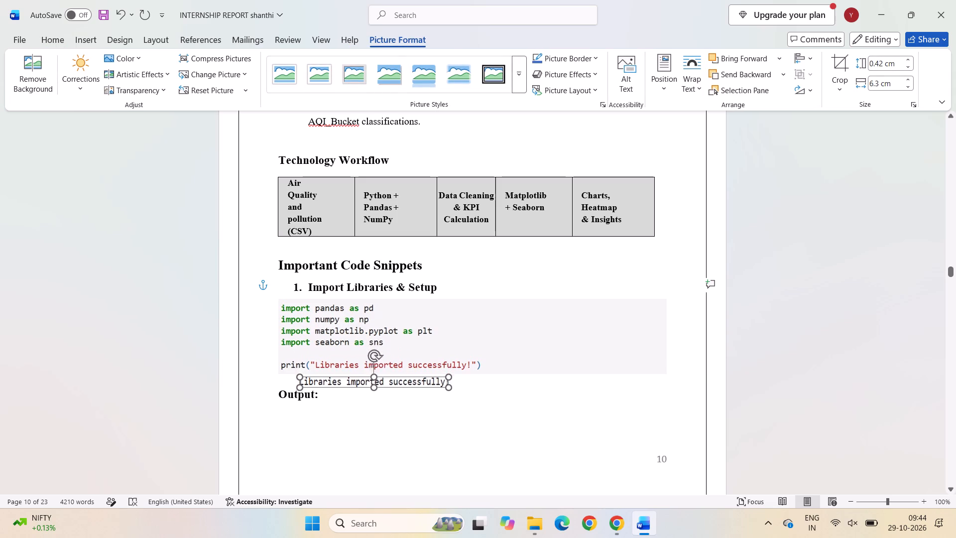
{"action": "left_click_drag", "start_coordinate": [393, 386], "coordinate": [382, 409]}
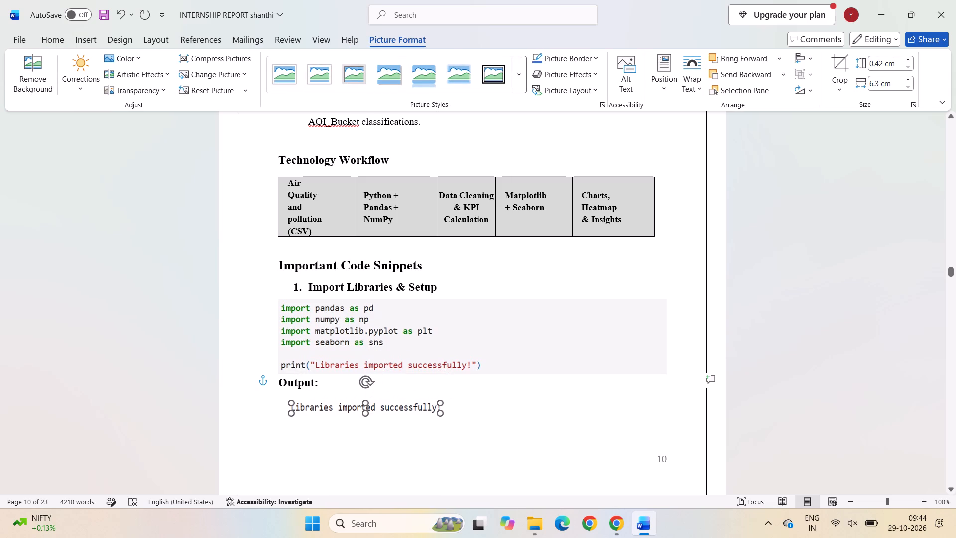
{"action": "left_click_drag", "start_coordinate": [382, 409], "coordinate": [377, 408]}
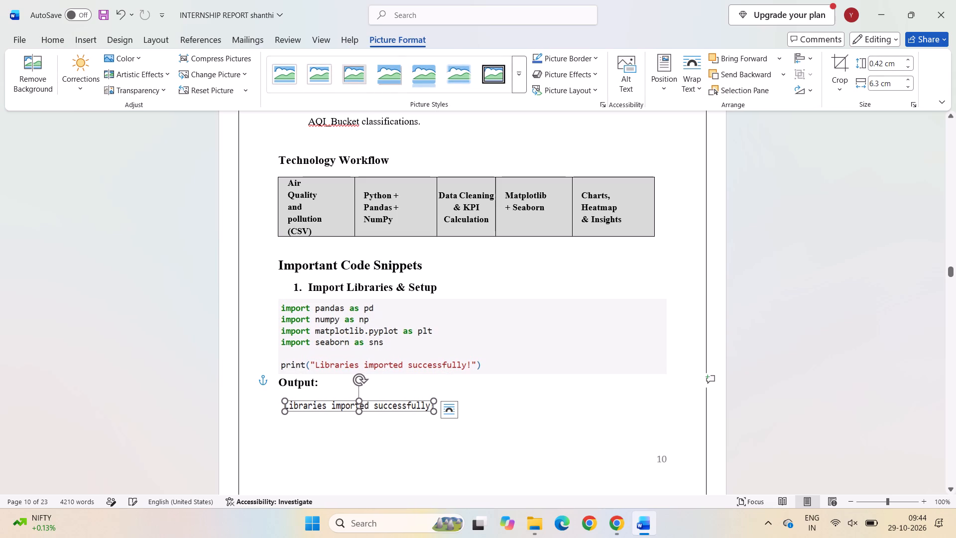
{"action": "left_click", "coordinate": [377, 408]}
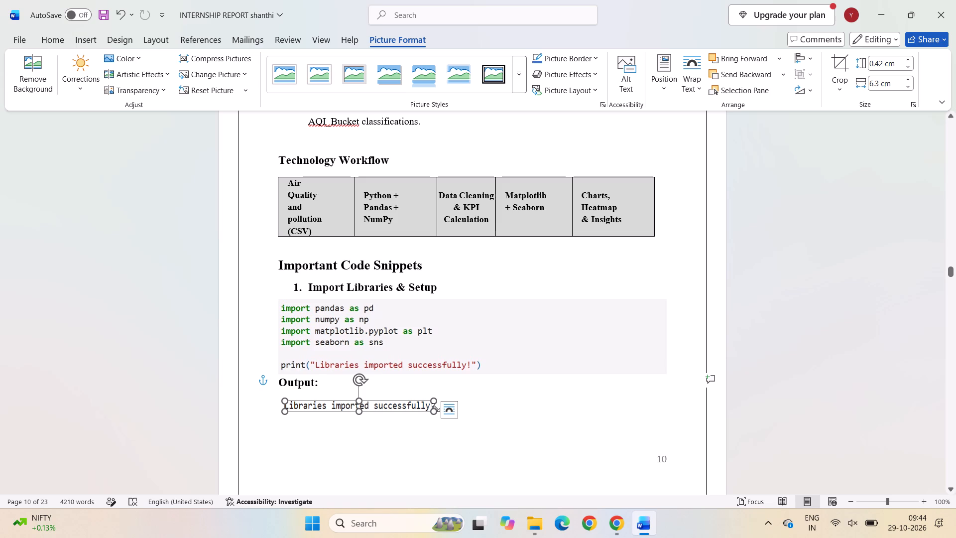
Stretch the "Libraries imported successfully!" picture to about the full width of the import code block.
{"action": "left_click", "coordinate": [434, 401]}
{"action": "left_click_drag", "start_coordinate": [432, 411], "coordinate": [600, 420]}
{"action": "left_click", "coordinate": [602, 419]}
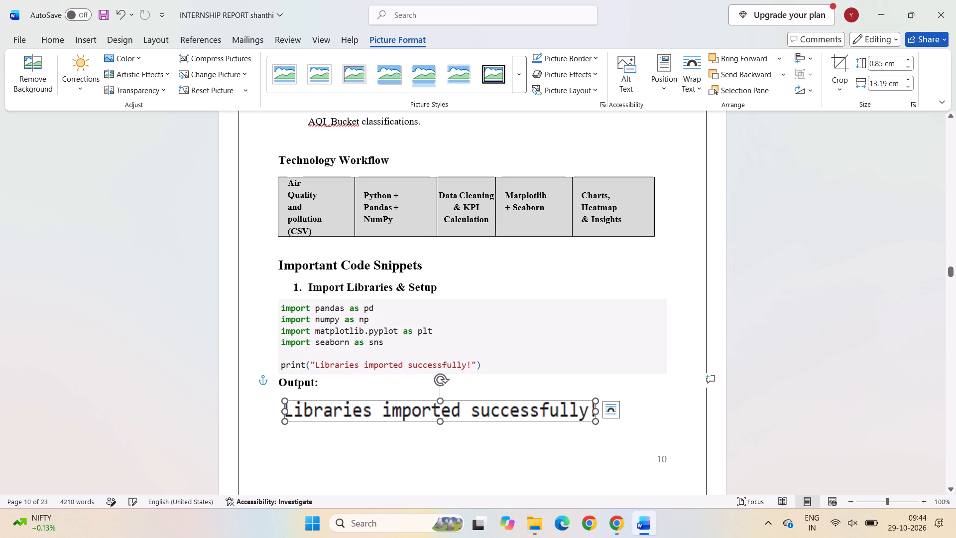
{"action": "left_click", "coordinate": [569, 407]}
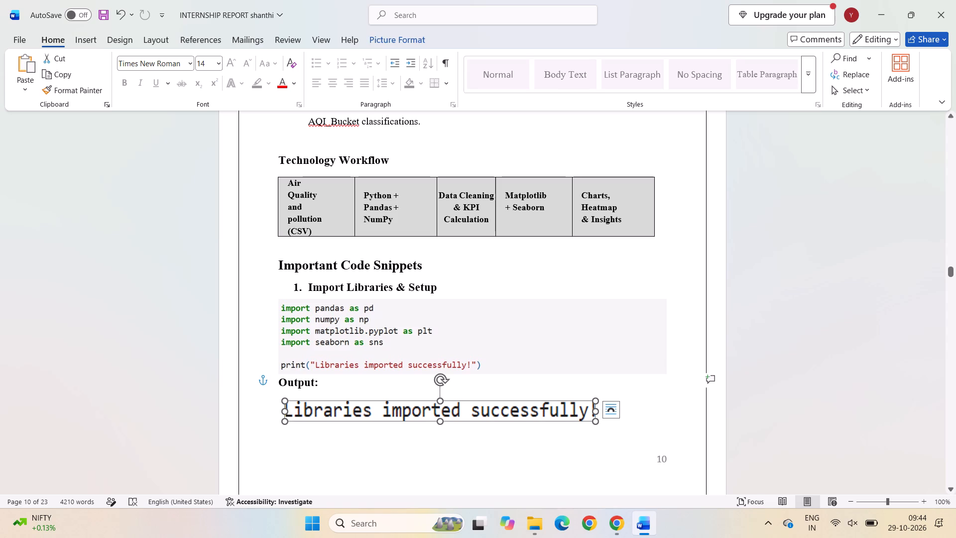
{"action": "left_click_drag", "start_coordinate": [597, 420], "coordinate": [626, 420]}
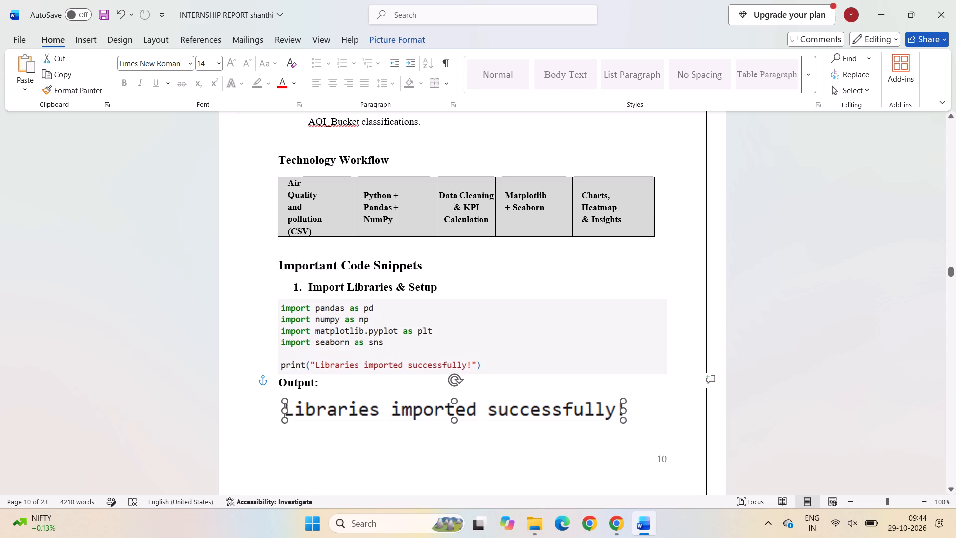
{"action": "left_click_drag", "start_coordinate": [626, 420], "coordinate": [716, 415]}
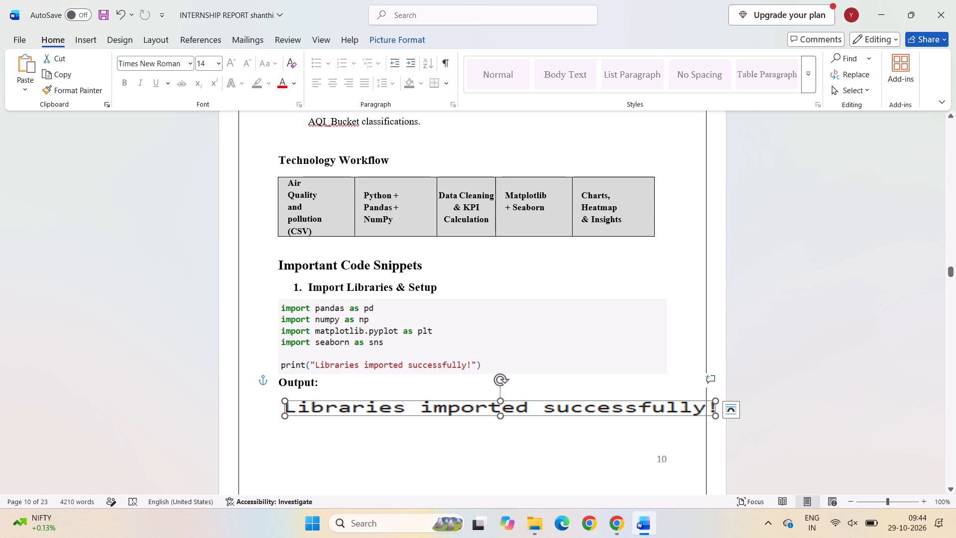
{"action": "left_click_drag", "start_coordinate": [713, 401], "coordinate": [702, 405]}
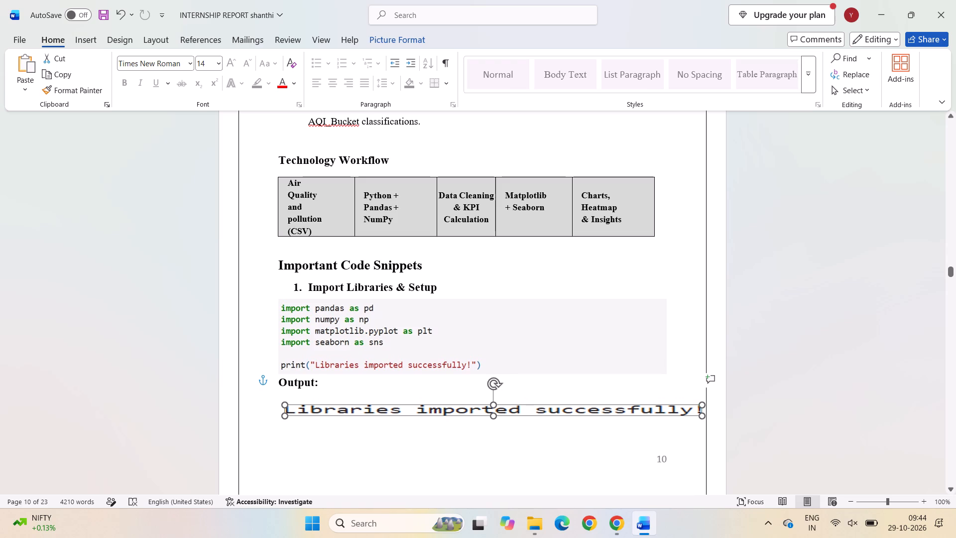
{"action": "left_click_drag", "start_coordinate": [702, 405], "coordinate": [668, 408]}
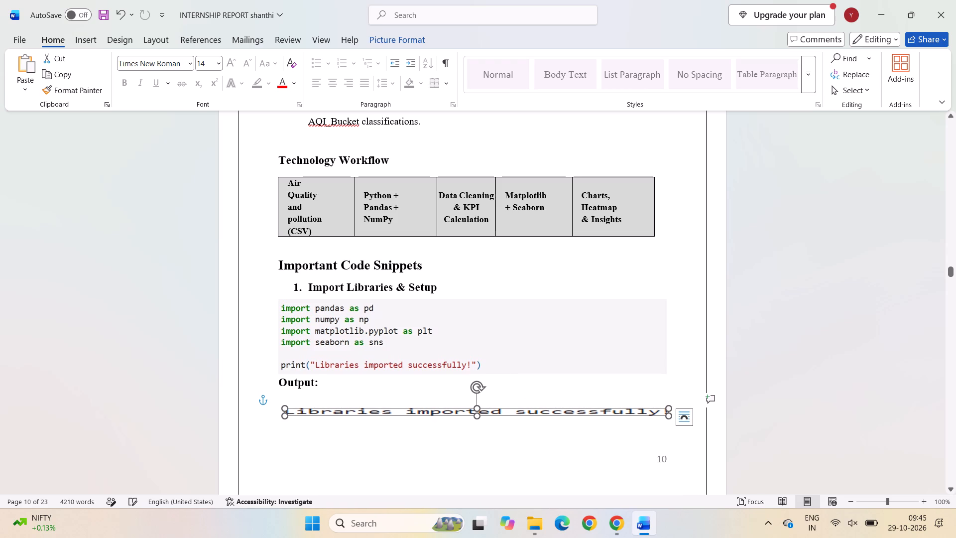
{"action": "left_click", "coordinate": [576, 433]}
Move the "Dataset loaded successfully!" picture off the Load the Dataset code to just below its Output: label, aligned with the left margin.
{"action": "scroll", "coordinate": [576, 433], "scroll_direction": "down", "scroll_amount": 1}
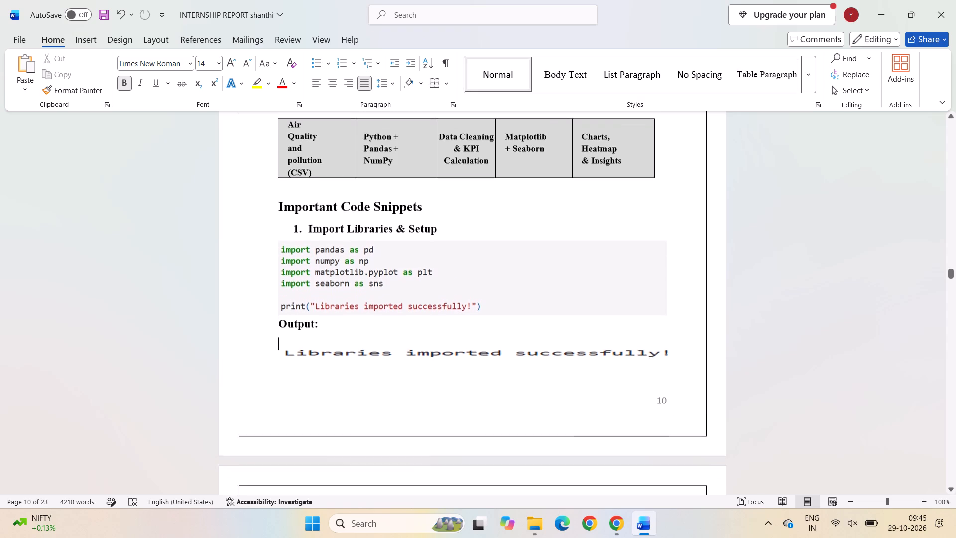
{"action": "scroll", "coordinate": [576, 433], "scroll_direction": "down", "scroll_amount": 2}
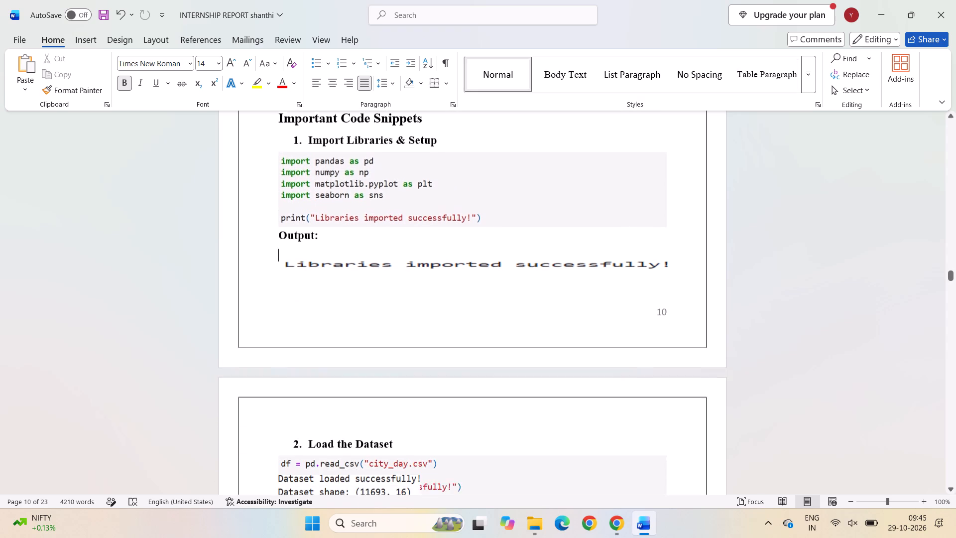
{"action": "scroll", "coordinate": [554, 401], "scroll_direction": "down", "scroll_amount": 2}
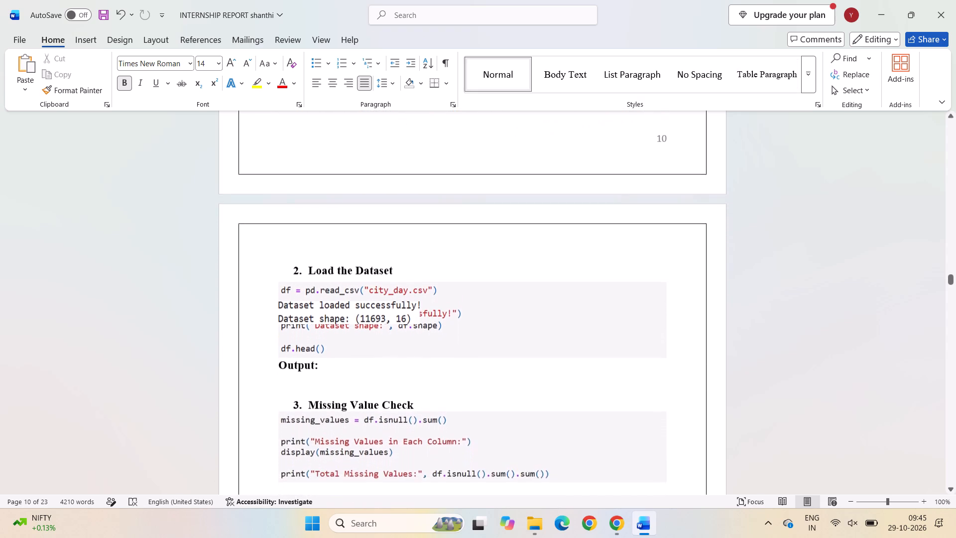
{"action": "scroll", "coordinate": [554, 401], "scroll_direction": "down", "scroll_amount": 1}
{"action": "left_click", "coordinate": [366, 299]}
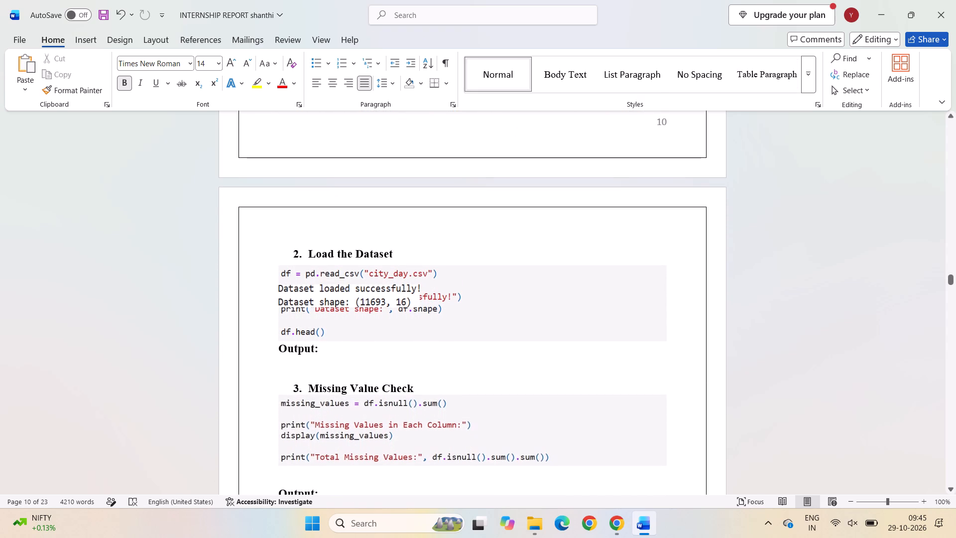
{"action": "left_click_drag", "start_coordinate": [366, 299], "coordinate": [373, 359]}
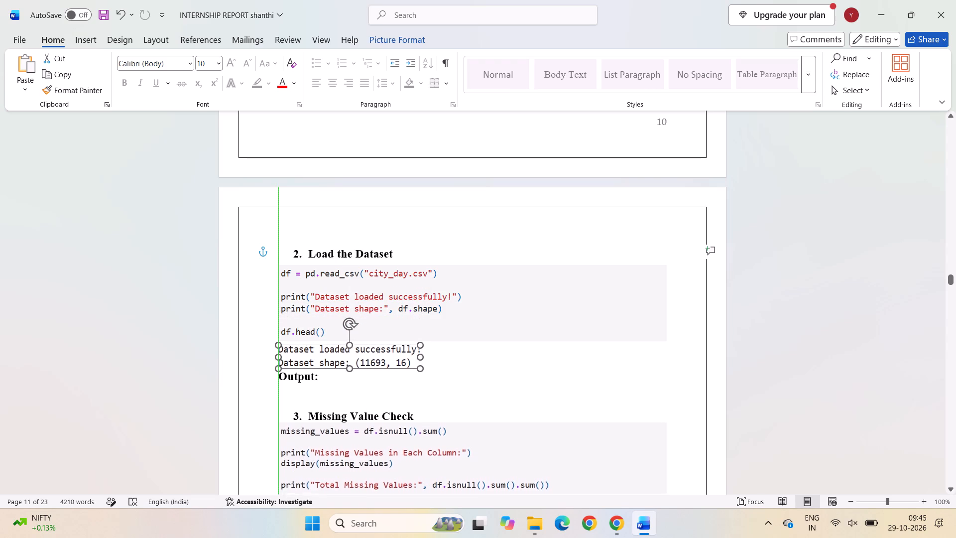
{"action": "left_click_drag", "start_coordinate": [373, 359], "coordinate": [394, 380]}
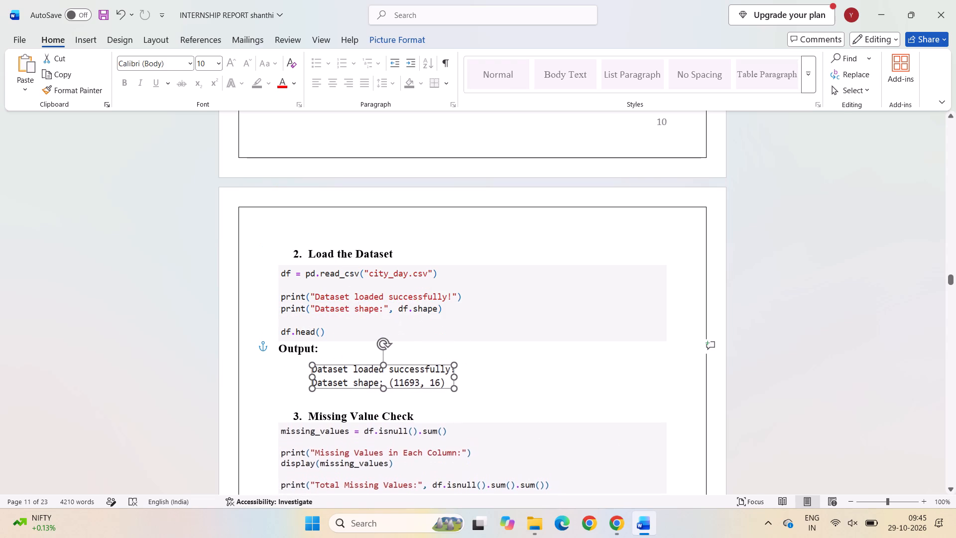
{"action": "left_click_drag", "start_coordinate": [394, 380], "coordinate": [370, 382]}
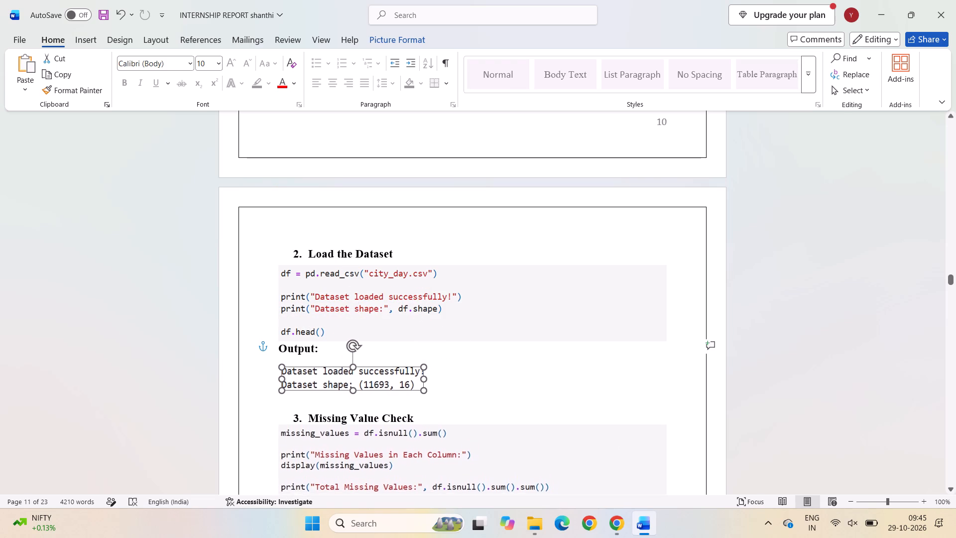
{"action": "left_click_drag", "start_coordinate": [370, 382], "coordinate": [367, 380]}
{"action": "left_click", "coordinate": [367, 380]}
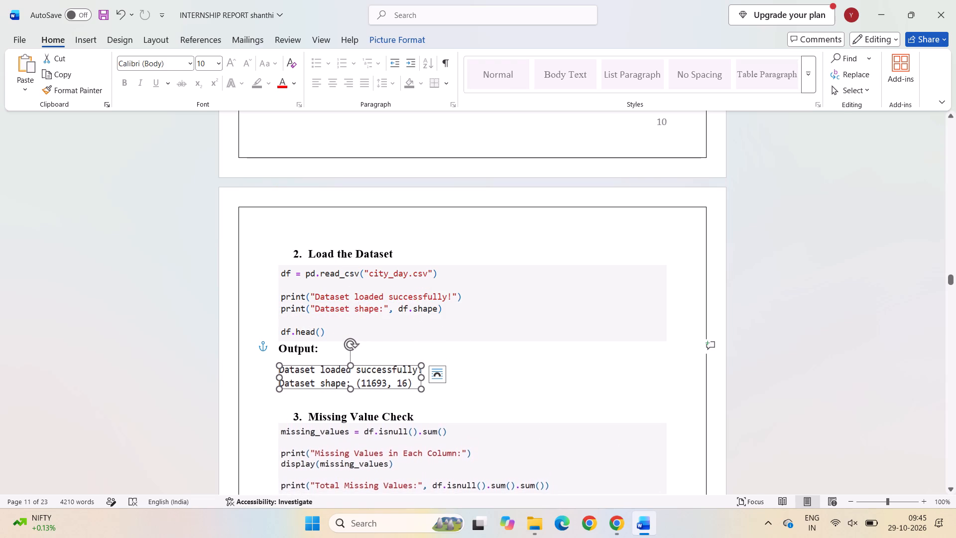
{"action": "left_click", "coordinate": [525, 370]}
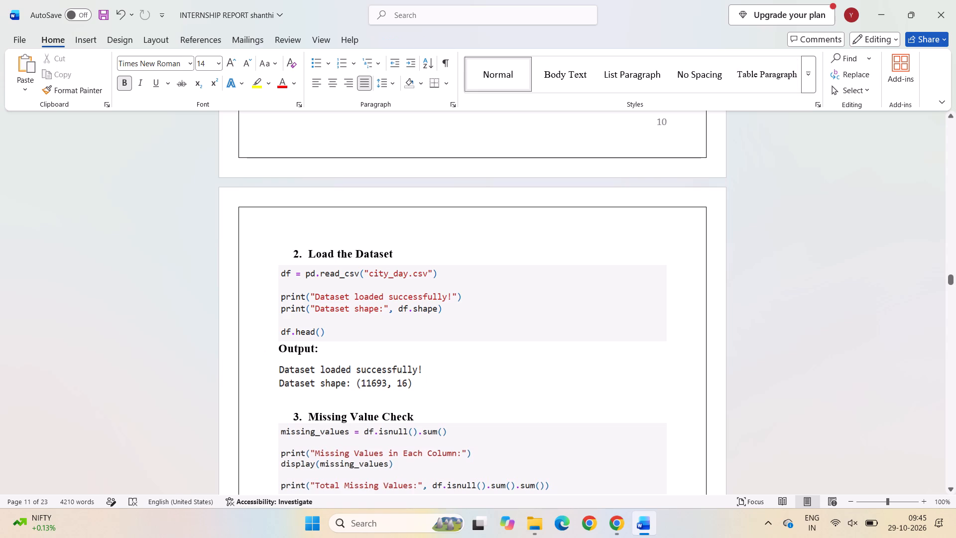
Resize the "Libraries imported successfully!" picture narrower and taller, to roughly the width of the print line above it.
{"action": "scroll", "coordinate": [542, 416], "scroll_direction": "up", "scroll_amount": 1}
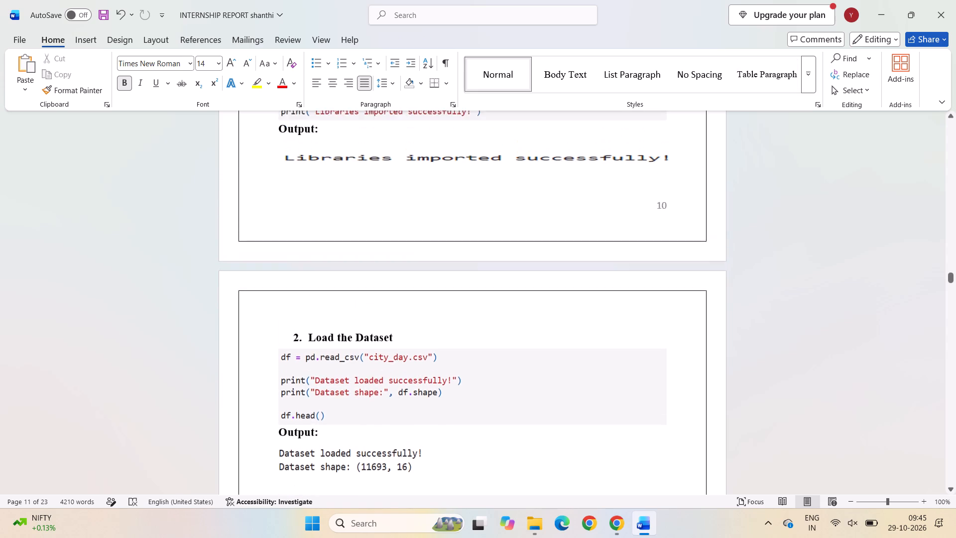
{"action": "scroll", "coordinate": [542, 416], "scroll_direction": "up", "scroll_amount": 1}
{"action": "left_click", "coordinate": [650, 198]}
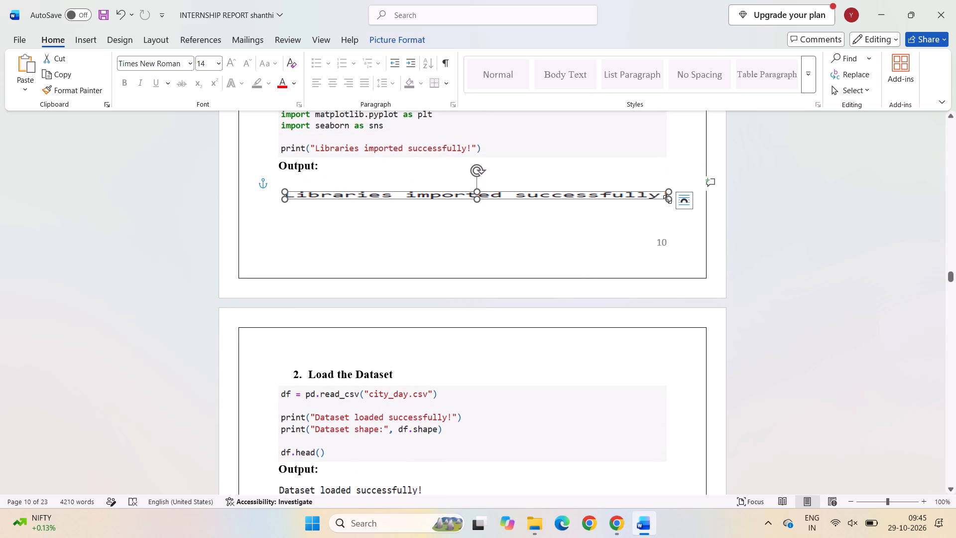
{"action": "left_click_drag", "start_coordinate": [667, 199], "coordinate": [541, 205]}
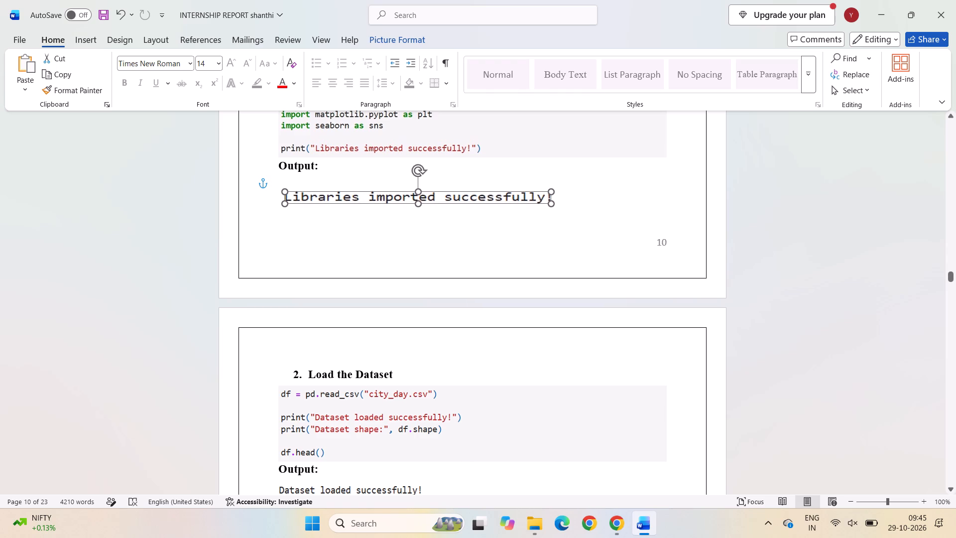
{"action": "left_click_drag", "start_coordinate": [541, 205], "coordinate": [494, 209]}
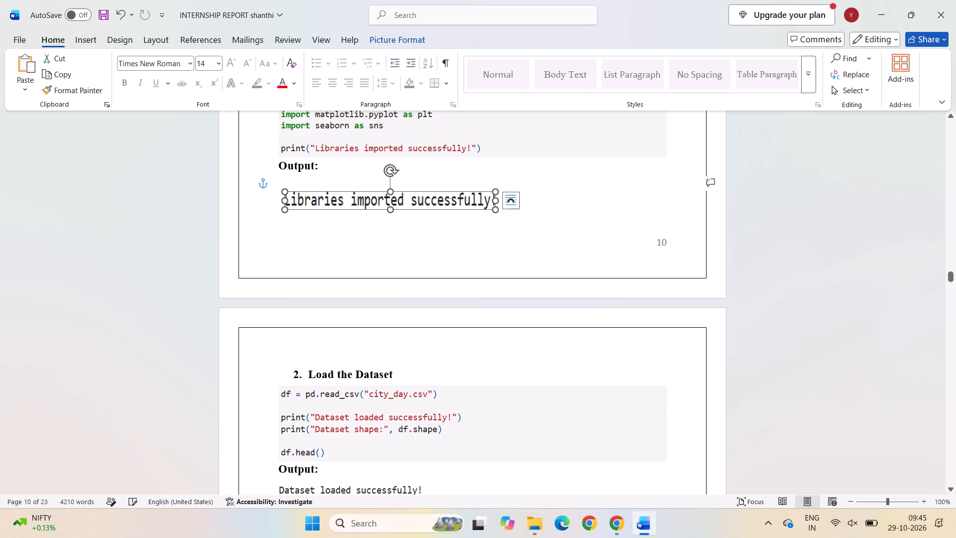
{"action": "left_click", "coordinate": [458, 239]}
Check the layout, output images, tables and page numbers from Load the Dataset through to the internship certificate on the last page.
{"action": "scroll", "coordinate": [458, 239], "scroll_direction": "down", "scroll_amount": 3}
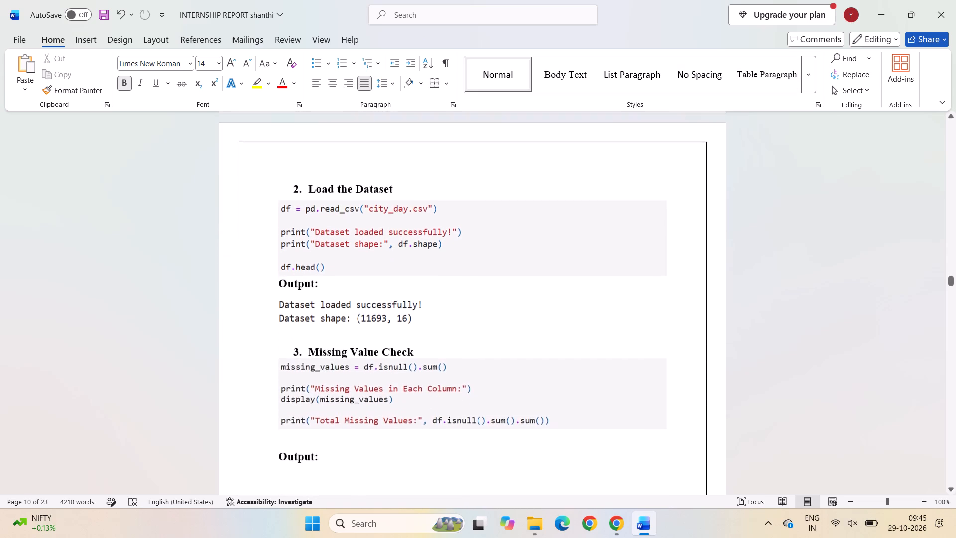
{"action": "scroll", "coordinate": [458, 239], "scroll_direction": "down", "scroll_amount": 5}
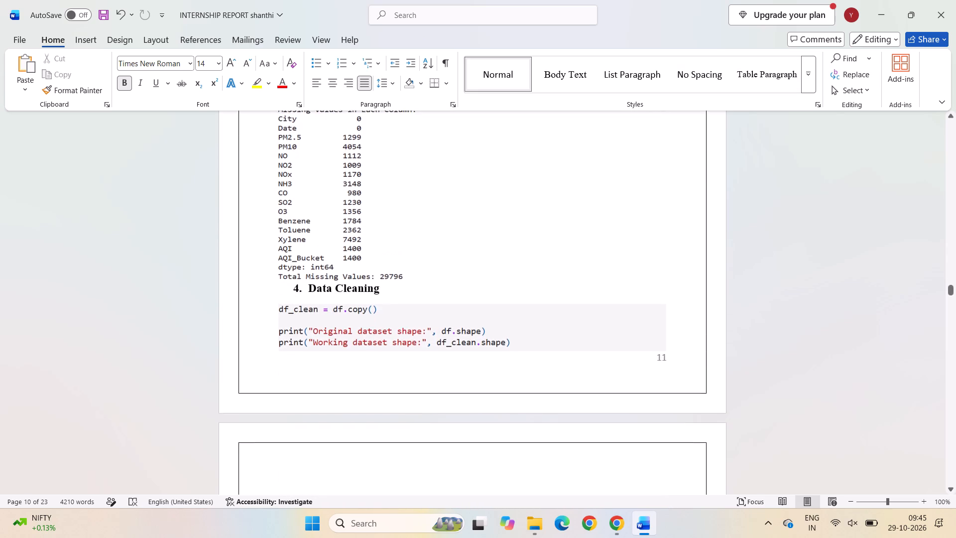
{"action": "scroll", "coordinate": [458, 239], "scroll_direction": "down", "scroll_amount": 7}
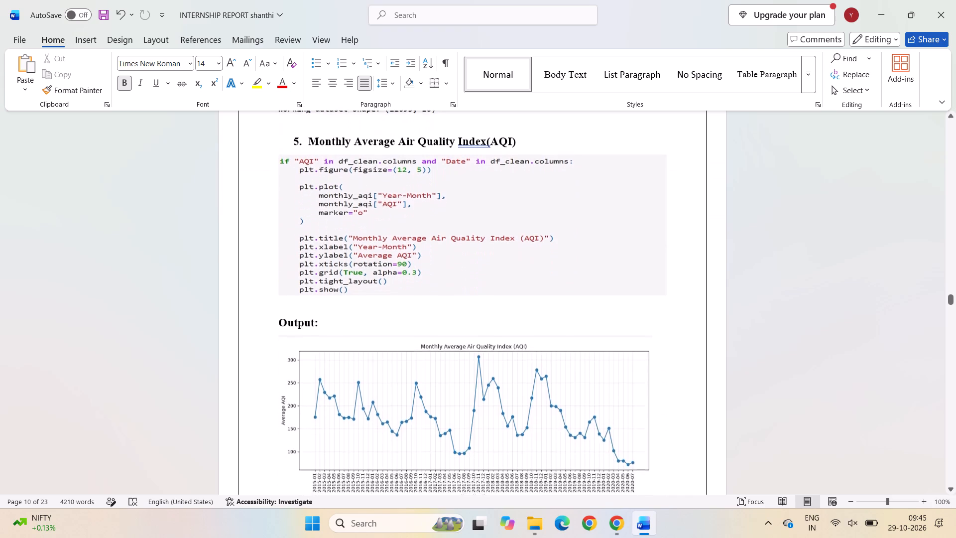
{"action": "scroll", "coordinate": [458, 239], "scroll_direction": "down", "scroll_amount": 9}
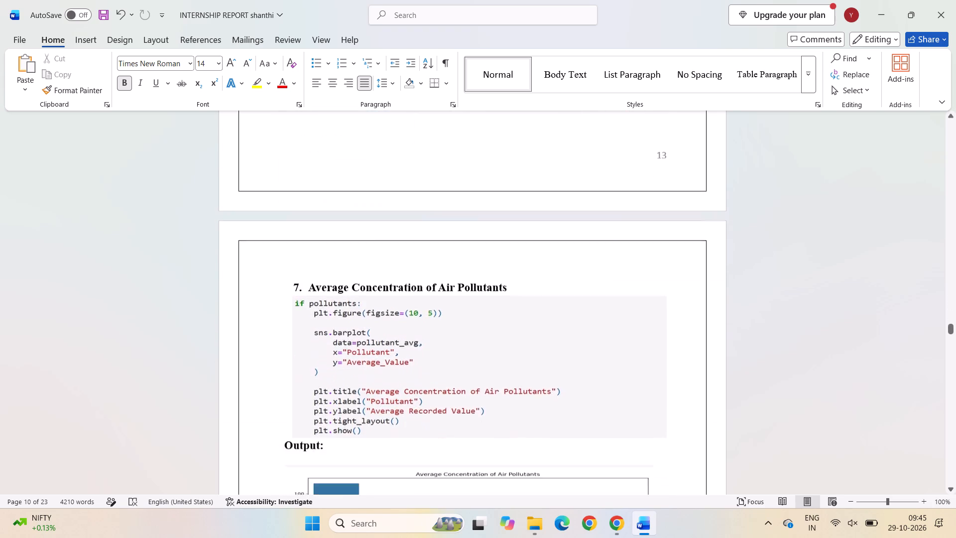
{"action": "scroll", "coordinate": [458, 239], "scroll_direction": "down", "scroll_amount": 8}
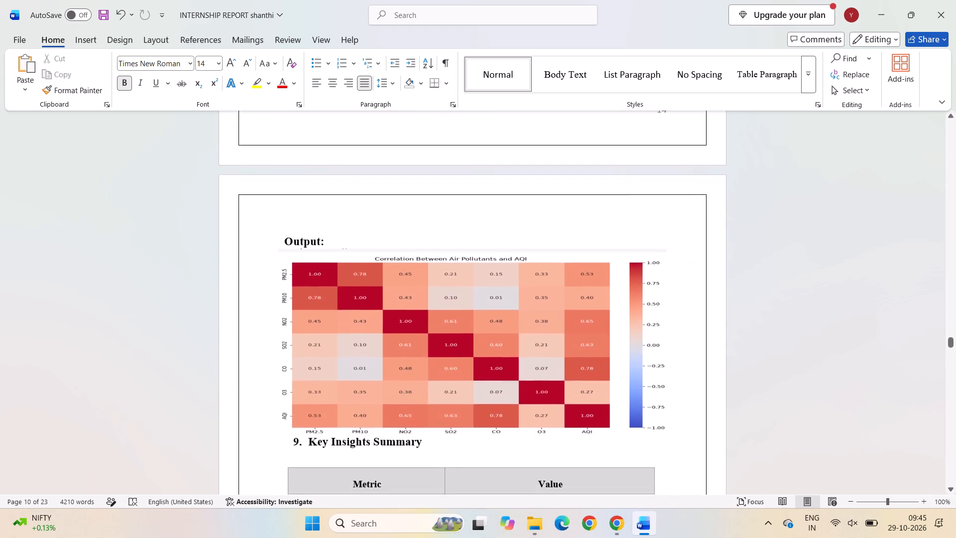
{"action": "scroll", "coordinate": [458, 239], "scroll_direction": "down", "scroll_amount": 19}
{"action": "scroll", "coordinate": [458, 239], "scroll_direction": "down", "scroll_amount": 2}
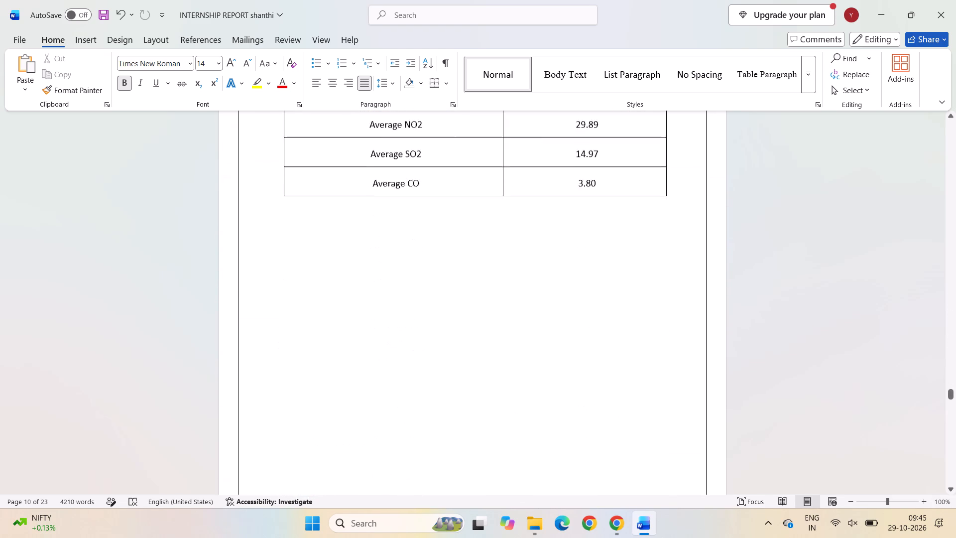
{"action": "scroll", "coordinate": [458, 239], "scroll_direction": "down", "scroll_amount": 14}
{"action": "scroll", "coordinate": [458, 239], "scroll_direction": "down", "scroll_amount": 7}
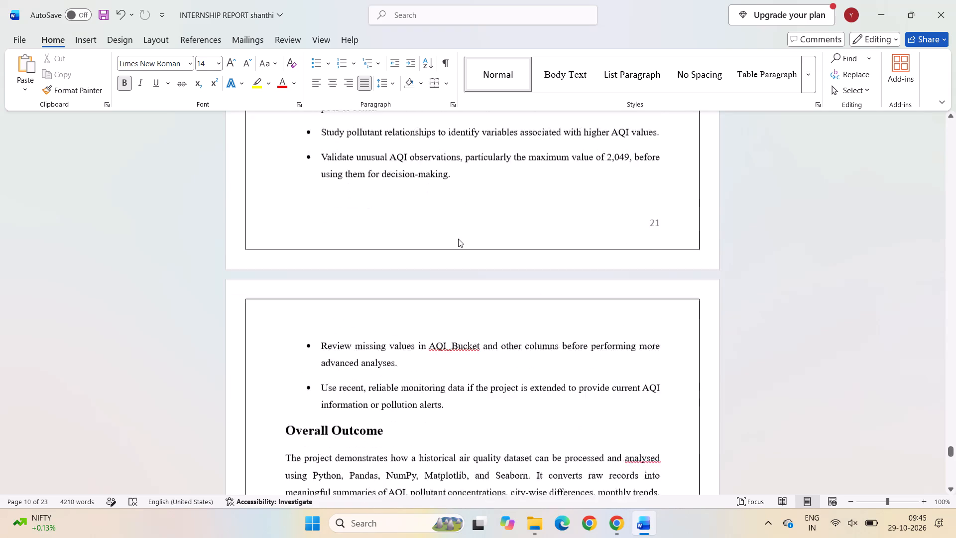
{"action": "scroll", "coordinate": [458, 239], "scroll_direction": "down", "scroll_amount": 5}
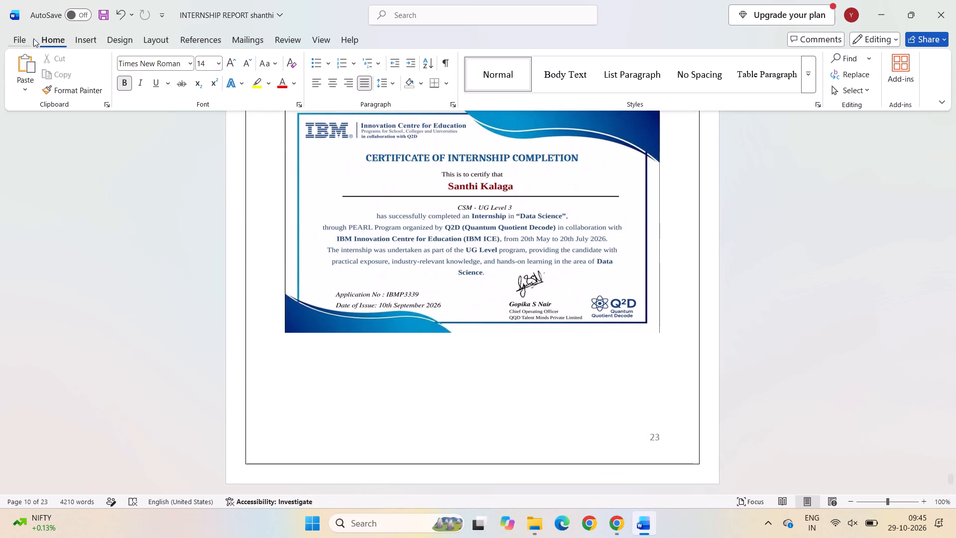
Open the export options for creating a PDF/XPS document from the report.
{"action": "left_click", "coordinate": [21, 43]}
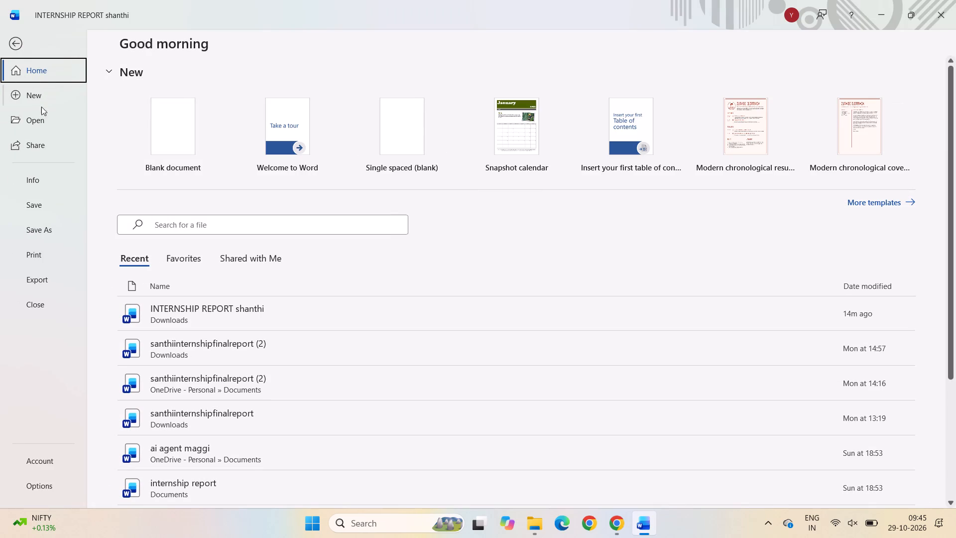
{"action": "left_click", "coordinate": [33, 275]}
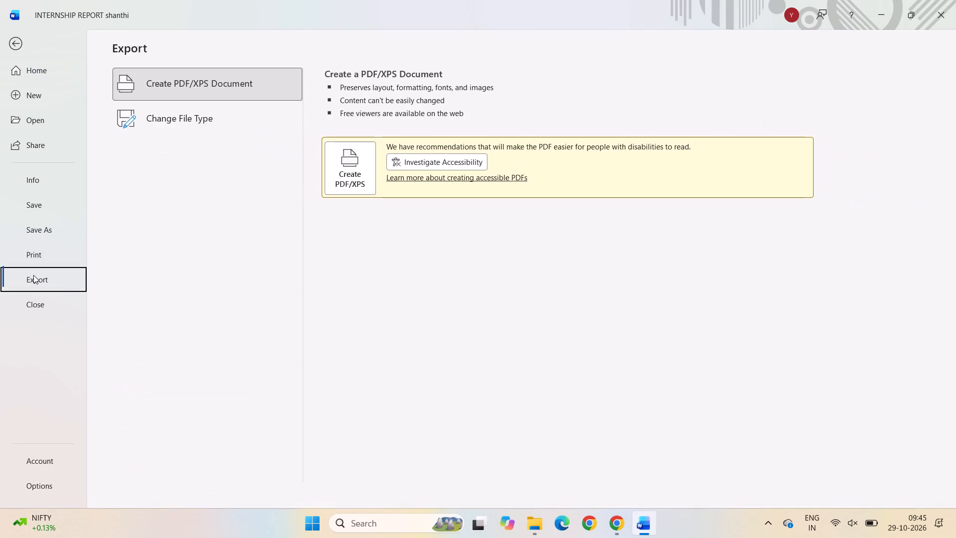
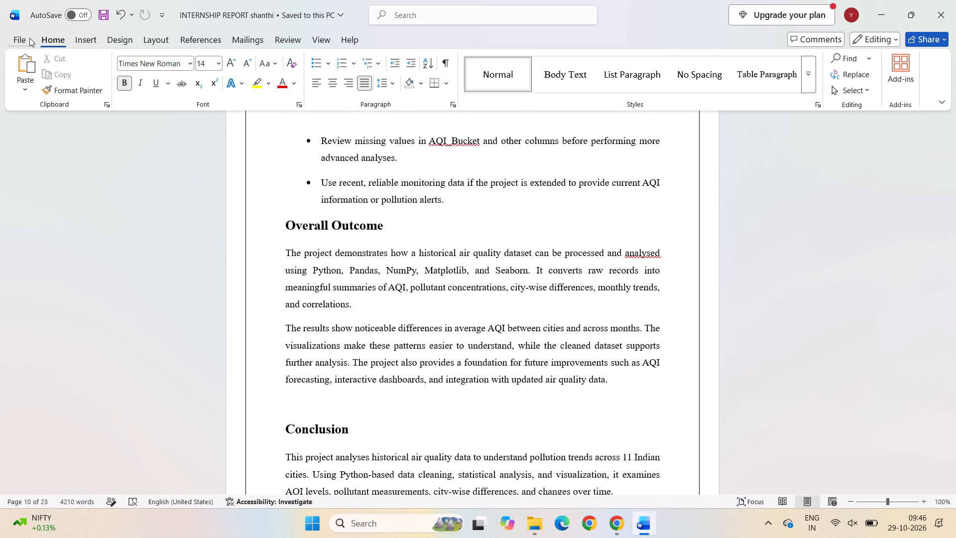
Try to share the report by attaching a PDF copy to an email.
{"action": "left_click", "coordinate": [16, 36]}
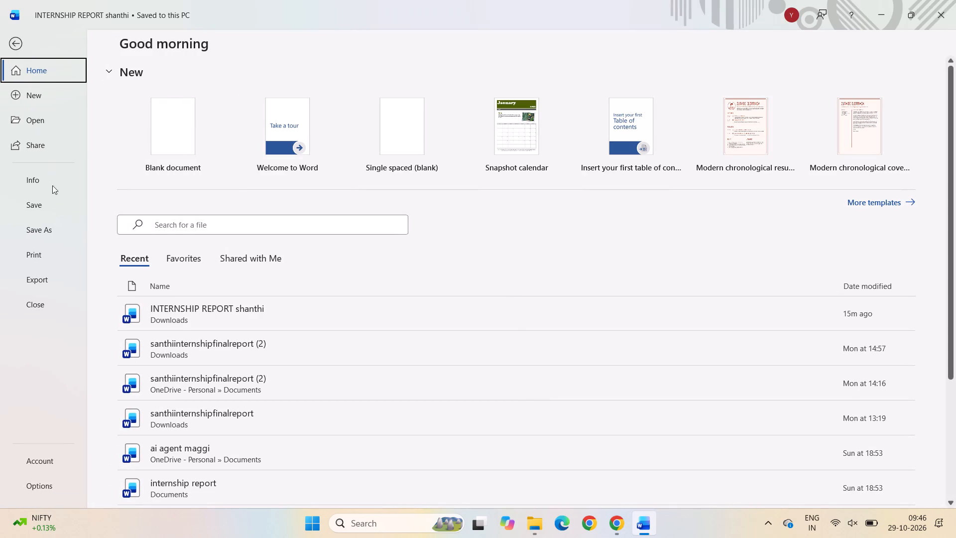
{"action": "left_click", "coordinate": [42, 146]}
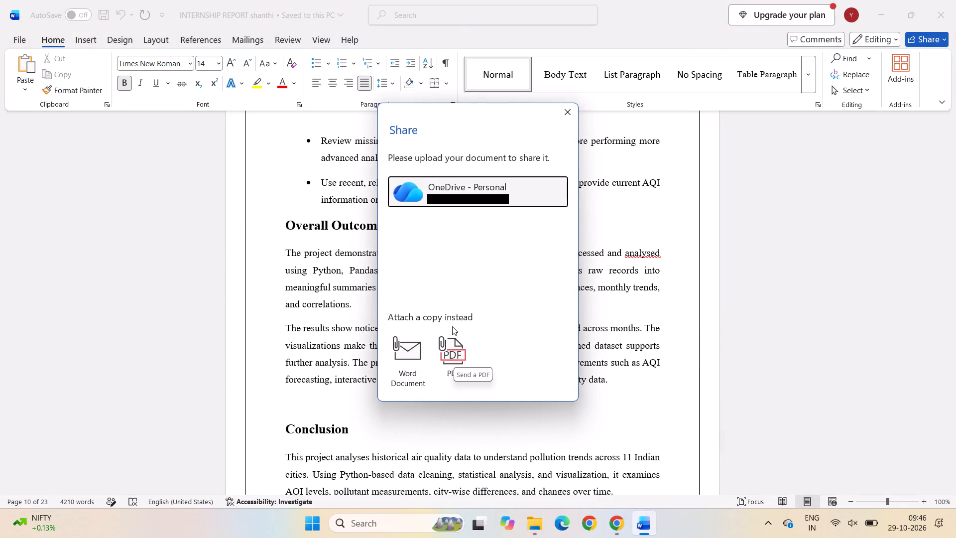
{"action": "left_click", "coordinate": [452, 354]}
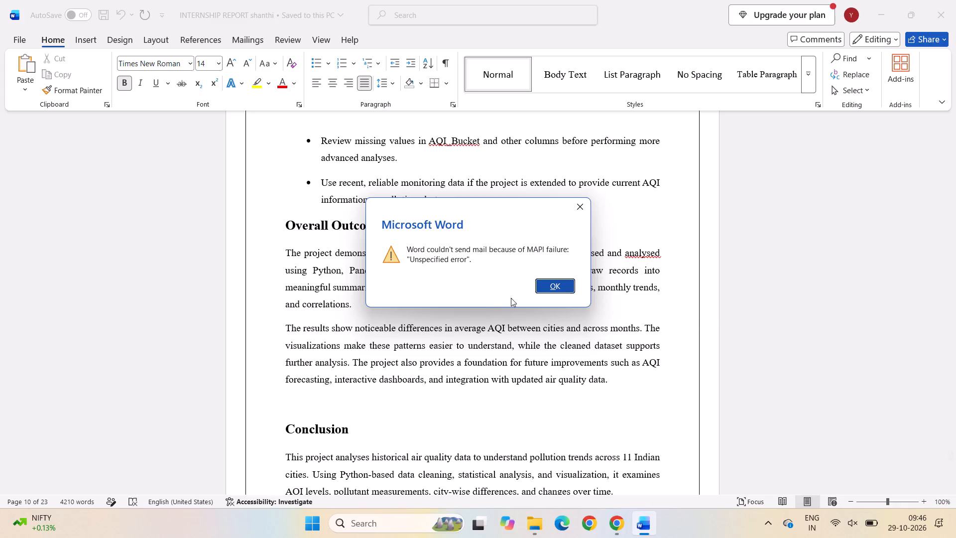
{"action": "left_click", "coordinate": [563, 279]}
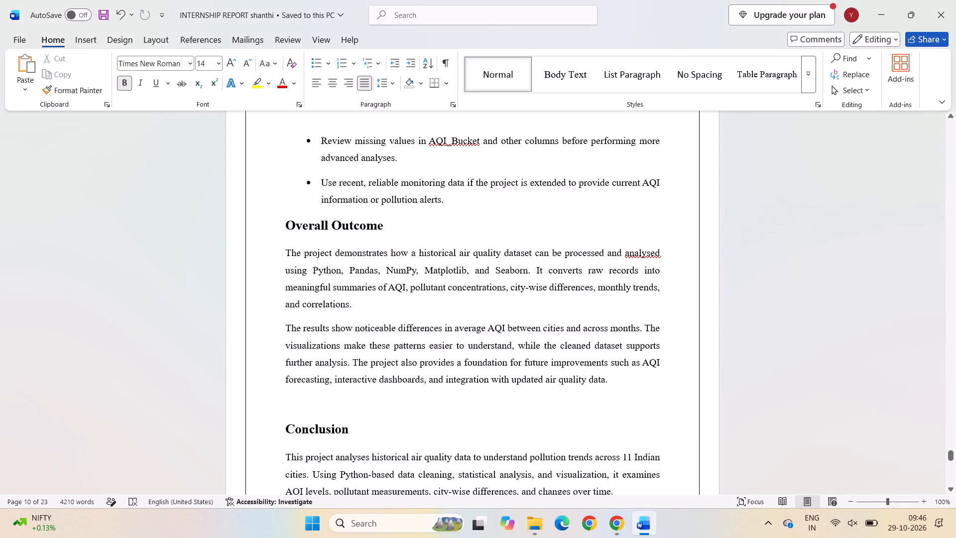
Turn on AutoSave for the report by uploading it to the personal OneDrive.
{"action": "left_click", "coordinate": [86, 12]}
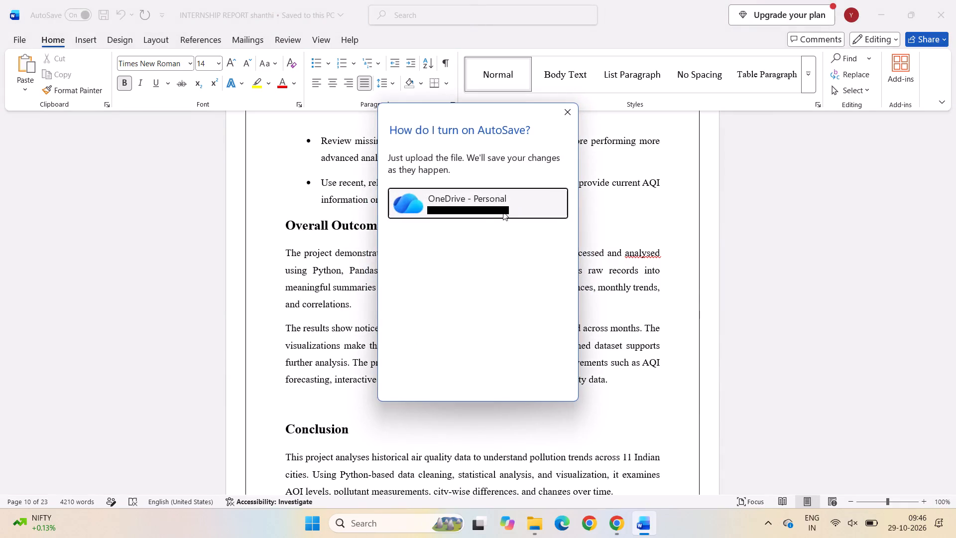
{"action": "left_click", "coordinate": [497, 211]}
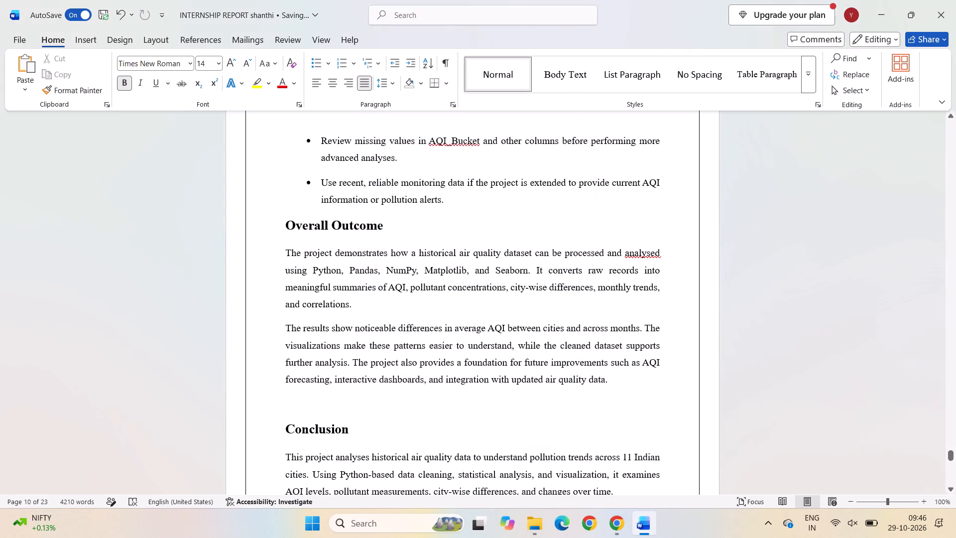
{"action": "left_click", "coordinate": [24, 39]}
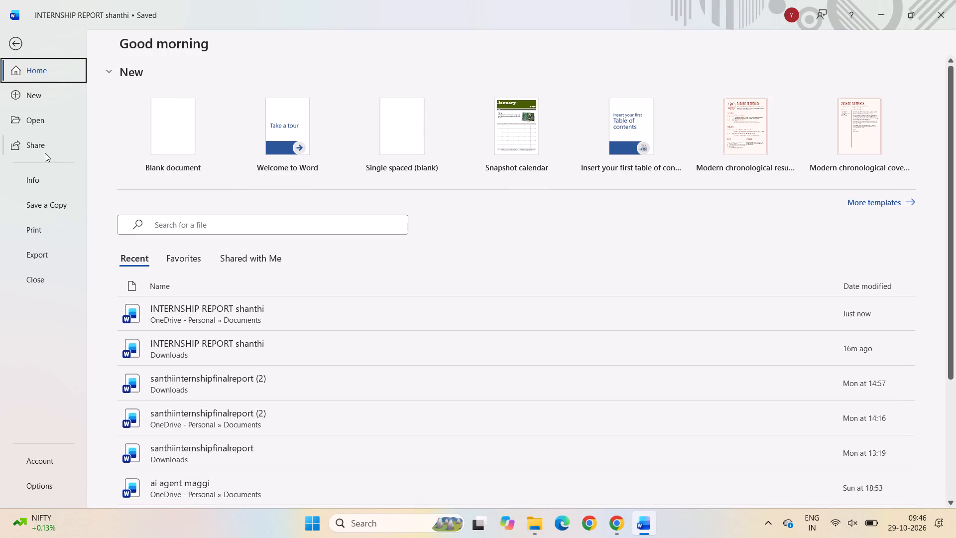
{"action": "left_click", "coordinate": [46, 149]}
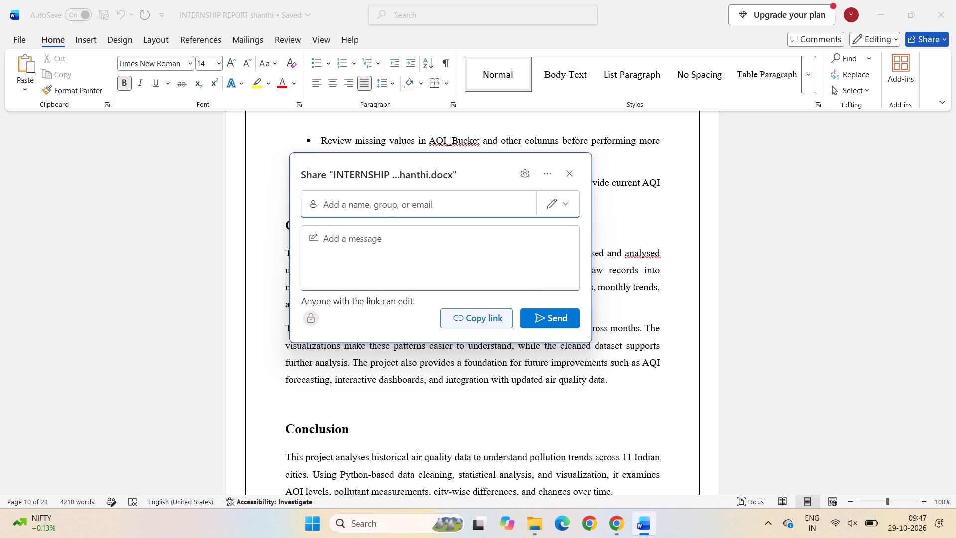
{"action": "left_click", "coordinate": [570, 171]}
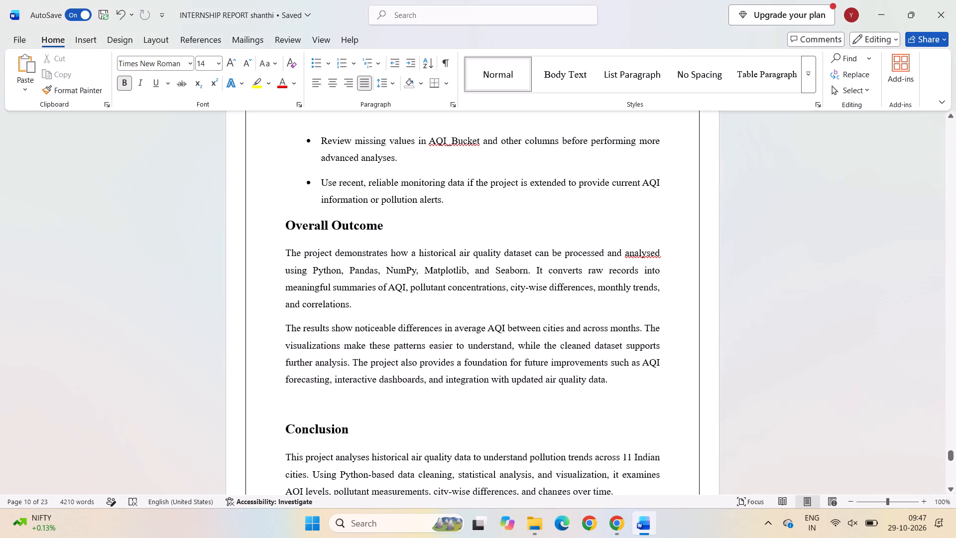
Open the sharing options for the report stored on OneDrive.
{"action": "left_click", "coordinate": [15, 41]}
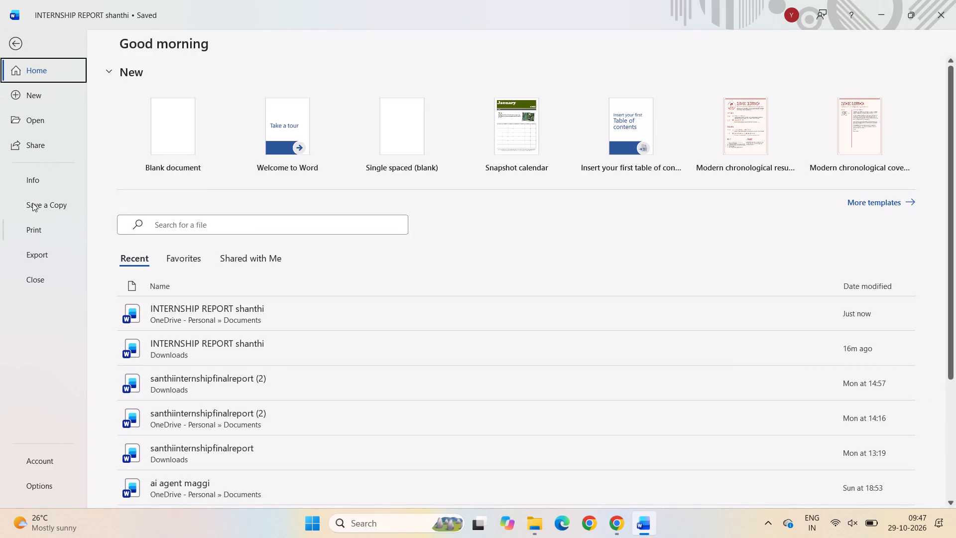
{"action": "left_click", "coordinate": [33, 149]}
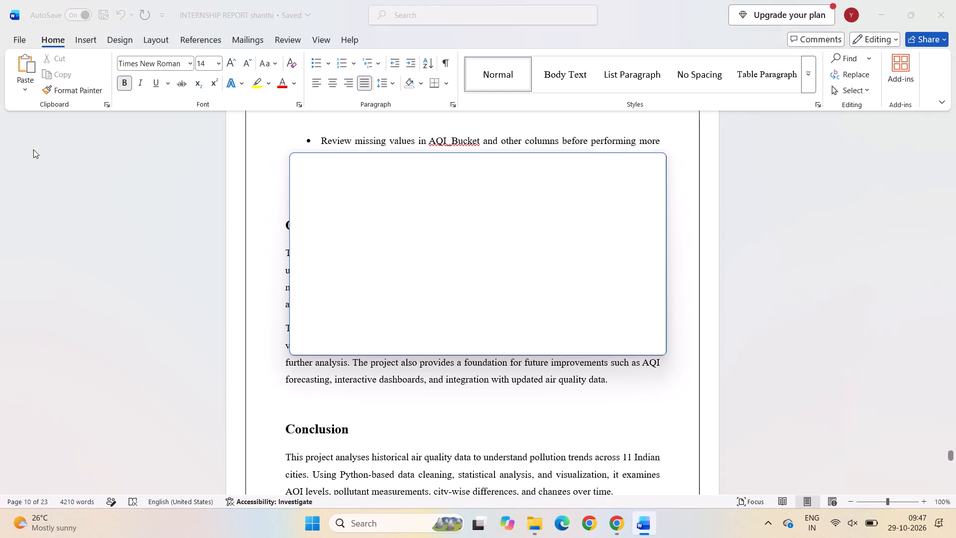
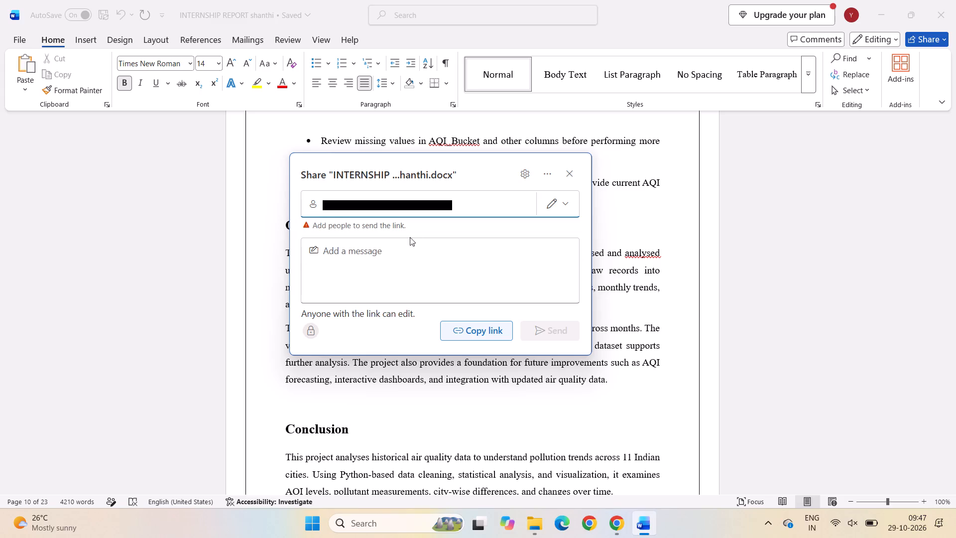
Trim the end of the recipient's email address and try to add the suggested match as a recipient of the report's sharing link.
{"action": "left_click", "coordinate": [462, 206]}
{"action": "key", "text": "Return"}
{"action": "left_click", "coordinate": [316, 206]}
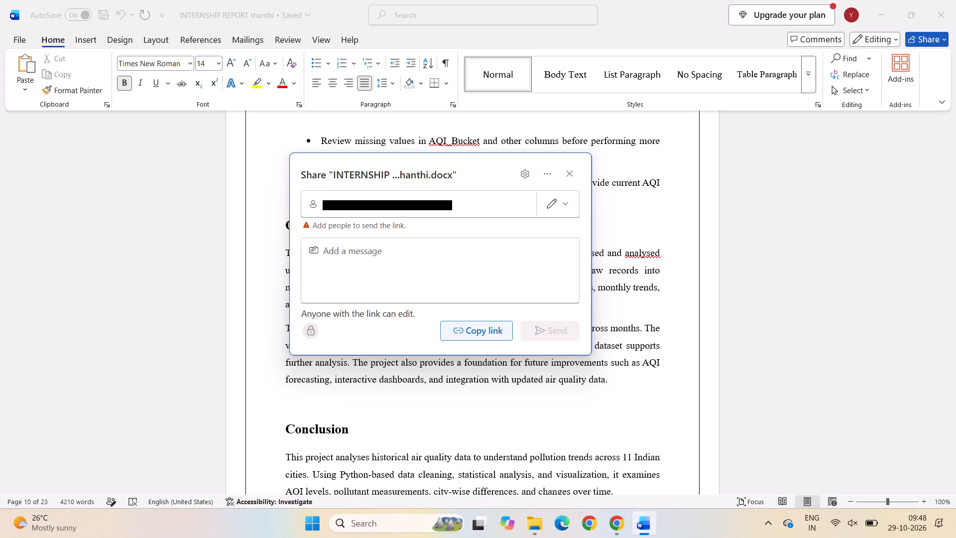
{"action": "left_click", "coordinate": [567, 207]}
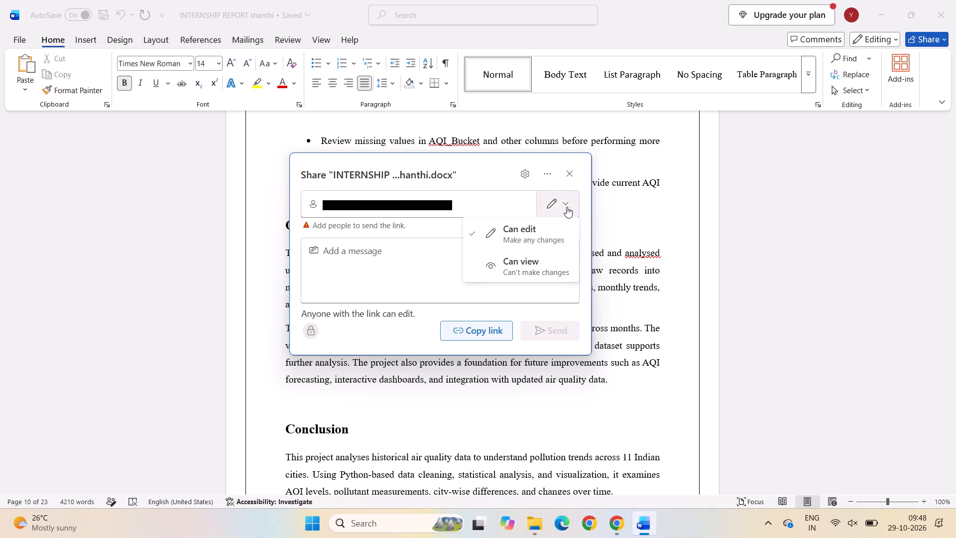
{"action": "left_click_drag", "start_coordinate": [467, 202], "coordinate": [466, 211]}
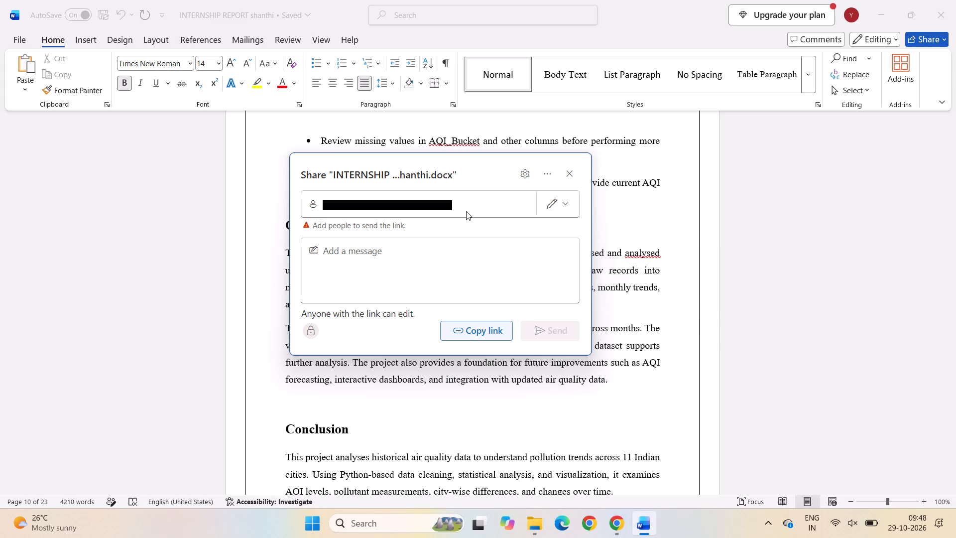
{"action": "key", "text": "BackSpace"}
{"action": "key", "text": "BackSpace"}
{"action": "key", "text": "BackSpace"}
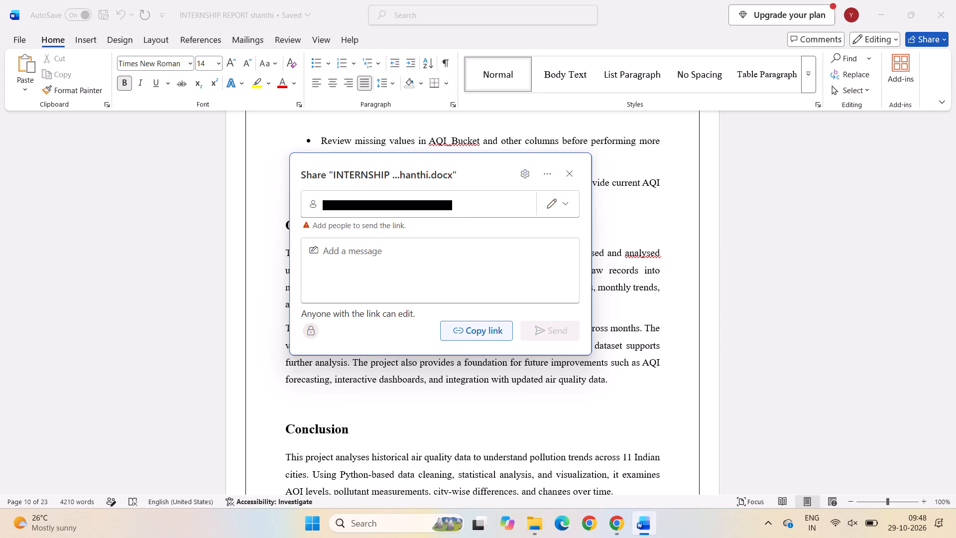
{"action": "left_click", "coordinate": [453, 206]}
{"action": "key", "text": "BackSpace"}
{"action": "key", "text": "BackSpace"}
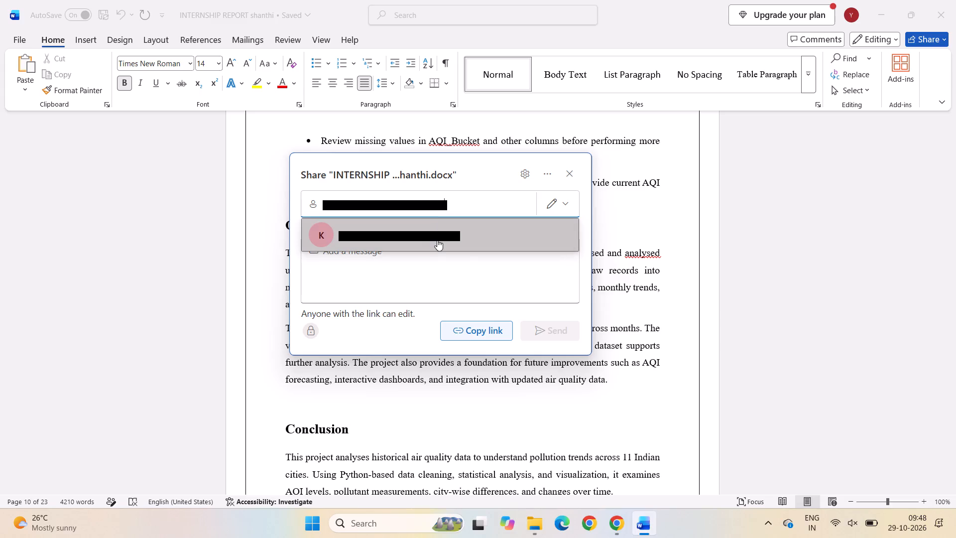
{"action": "left_click", "coordinate": [437, 240]}
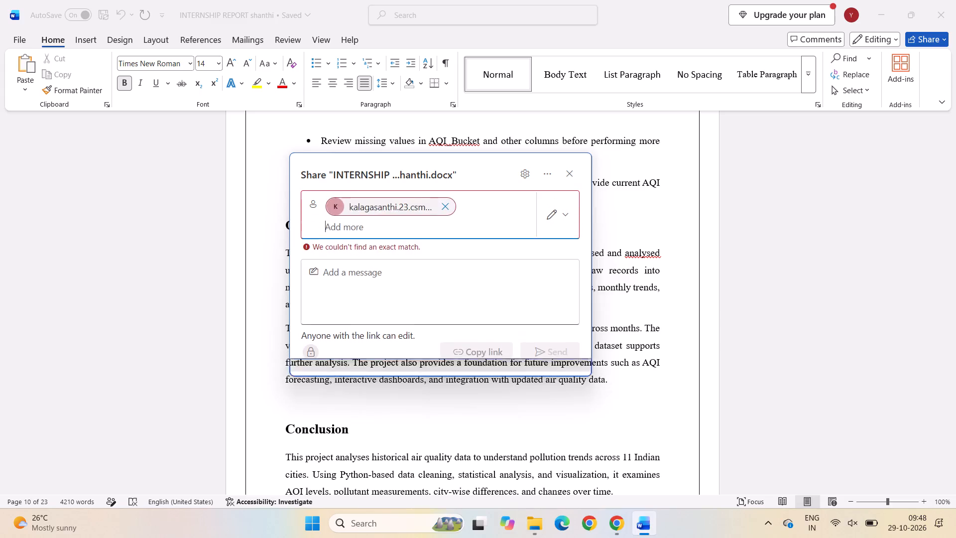
{"action": "scroll", "coordinate": [447, 292], "scroll_direction": "down", "scroll_amount": 1}
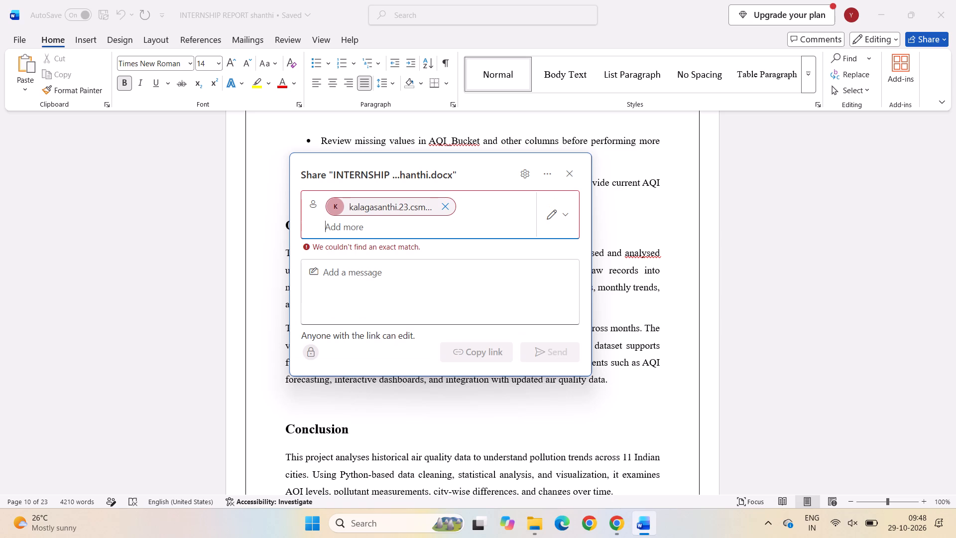
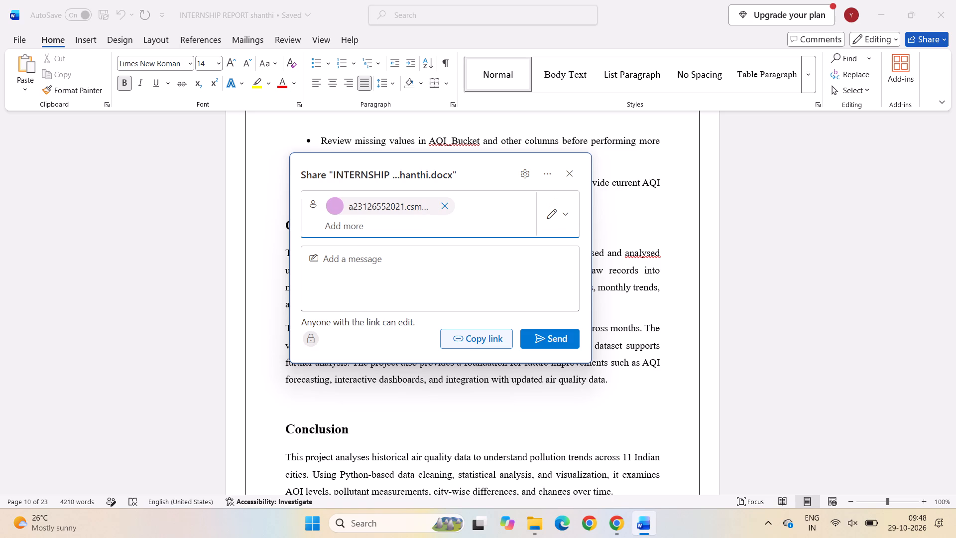
Send the report's editable sharing link to the added recipient and close the sharing window.
{"action": "left_click", "coordinate": [550, 340]}
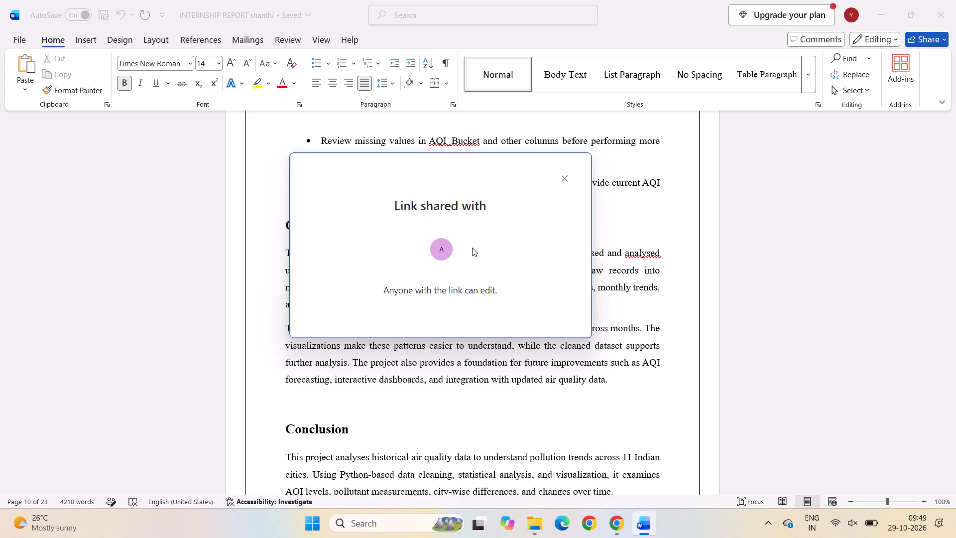
{"action": "left_click", "coordinate": [567, 179]}
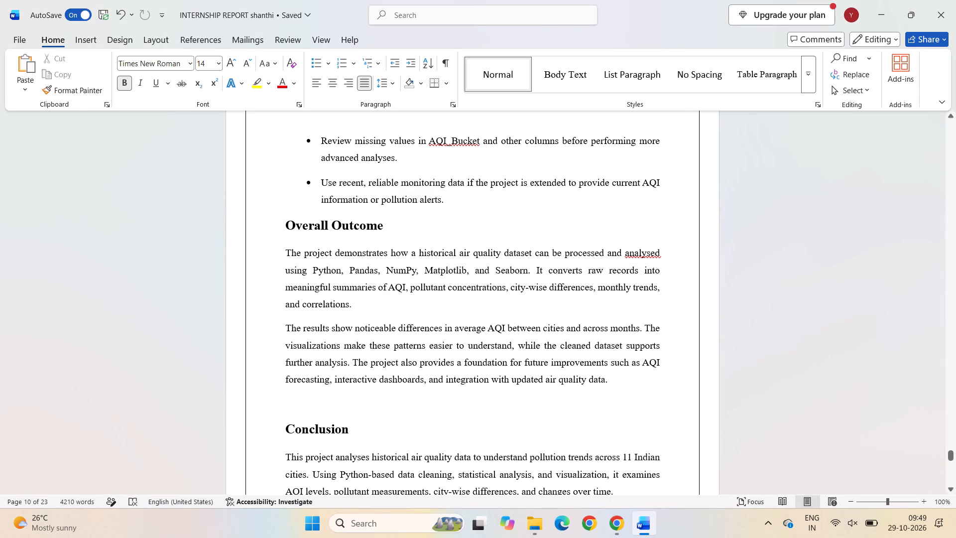
Copy the report's existing anyone-can-edit sharing link from its access management settings.
{"action": "left_click", "coordinate": [20, 41]}
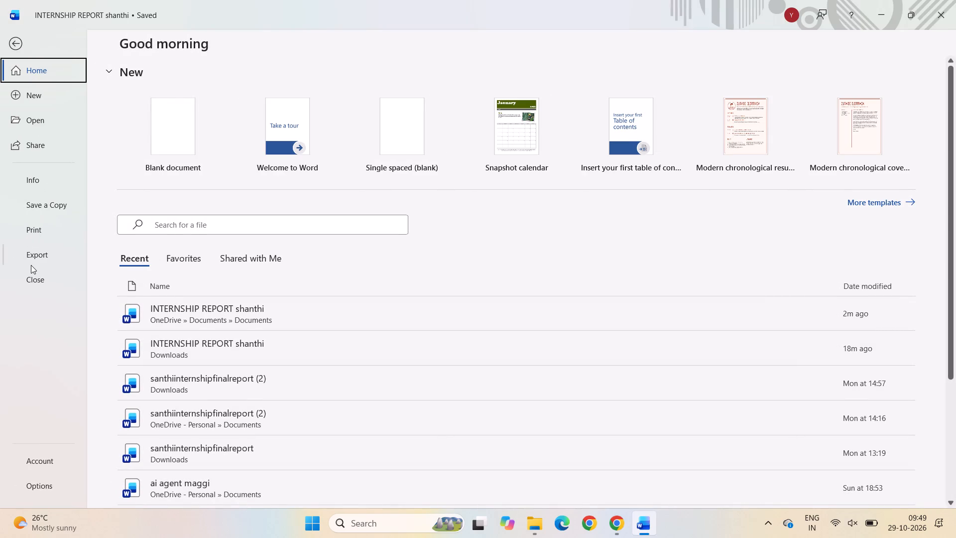
{"action": "left_click", "coordinate": [32, 146]}
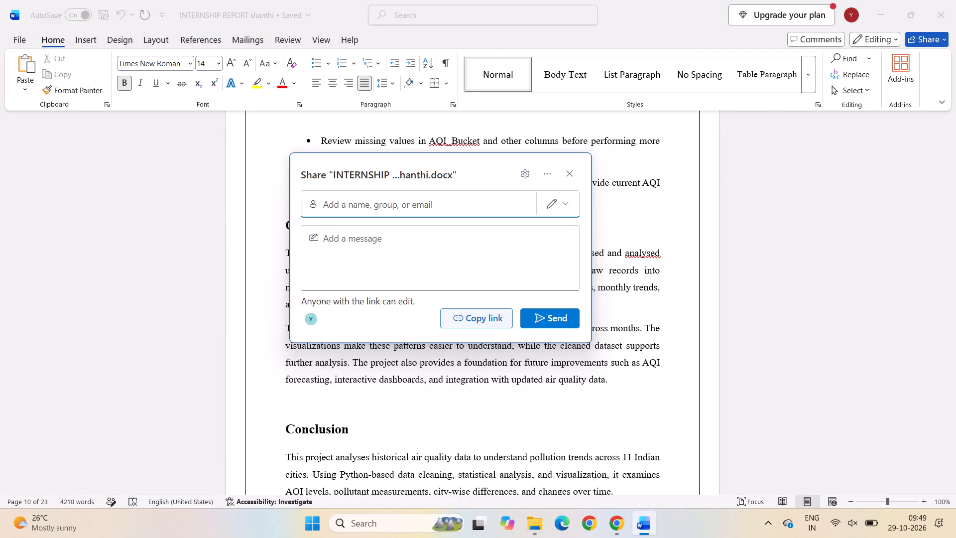
{"action": "double_click", "coordinate": [312, 319]}
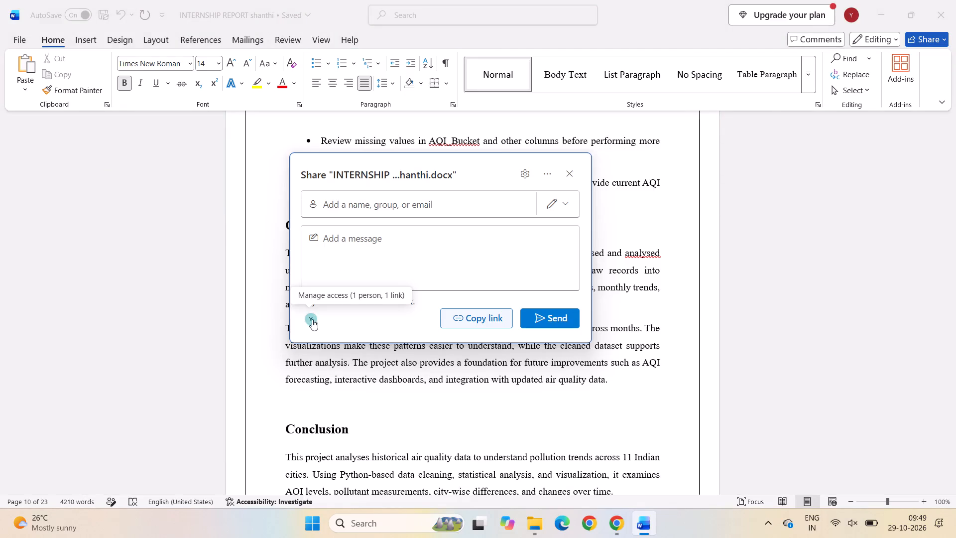
{"action": "scroll", "coordinate": [379, 314], "scroll_direction": "down", "scroll_amount": 1}
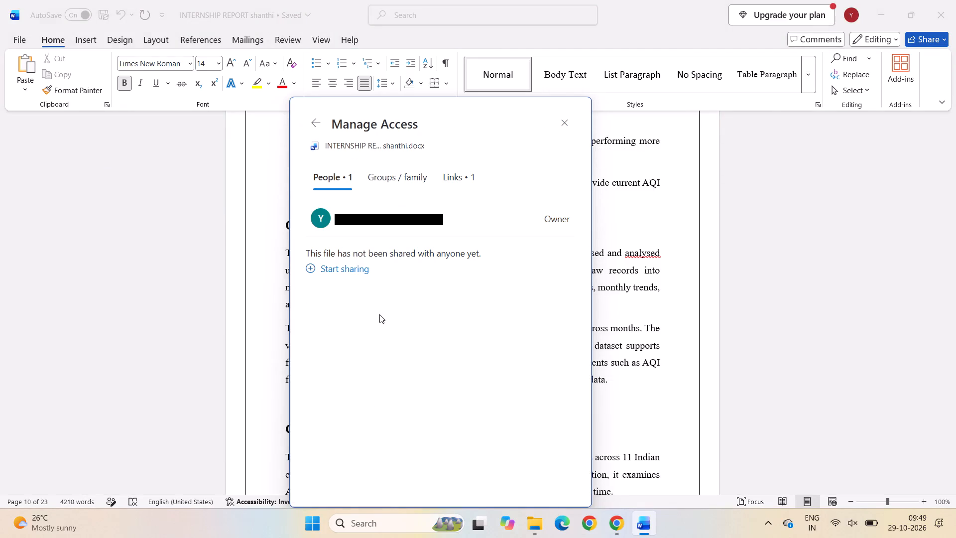
{"action": "scroll", "coordinate": [379, 314], "scroll_direction": "down", "scroll_amount": 1}
{"action": "scroll", "coordinate": [379, 314], "scroll_direction": "up", "scroll_amount": 3}
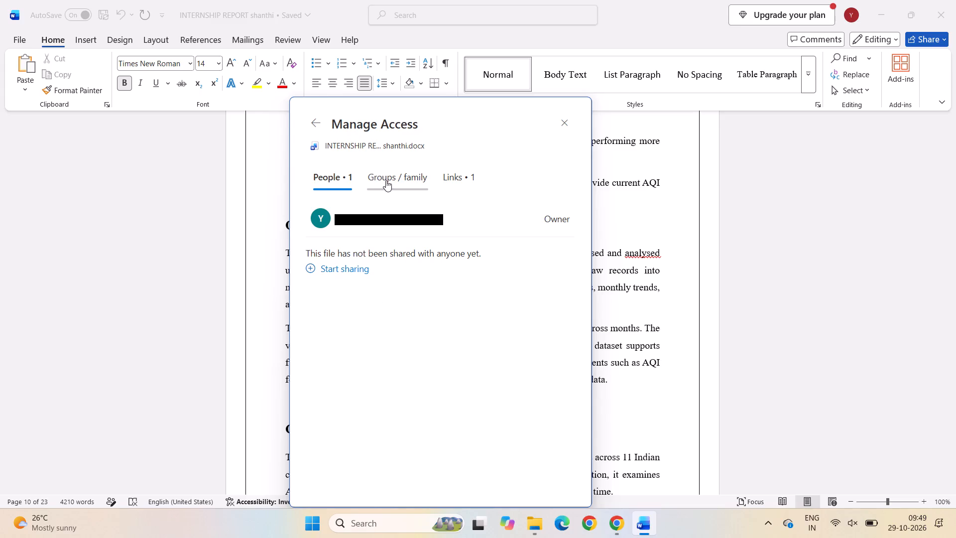
{"action": "left_click", "coordinate": [386, 180]}
{"action": "left_click", "coordinate": [459, 163]}
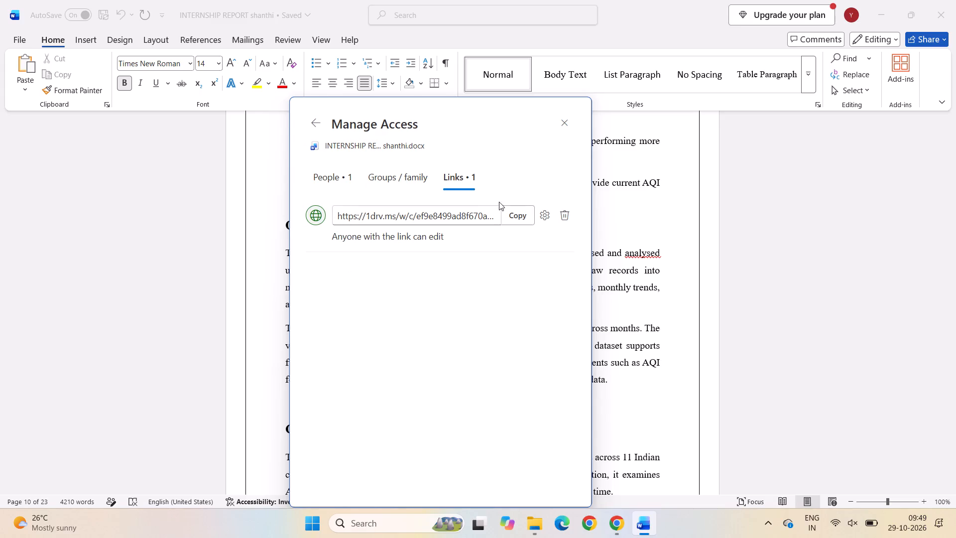
{"action": "left_click", "coordinate": [511, 215]}
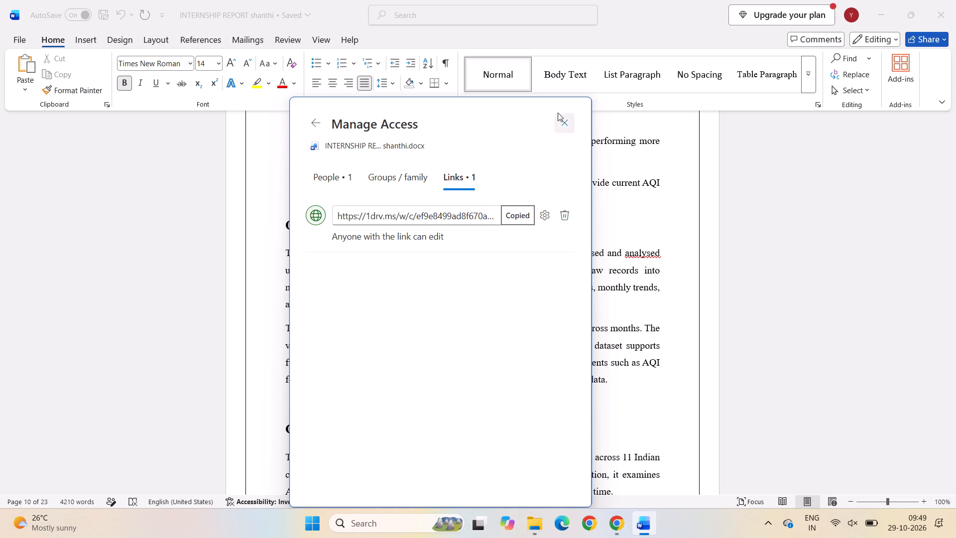
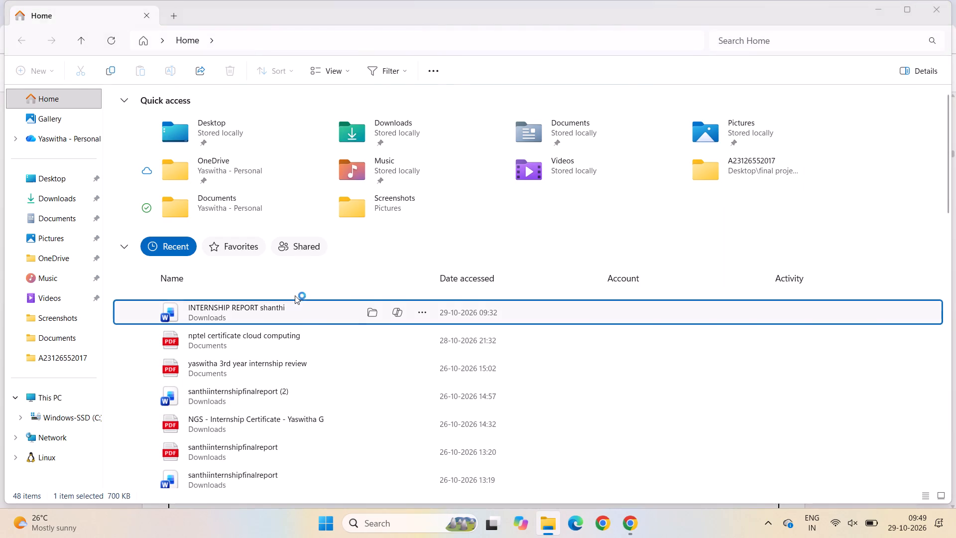
Briefly check the locally saved internship report in Word and close it.
{"action": "scroll", "coordinate": [333, 321], "scroll_direction": "down", "scroll_amount": 4}
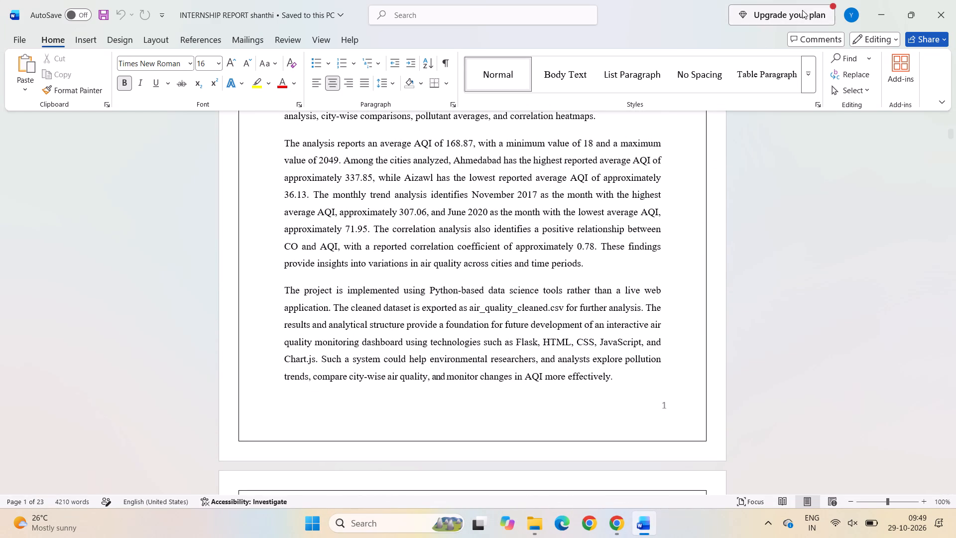
{"action": "left_click", "coordinate": [948, 7]}
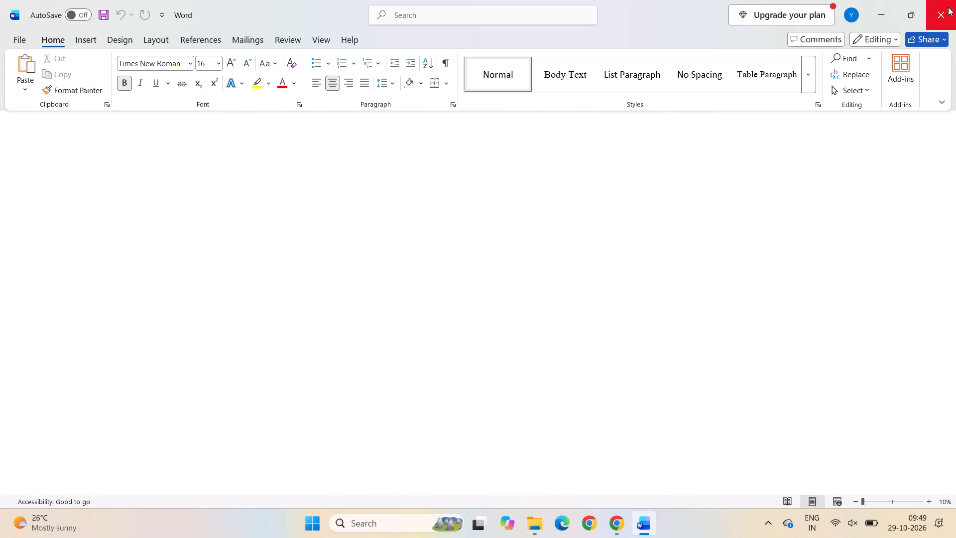
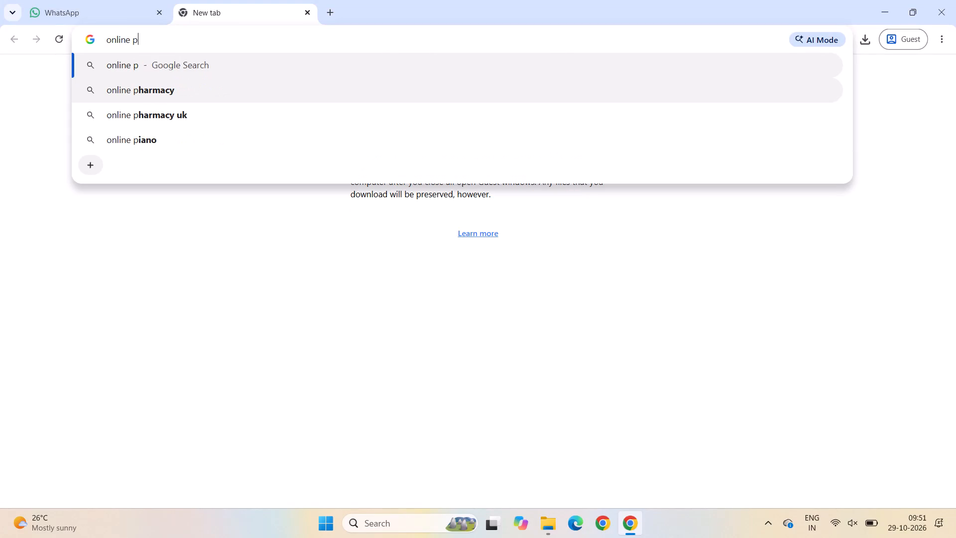
Search Google for "online word to pdf converter" and open Smallpdf's Free Word to PDF Converter.
{"action": "key", "text": "BackSpace"}
{"action": "type", "text": "word"}
{"action": "key", "text": "space"}
{"action": "type", "text": "to pdf"}
{"action": "key", "text": "space"}
{"action": "type", "text": "converter"}
{"action": "key", "text": "Return"}
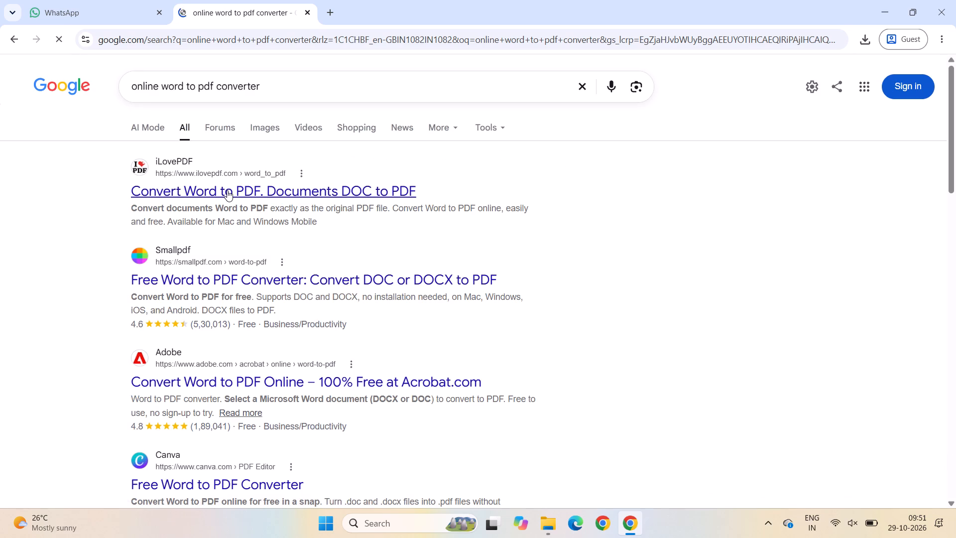
{"action": "left_click", "coordinate": [222, 282]}
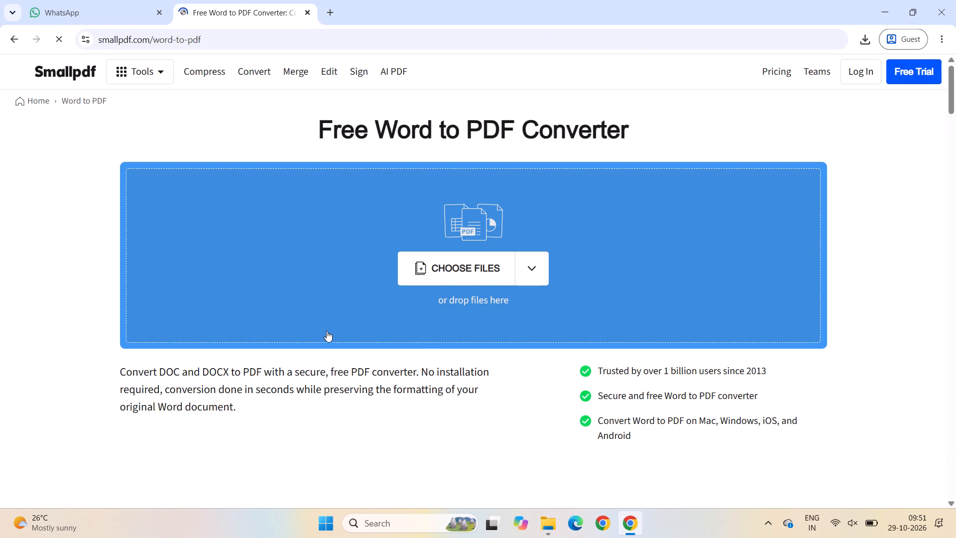
Upload the Word document INTERNSHIP REPORT shanthi from the Downloads folder and convert it to PDF.
{"action": "left_click", "coordinate": [490, 269]}
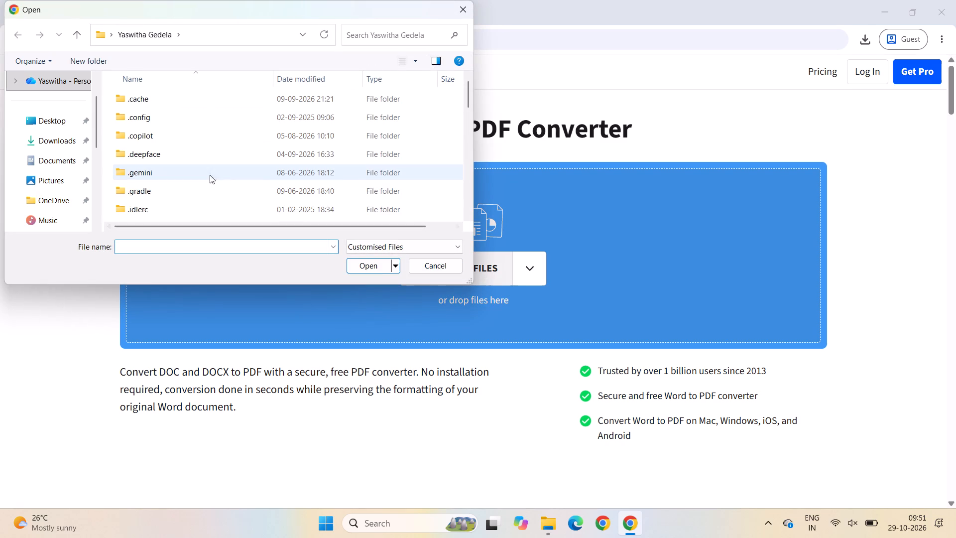
{"action": "left_click", "coordinate": [66, 145]}
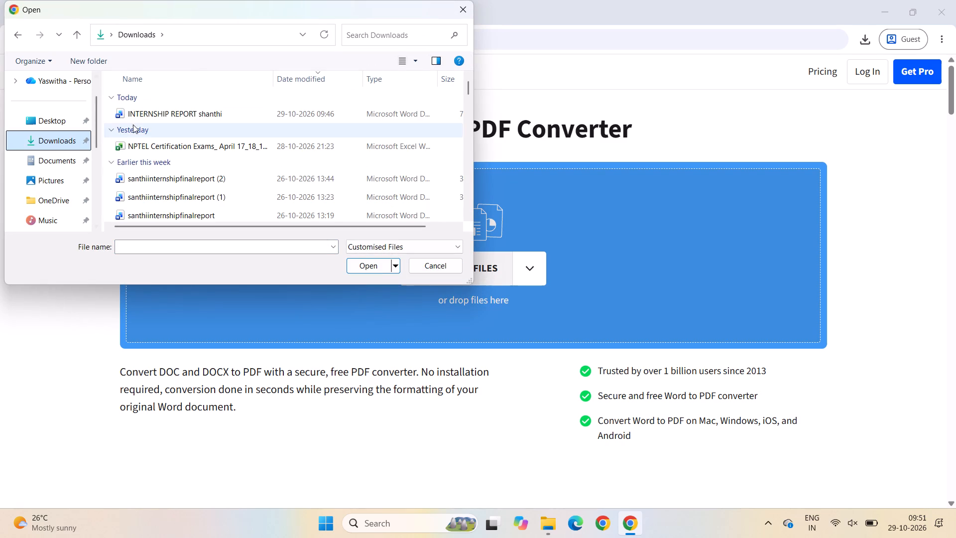
{"action": "left_click", "coordinate": [169, 118]}
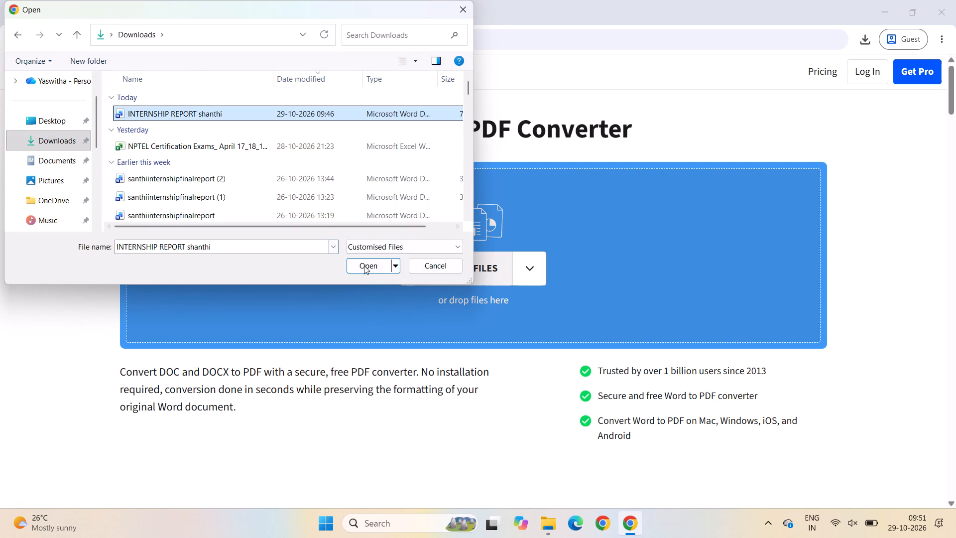
{"action": "left_click", "coordinate": [373, 272]}
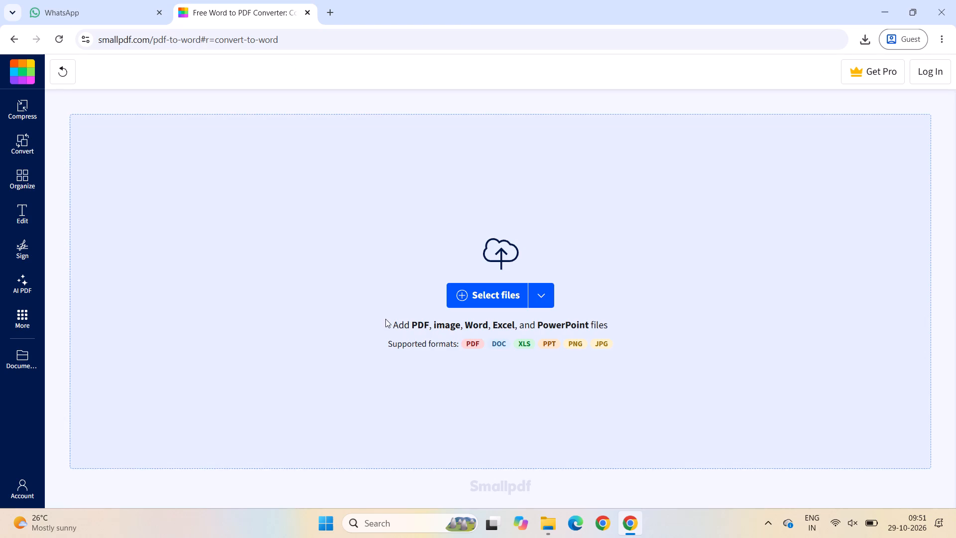
{"action": "scroll", "coordinate": [417, 349], "scroll_direction": "down", "scroll_amount": 1}
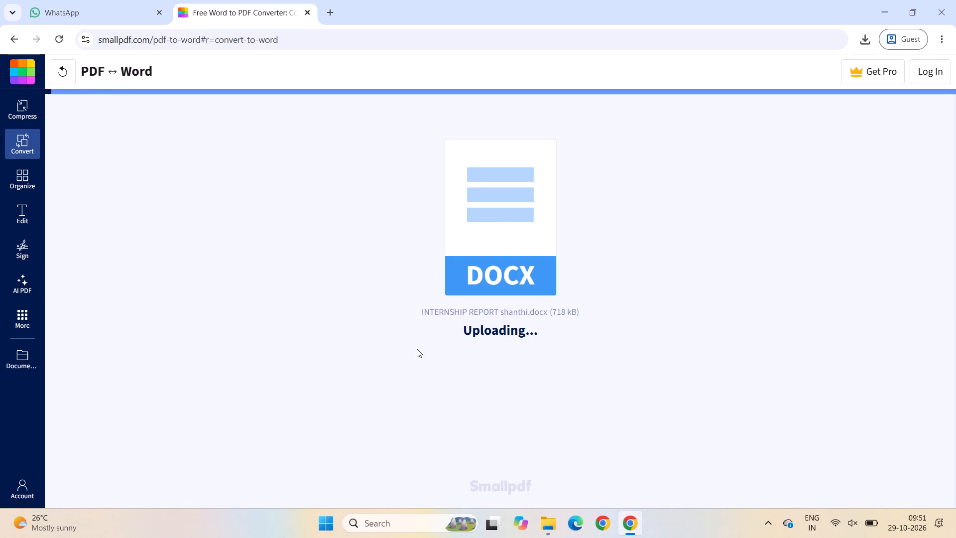
{"action": "scroll", "coordinate": [417, 349], "scroll_direction": "down", "scroll_amount": 2}
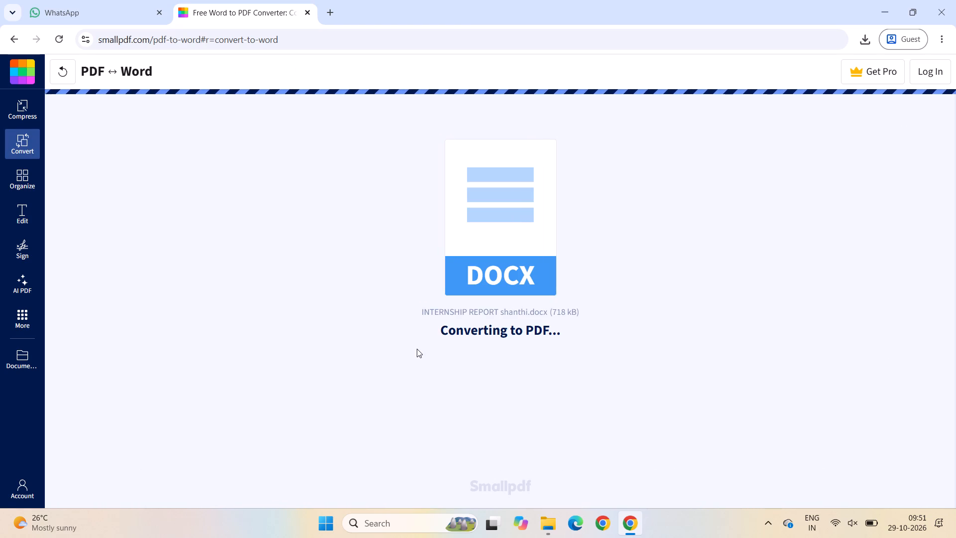
{"action": "scroll", "coordinate": [417, 349], "scroll_direction": "down", "scroll_amount": 2}
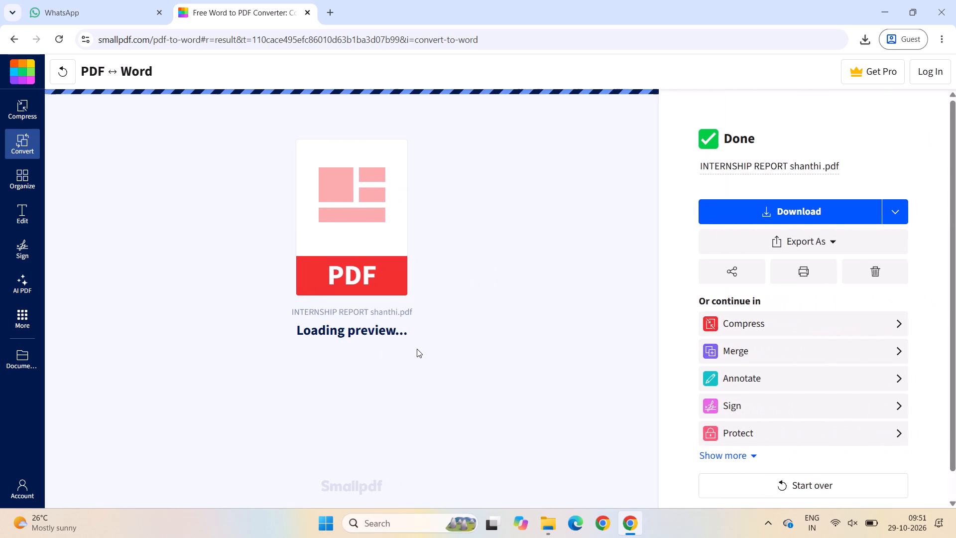
Download the converted PDF to the Downloads folder under the name "INTERNSHIP REPORT shanthi 1".
{"action": "left_click", "coordinate": [815, 211]}
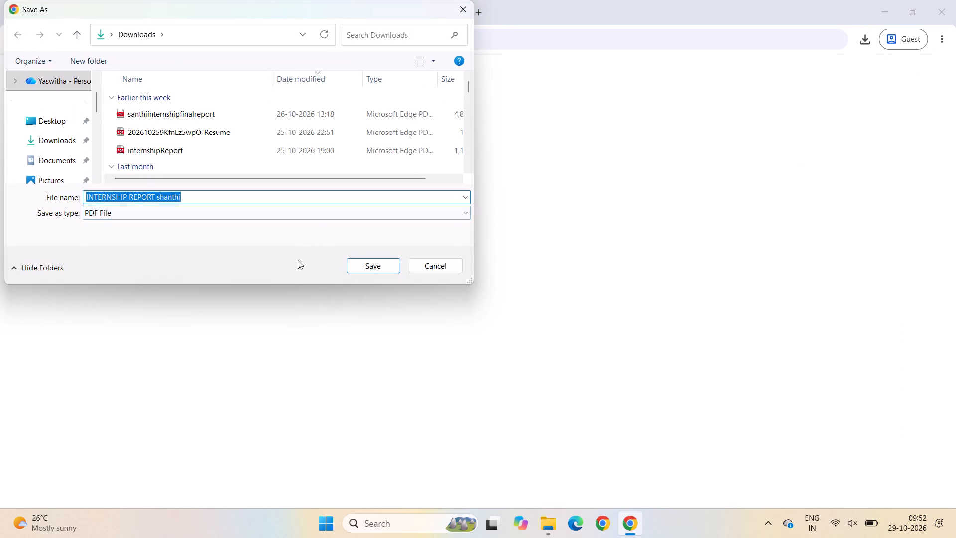
{"action": "left_click", "coordinate": [203, 198]}
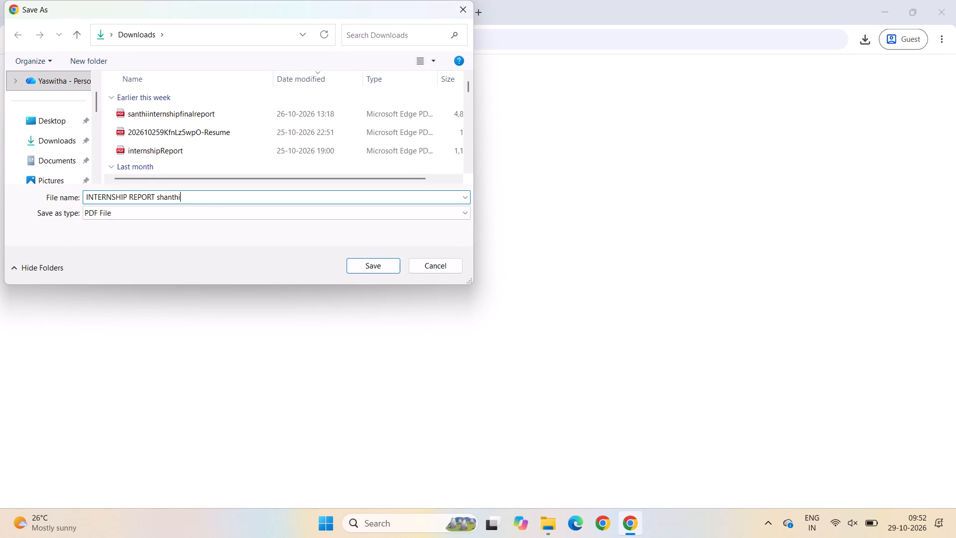
{"action": "key", "text": "space"}
{"action": "key", "text": "1"}
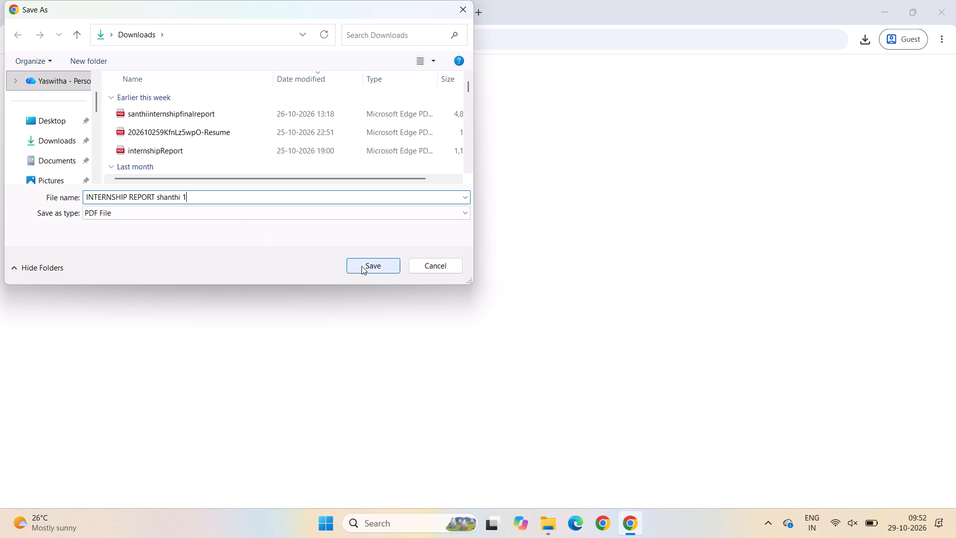
{"action": "left_click", "coordinate": [361, 266]}
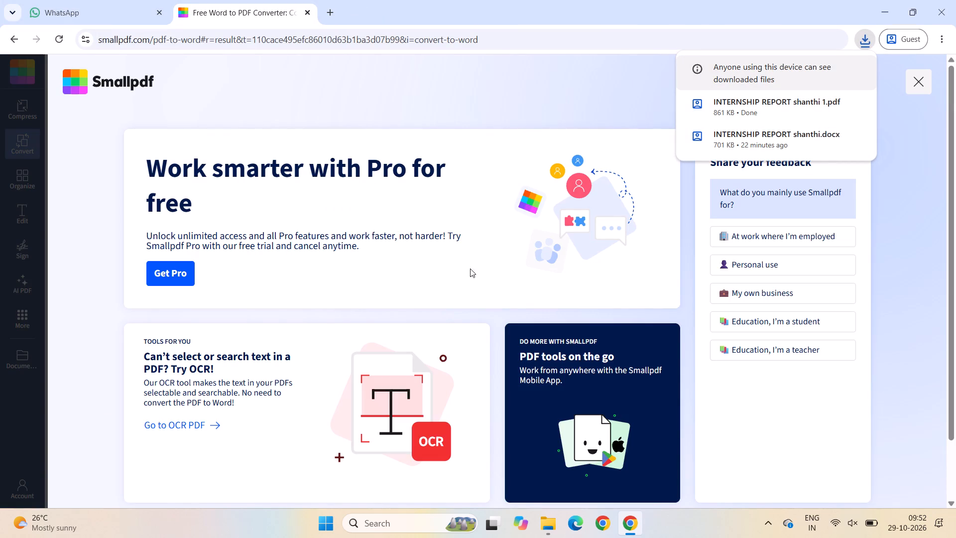
Open the downloaded PDF and check the page layout, headings, tables, code snippets and charts from the Abstract through the Applications section.
{"action": "double_click", "coordinate": [722, 112]}
{"action": "scroll", "coordinate": [543, 228], "scroll_direction": "down", "scroll_amount": 2}
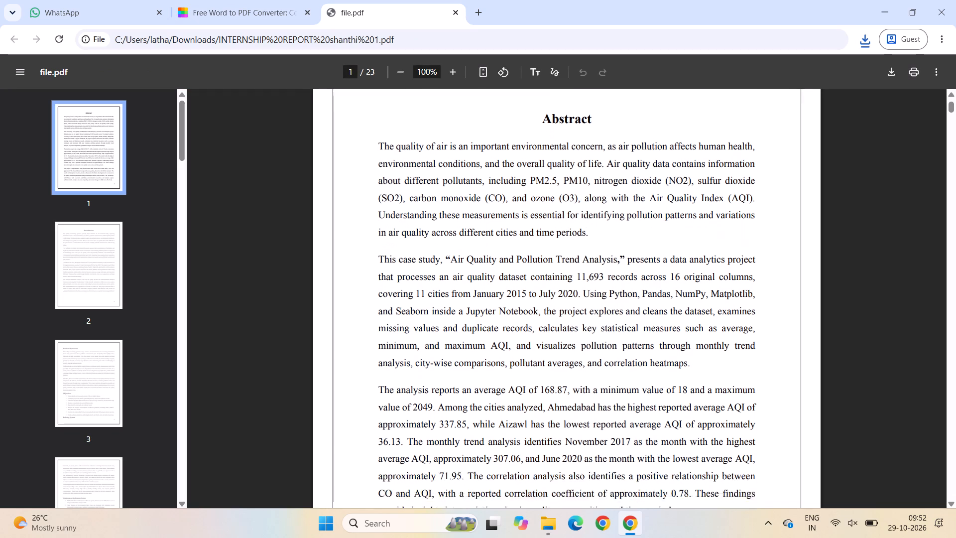
{"action": "scroll", "coordinate": [543, 228], "scroll_direction": "down", "scroll_amount": 7}
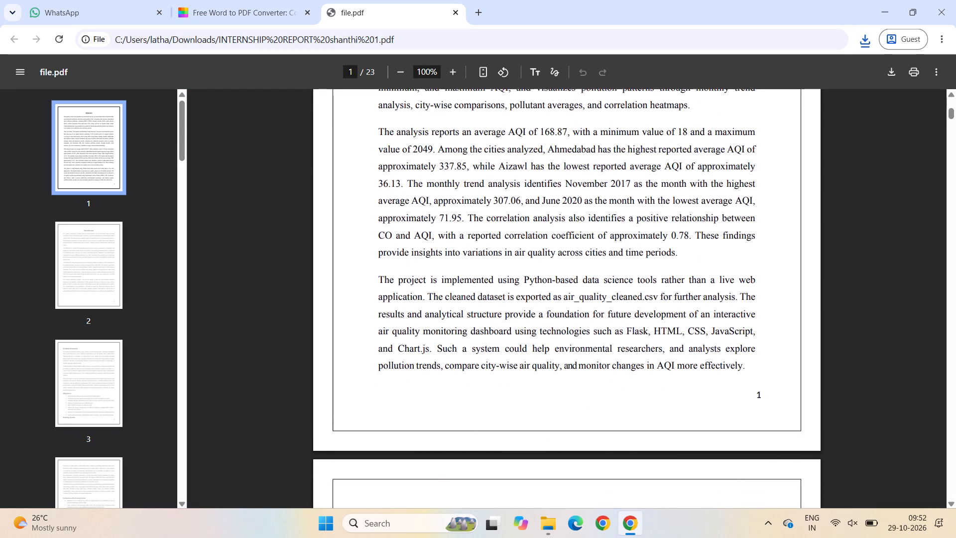
{"action": "scroll", "coordinate": [543, 228], "scroll_direction": "down", "scroll_amount": 7}
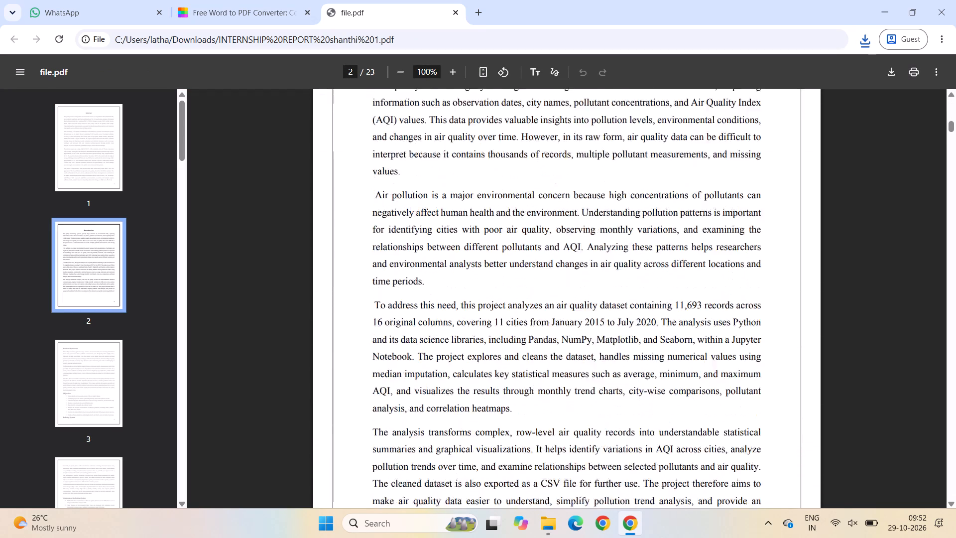
{"action": "scroll", "coordinate": [543, 228], "scroll_direction": "down", "scroll_amount": 6}
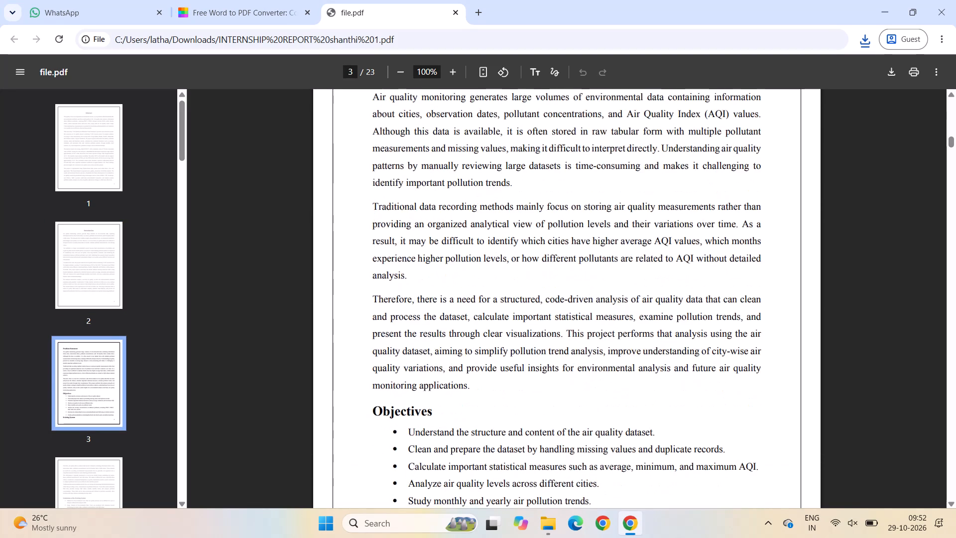
{"action": "scroll", "coordinate": [543, 228], "scroll_direction": "down", "scroll_amount": 4}
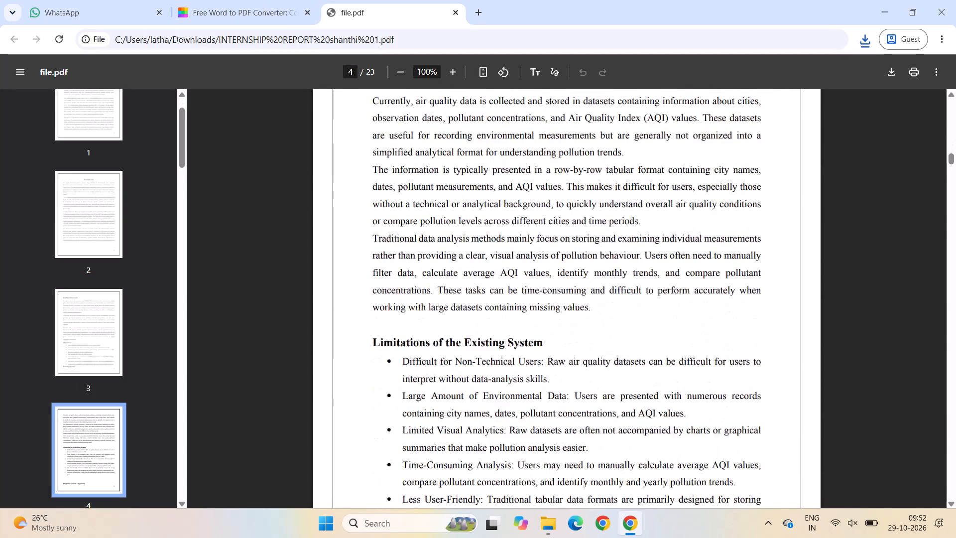
{"action": "scroll", "coordinate": [543, 228], "scroll_direction": "down", "scroll_amount": 4}
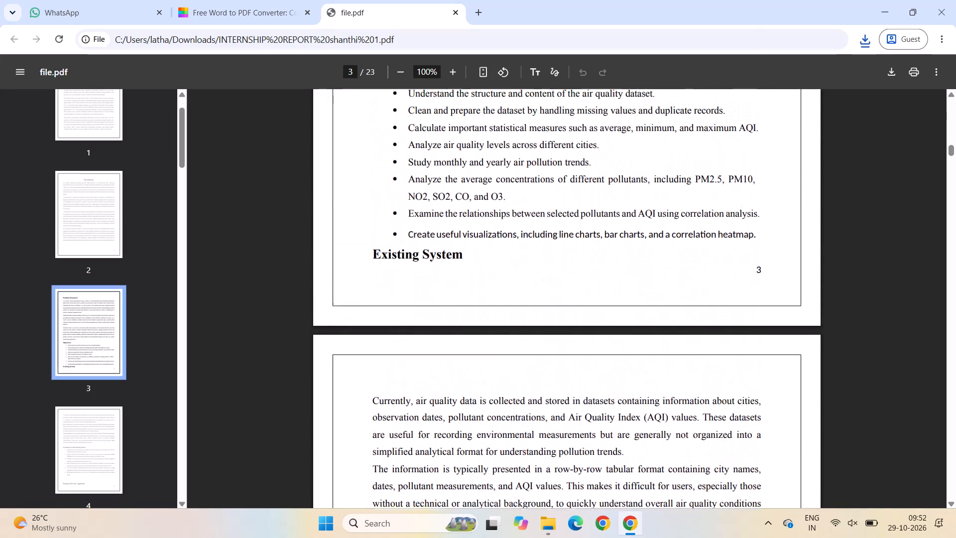
{"action": "scroll", "coordinate": [543, 228], "scroll_direction": "down", "scroll_amount": 5}
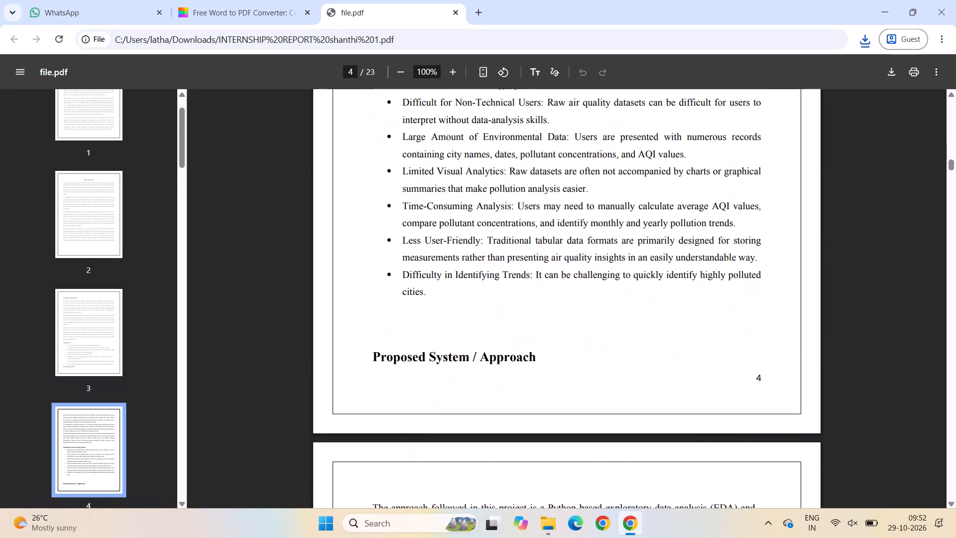
{"action": "scroll", "coordinate": [543, 228], "scroll_direction": "down", "scroll_amount": 6}
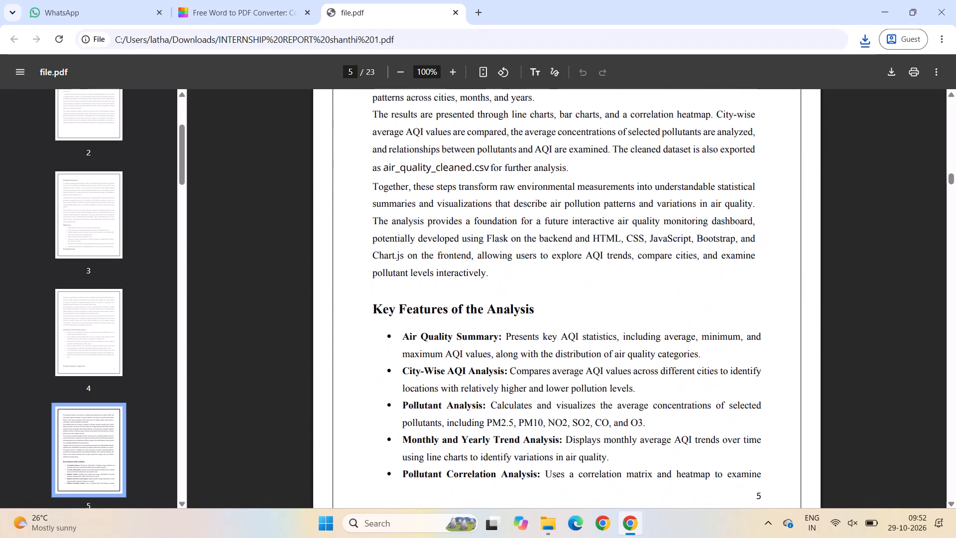
{"action": "scroll", "coordinate": [543, 228], "scroll_direction": "down", "scroll_amount": 6}
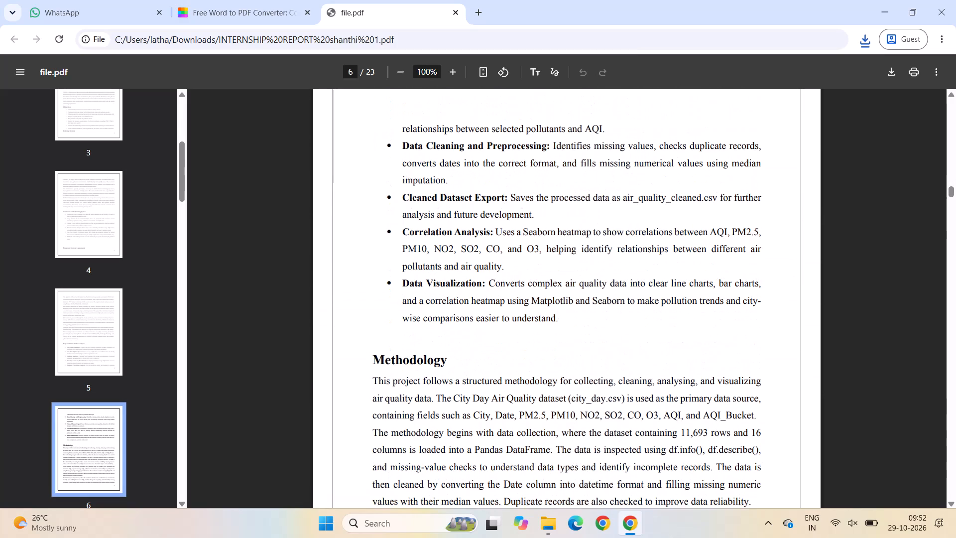
{"action": "scroll", "coordinate": [543, 228], "scroll_direction": "down", "scroll_amount": 6}
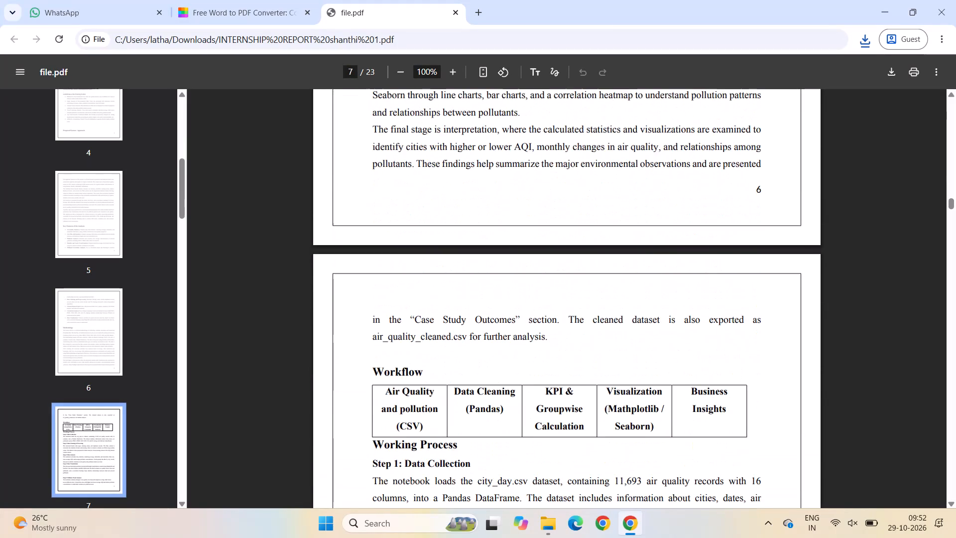
{"action": "scroll", "coordinate": [543, 228], "scroll_direction": "down", "scroll_amount": 6}
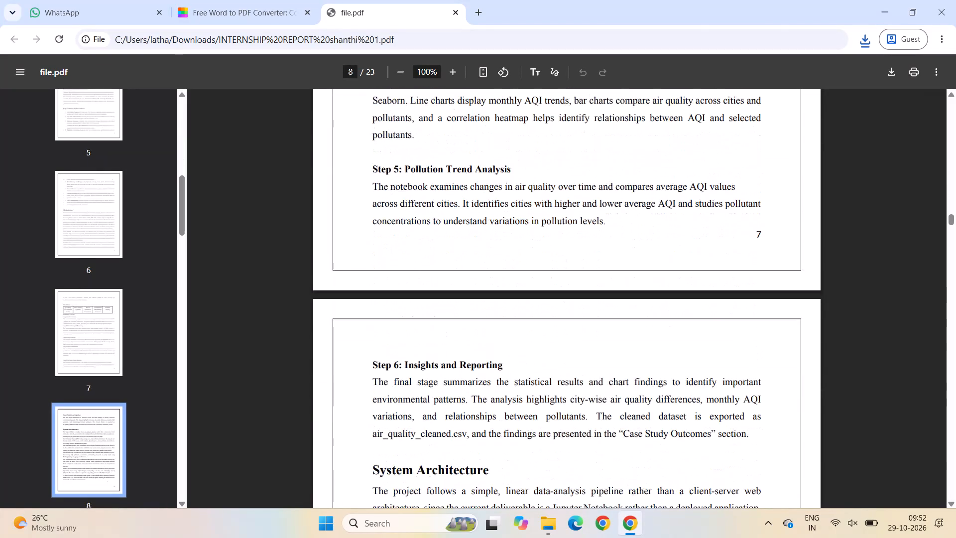
{"action": "scroll", "coordinate": [543, 228], "scroll_direction": "down", "scroll_amount": 6}
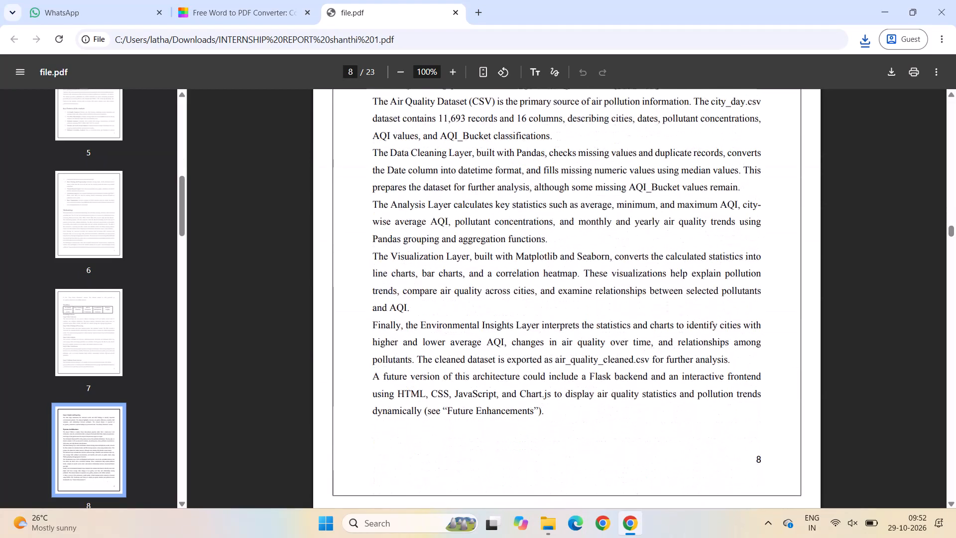
{"action": "scroll", "coordinate": [543, 228], "scroll_direction": "down", "scroll_amount": 7}
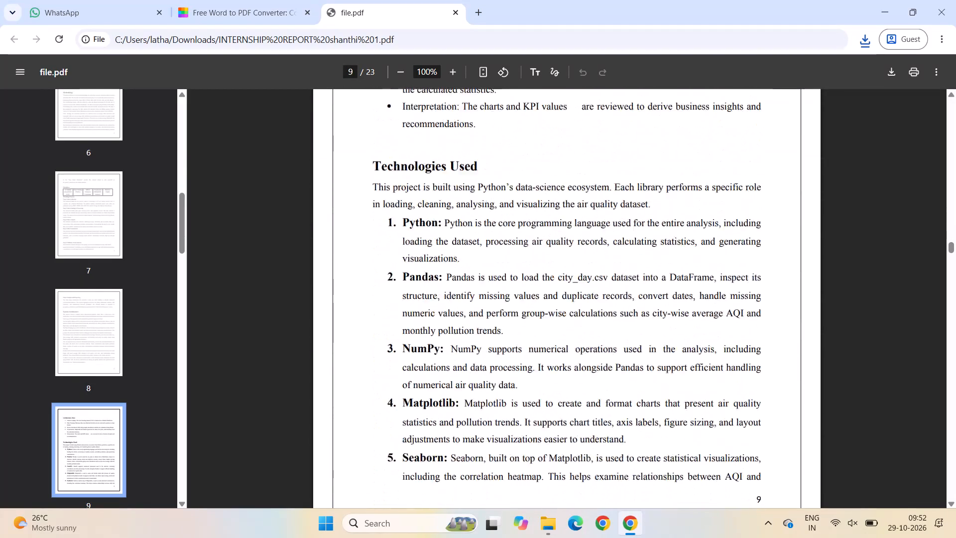
{"action": "scroll", "coordinate": [543, 228], "scroll_direction": "down", "scroll_amount": 4}
{"action": "scroll", "coordinate": [543, 228], "scroll_direction": "up", "scroll_amount": 3}
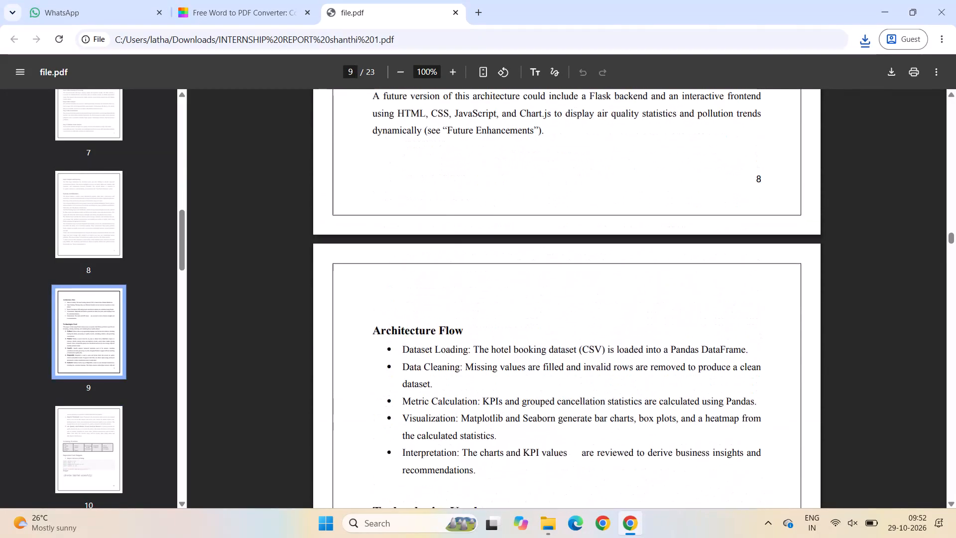
{"action": "scroll", "coordinate": [543, 228], "scroll_direction": "up", "scroll_amount": 1}
{"action": "scroll", "coordinate": [543, 228], "scroll_direction": "down", "scroll_amount": 9}
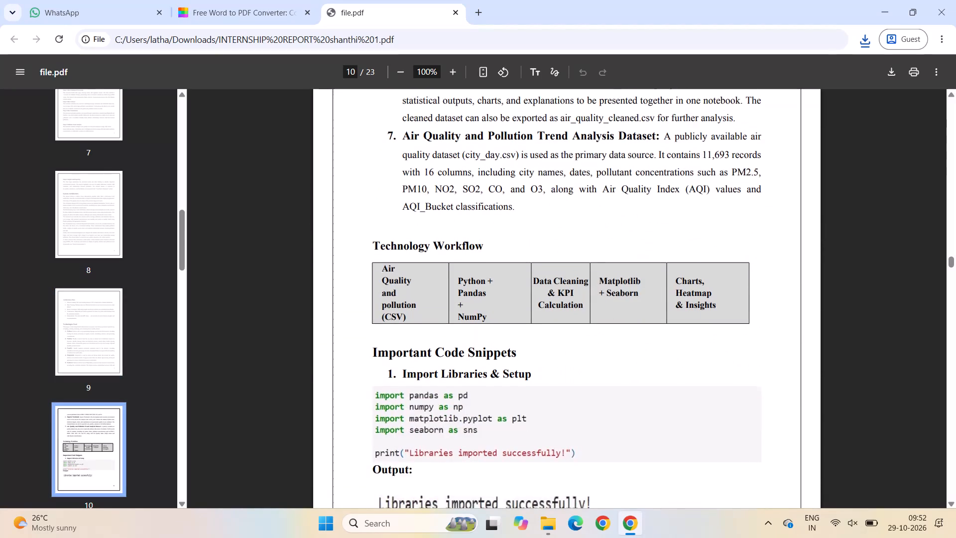
{"action": "scroll", "coordinate": [543, 228], "scroll_direction": "down", "scroll_amount": 10}
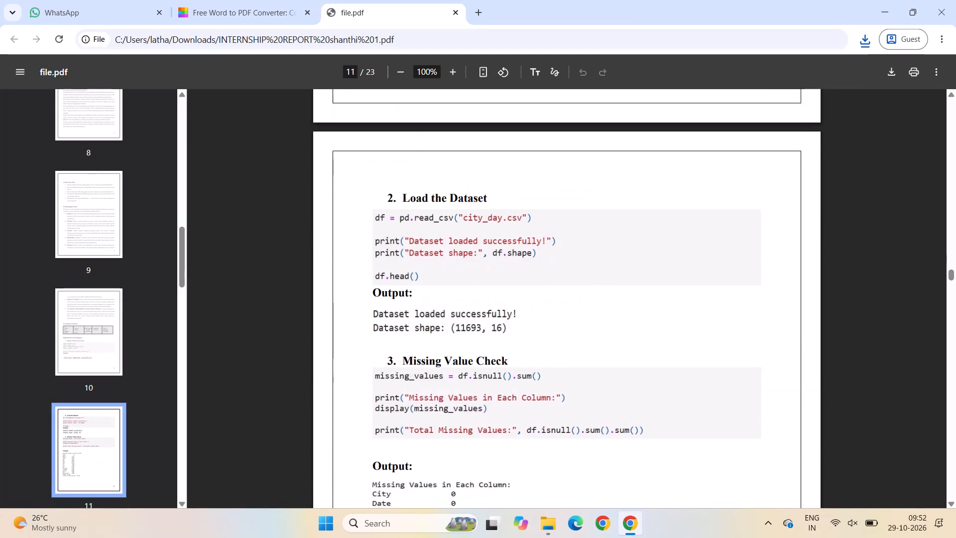
{"action": "scroll", "coordinate": [543, 228], "scroll_direction": "down", "scroll_amount": 10}
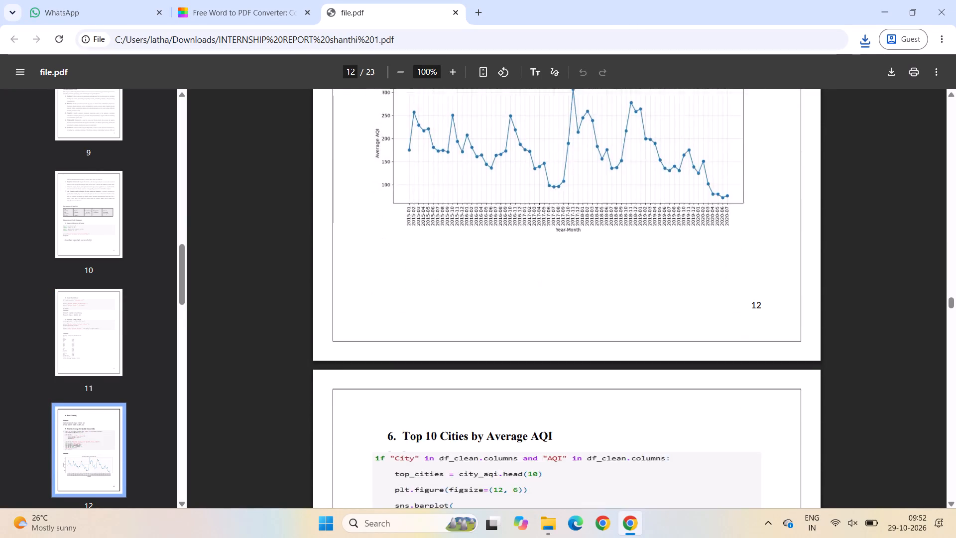
{"action": "scroll", "coordinate": [543, 228], "scroll_direction": "down", "scroll_amount": 10}
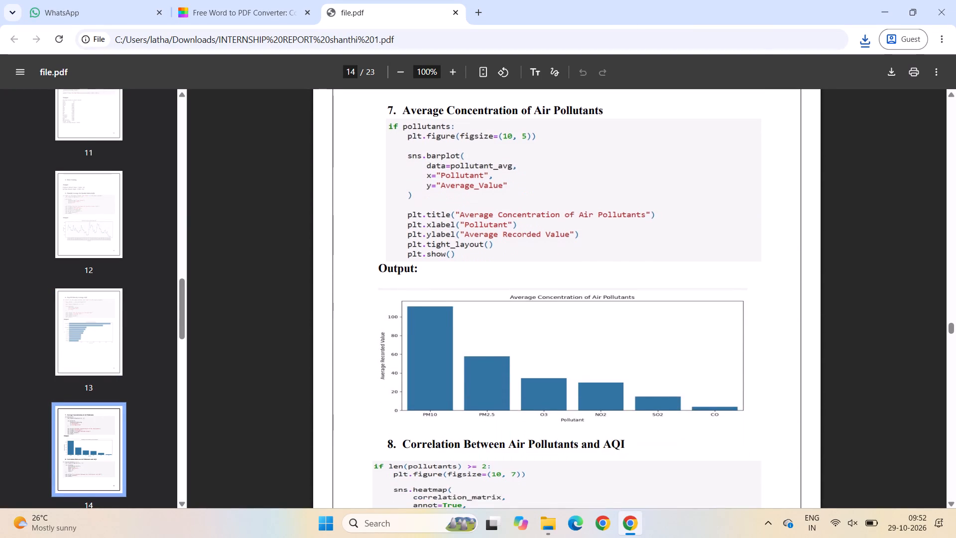
{"action": "scroll", "coordinate": [543, 228], "scroll_direction": "down", "scroll_amount": 12}
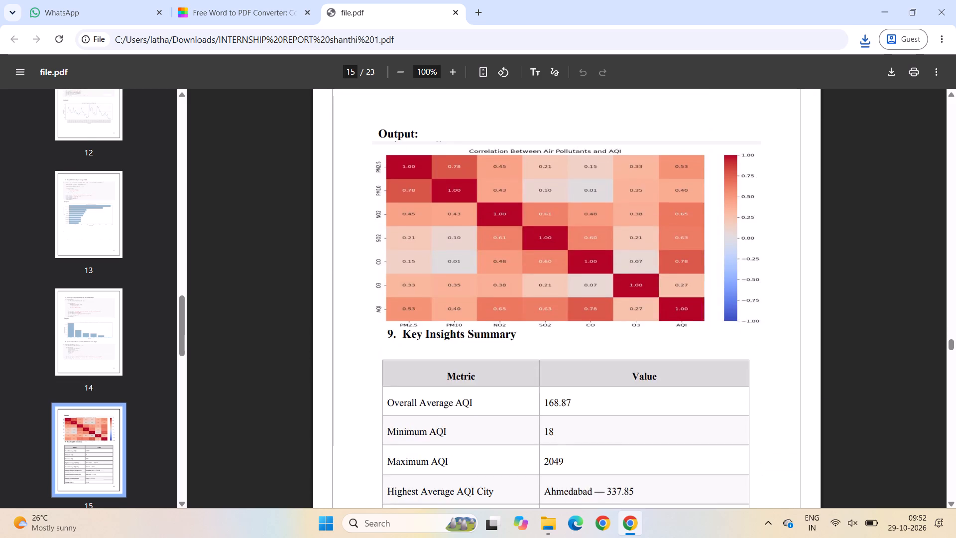
{"action": "scroll", "coordinate": [543, 228], "scroll_direction": "down", "scroll_amount": 12}
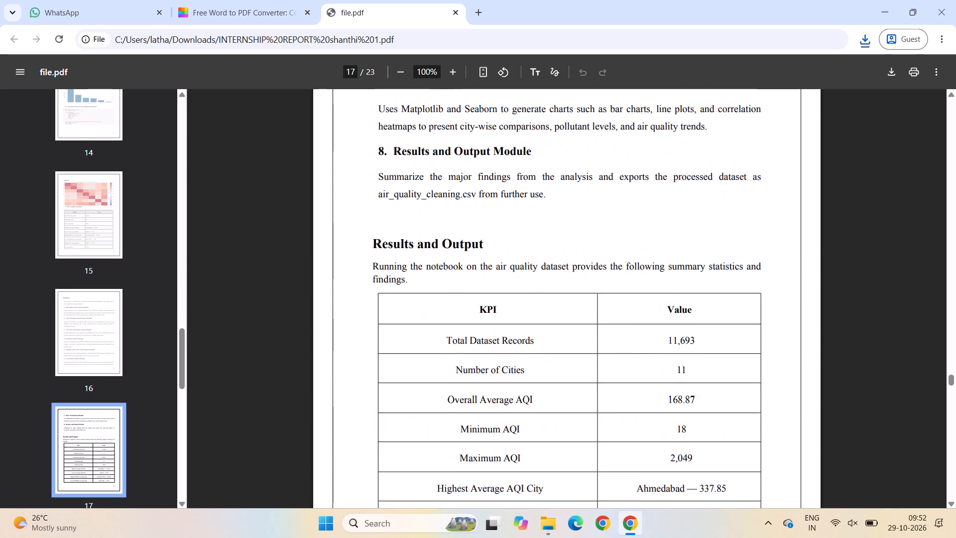
{"action": "scroll", "coordinate": [543, 228], "scroll_direction": "down", "scroll_amount": 12}
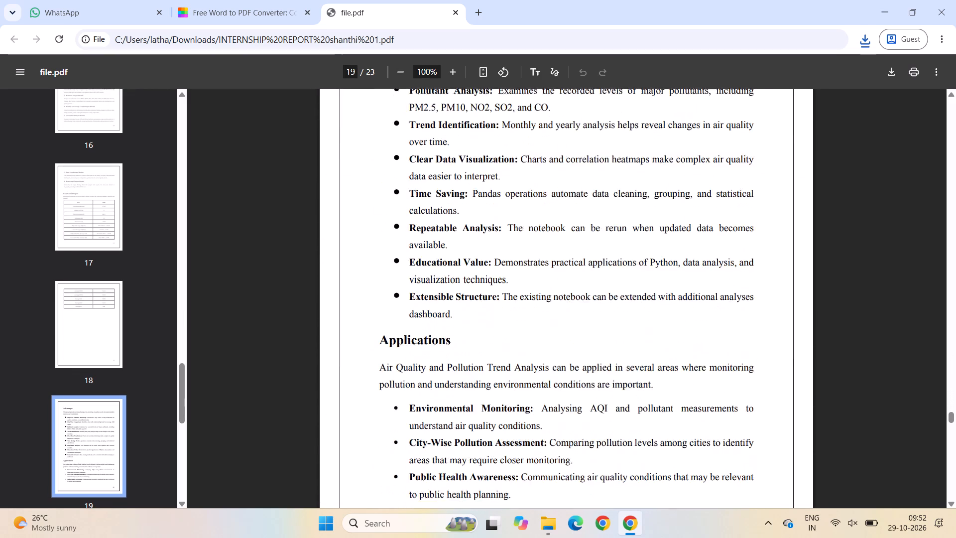
Check the rest of the PDF's layout from Applications through the References and internship certificate, and close the PDF.
{"action": "scroll", "coordinate": [543, 228], "scroll_direction": "down", "scroll_amount": 12}
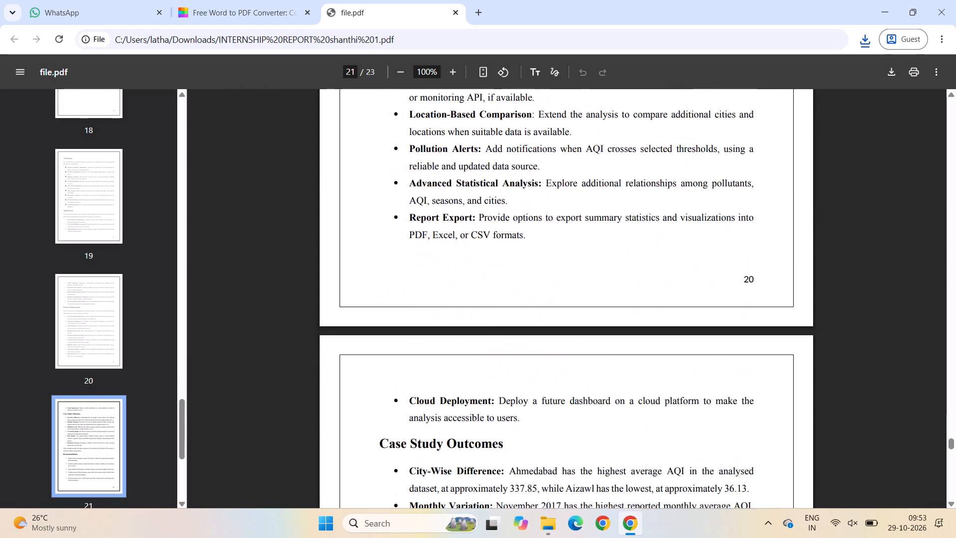
{"action": "scroll", "coordinate": [543, 228], "scroll_direction": "down", "scroll_amount": 12}
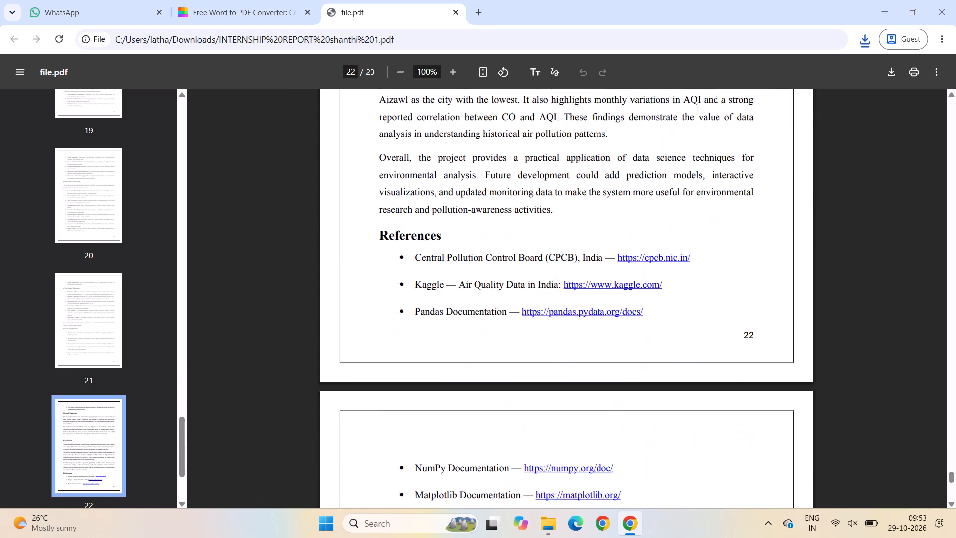
{"action": "scroll", "coordinate": [543, 228], "scroll_direction": "down", "scroll_amount": 9}
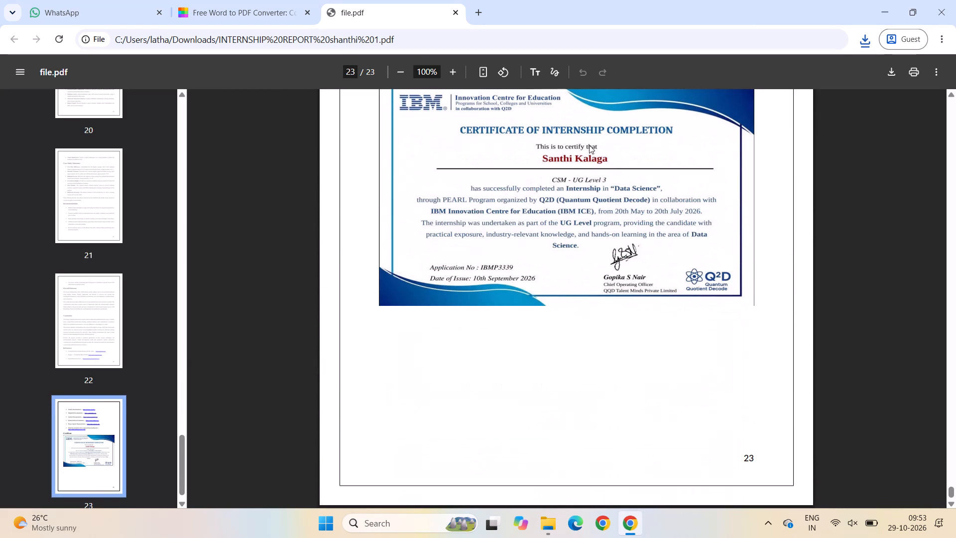
{"action": "left_click", "coordinate": [456, 14]}
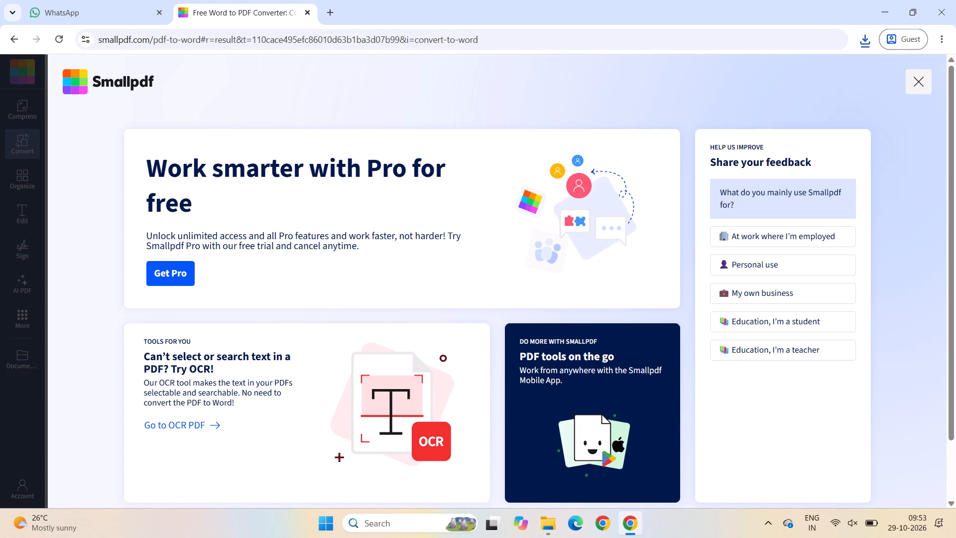
Switch to File Explorer and open the Word document INTERNSHIP REPORT shanthi.
{"action": "left_click", "coordinate": [542, 524]}
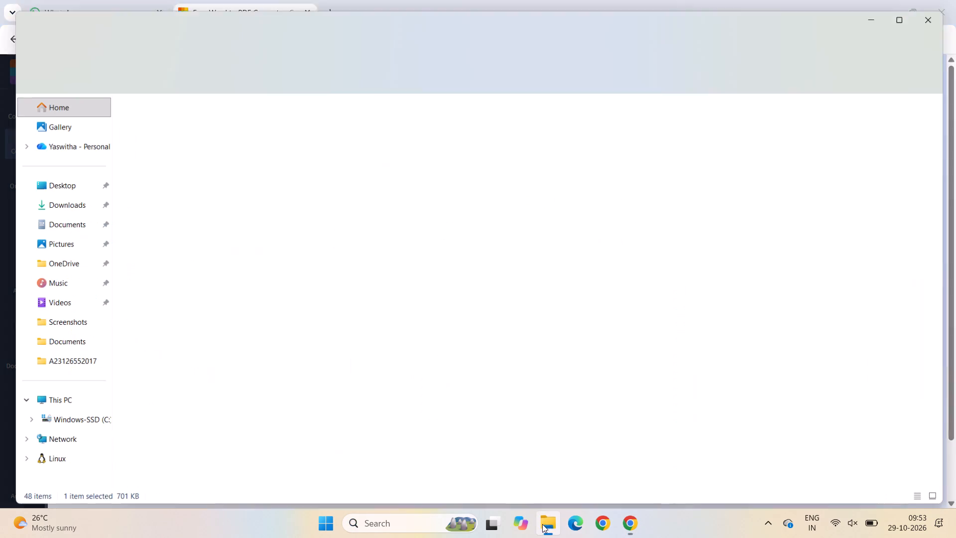
{"action": "double_click", "coordinate": [291, 340]}
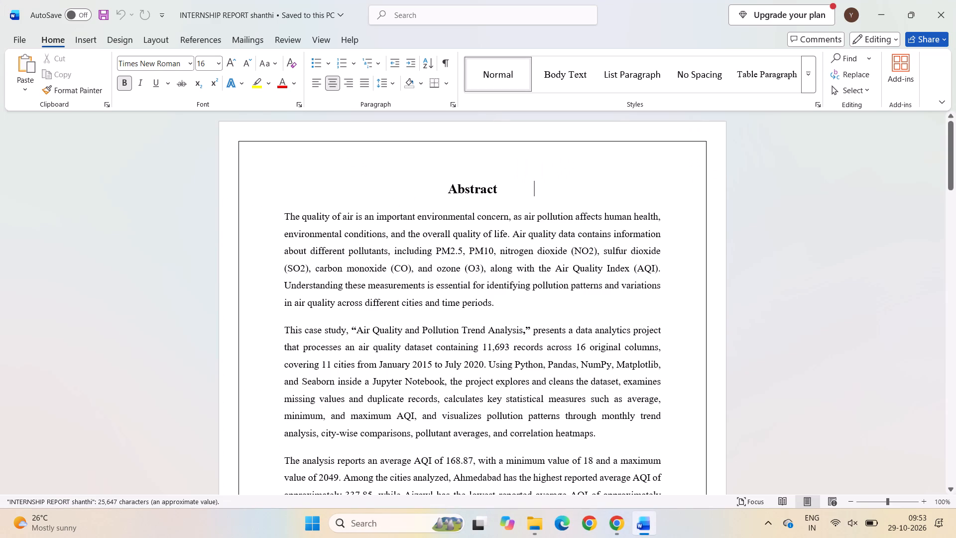
Insert an empty line without a bullet after the last Objectives item, directly above the Existing System heading.
{"action": "scroll", "coordinate": [354, 353], "scroll_direction": "down", "scroll_amount": 9}
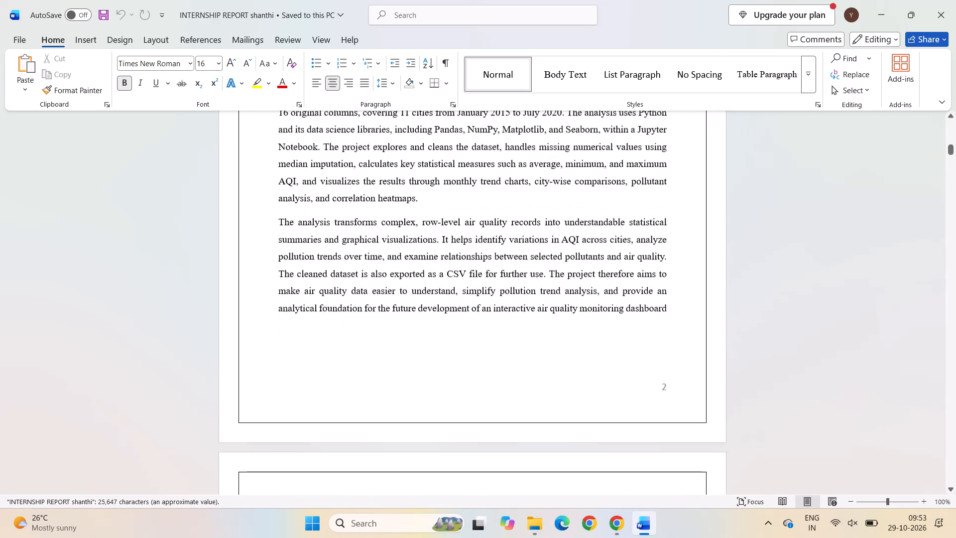
{"action": "scroll", "coordinate": [354, 353], "scroll_direction": "down", "scroll_amount": 7}
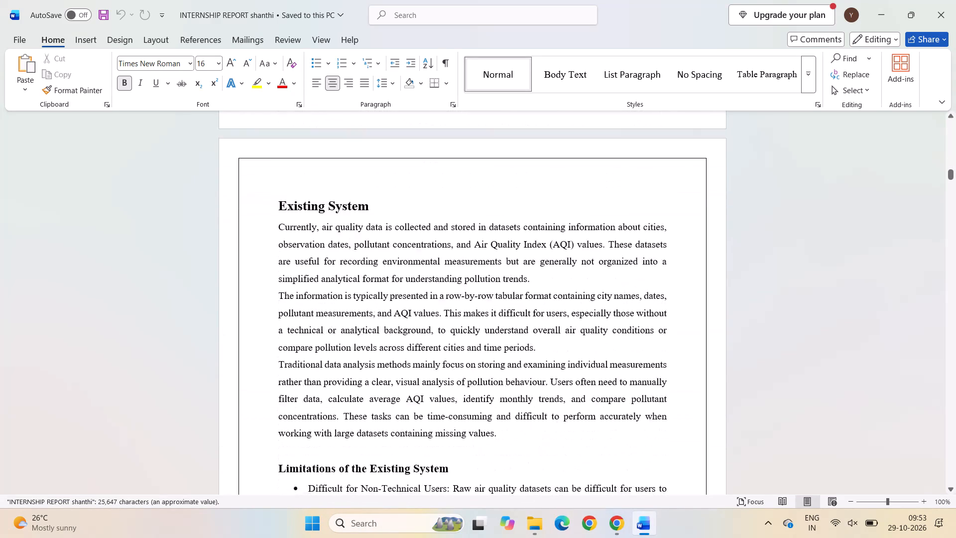
{"action": "scroll", "coordinate": [354, 353], "scroll_direction": "down", "scroll_amount": 1}
{"action": "scroll", "coordinate": [354, 353], "scroll_direction": "up", "scroll_amount": 2}
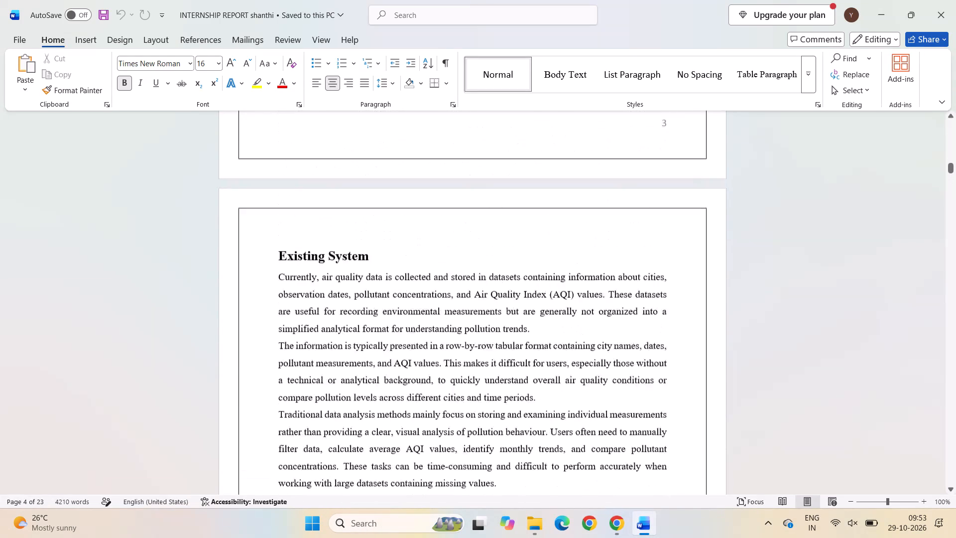
{"action": "scroll", "coordinate": [354, 353], "scroll_direction": "up", "scroll_amount": 1}
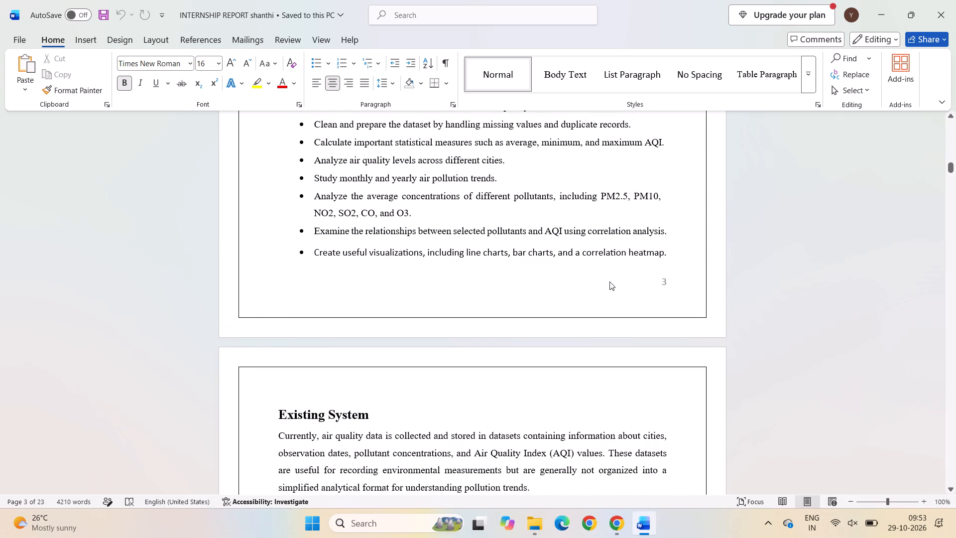
{"action": "left_click", "coordinate": [672, 255]}
{"action": "key", "text": "Return"}
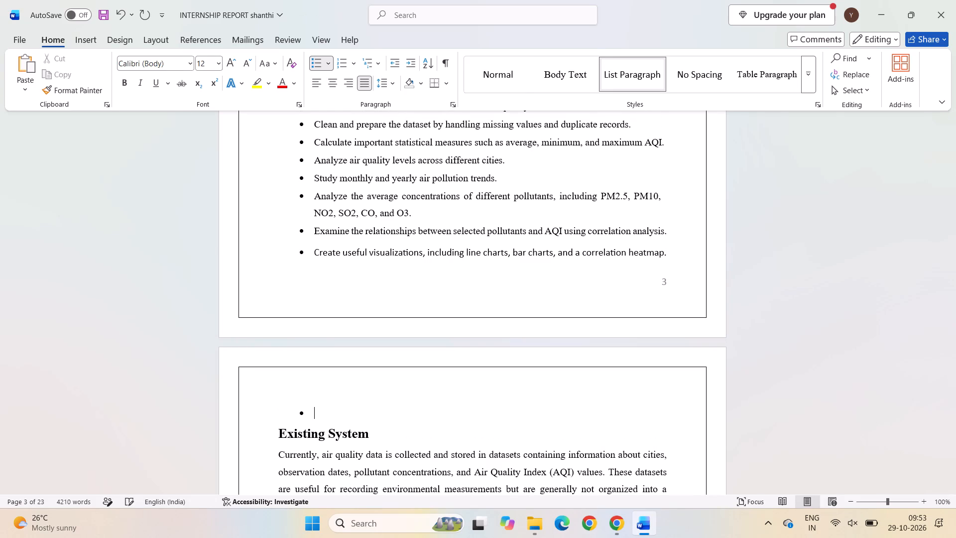
{"action": "key", "text": "BackSpace"}
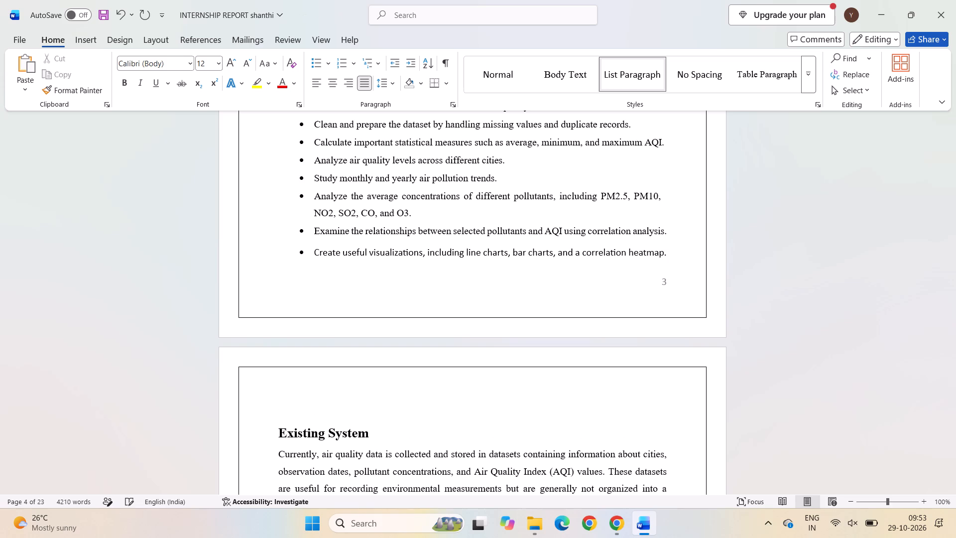
Review the document's page layout and headings from the Existing System section through System Architecture.
{"action": "scroll", "coordinate": [672, 255], "scroll_direction": "down", "scroll_amount": 4}
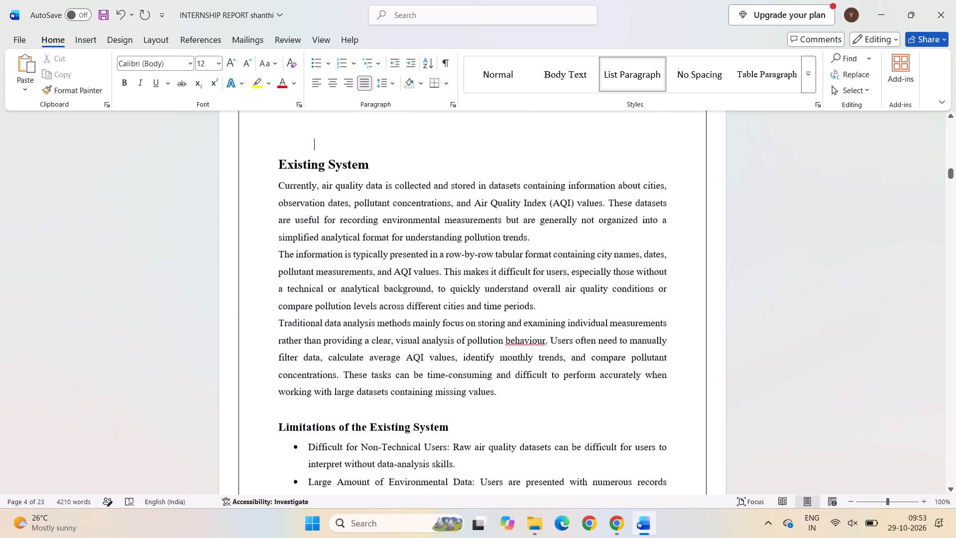
{"action": "scroll", "coordinate": [672, 255], "scroll_direction": "down", "scroll_amount": 4}
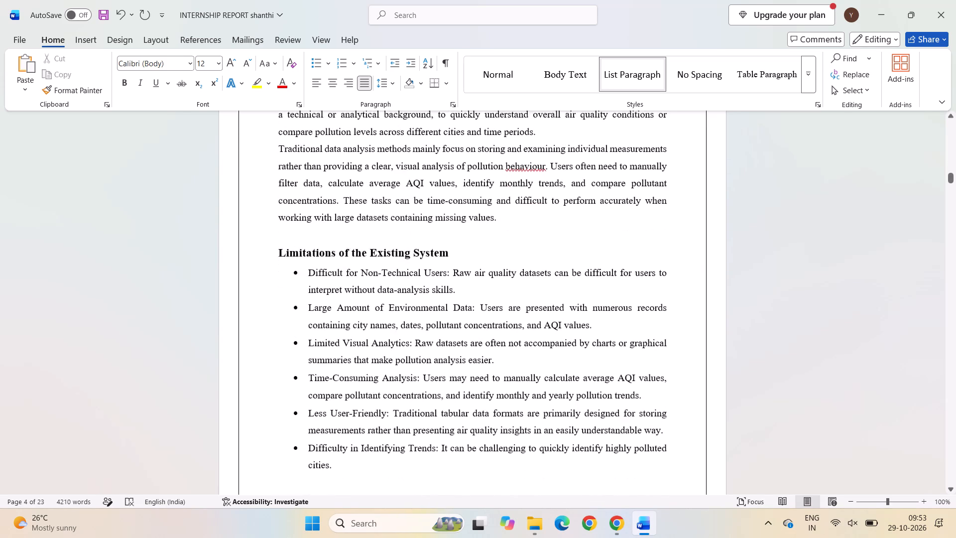
{"action": "scroll", "coordinate": [672, 255], "scroll_direction": "down", "scroll_amount": 3}
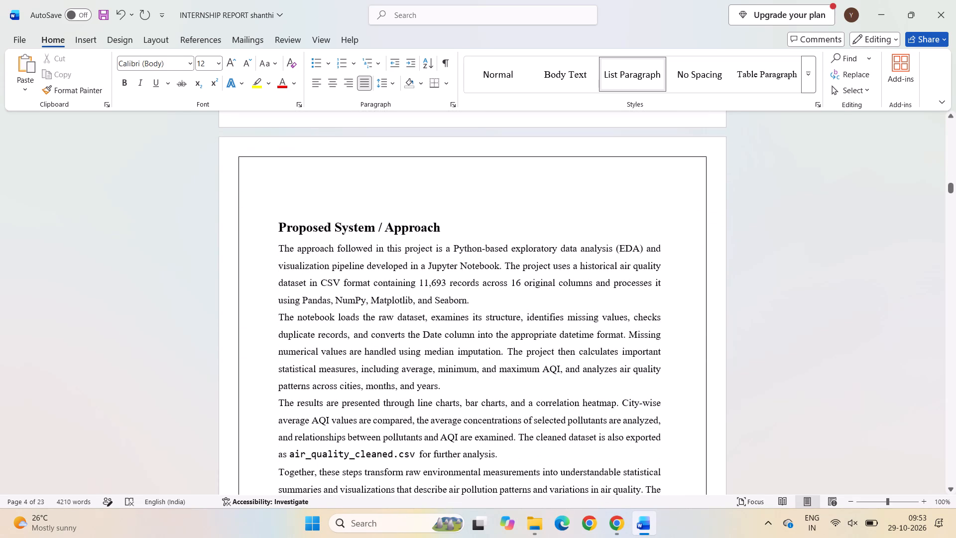
{"action": "scroll", "coordinate": [672, 255], "scroll_direction": "down", "scroll_amount": 2}
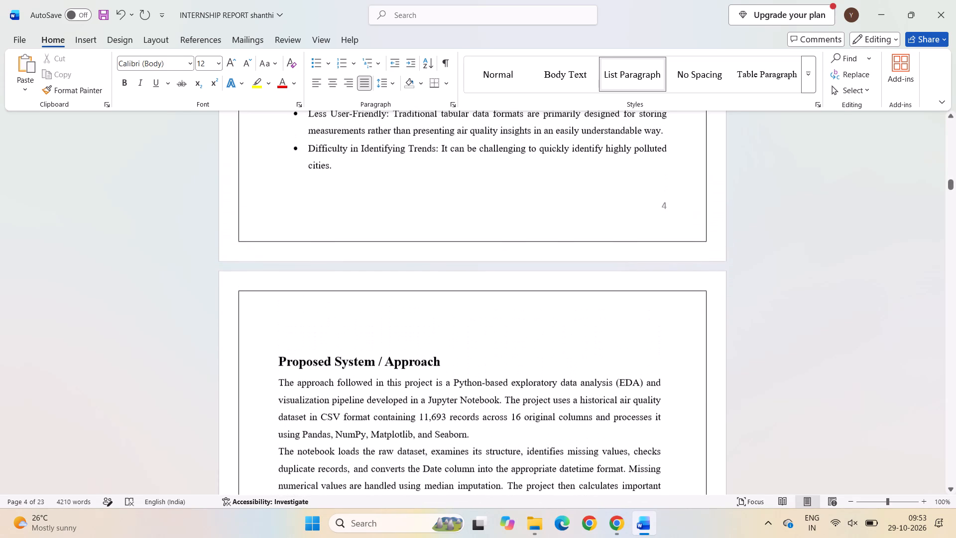
{"action": "scroll", "coordinate": [672, 255], "scroll_direction": "down", "scroll_amount": 3}
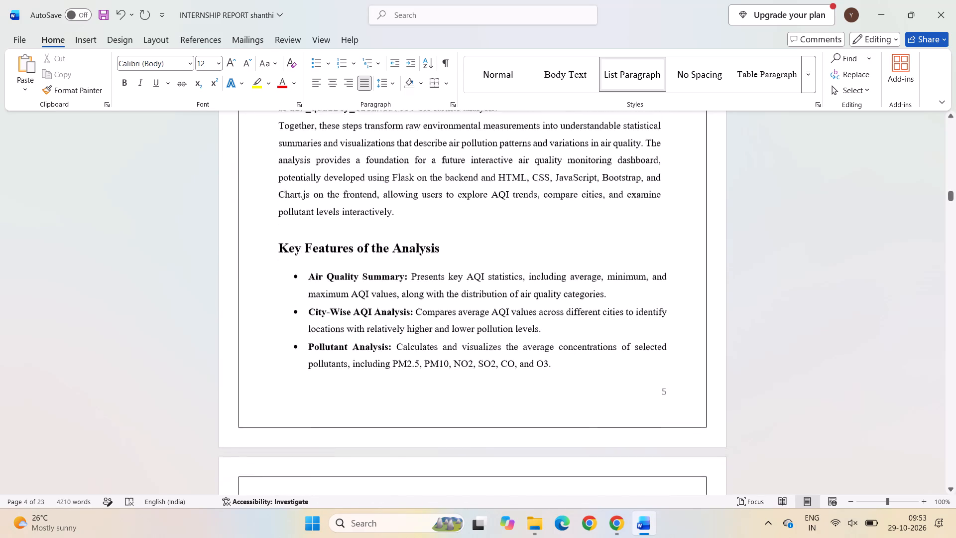
{"action": "scroll", "coordinate": [672, 255], "scroll_direction": "down", "scroll_amount": 3}
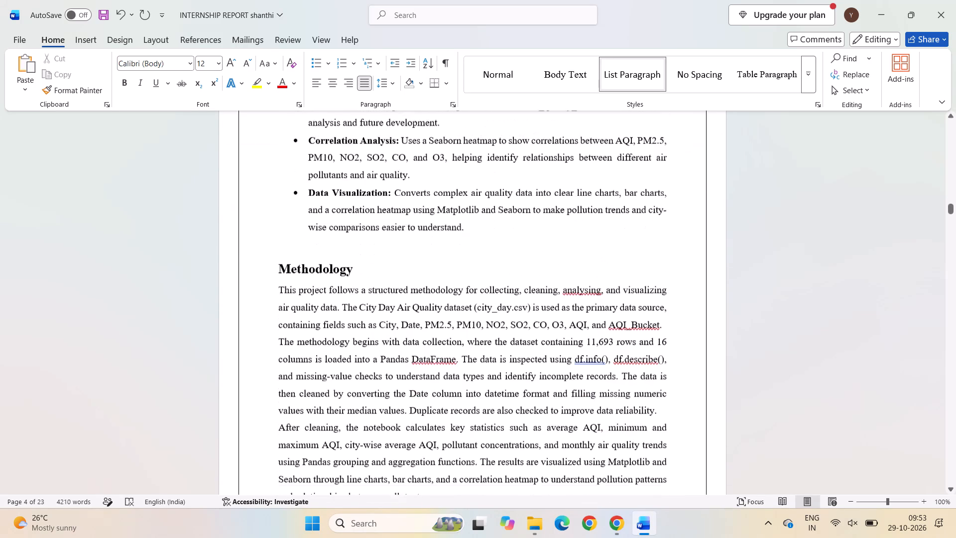
{"action": "scroll", "coordinate": [672, 255], "scroll_direction": "down", "scroll_amount": 5}
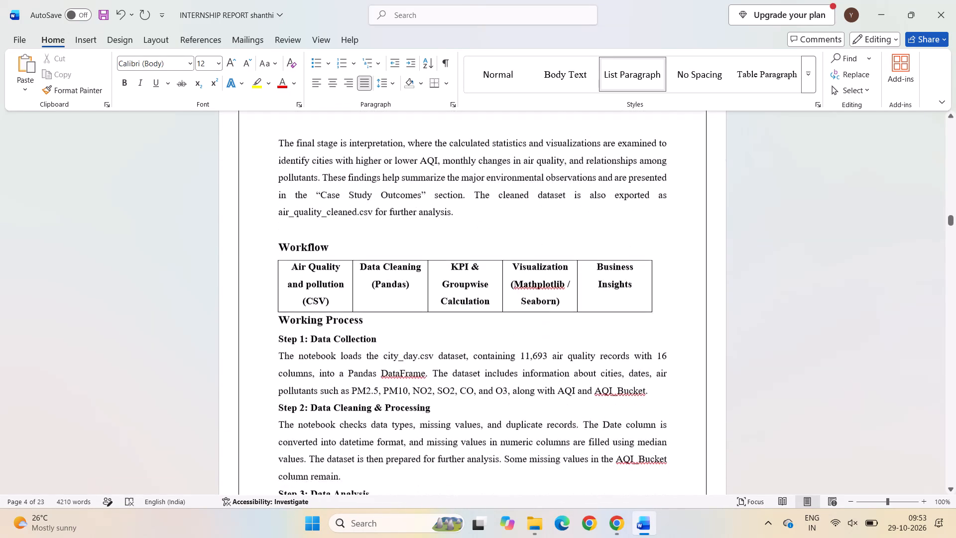
{"action": "scroll", "coordinate": [672, 255], "scroll_direction": "down", "scroll_amount": 3}
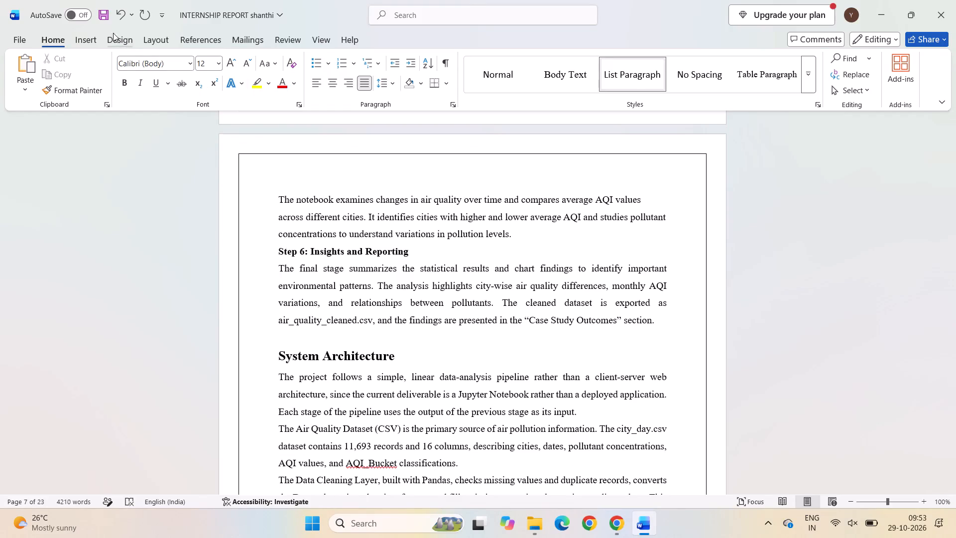
Turn on AutoSave for the report by uploading it to OneDrive - Personal.
{"action": "left_click", "coordinate": [84, 16]}
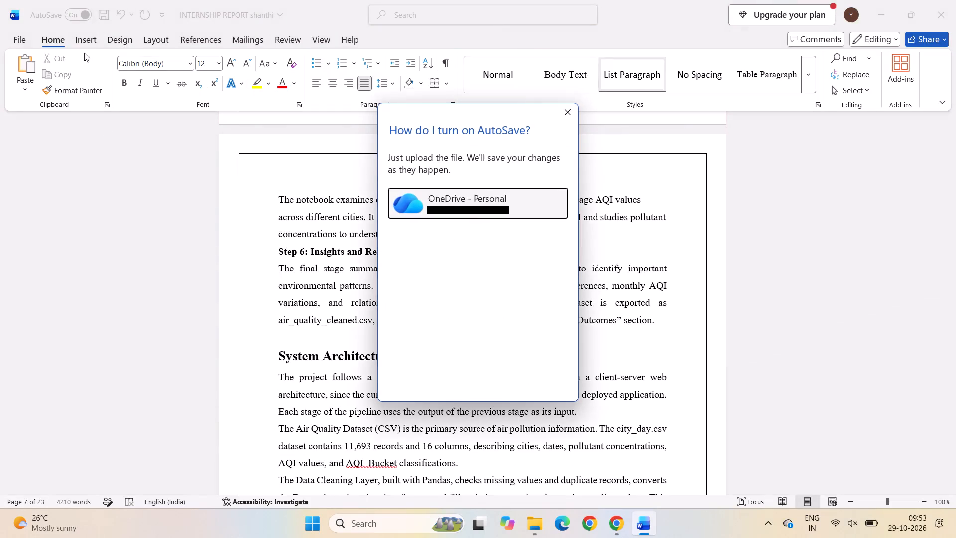
{"action": "left_click", "coordinate": [499, 207]}
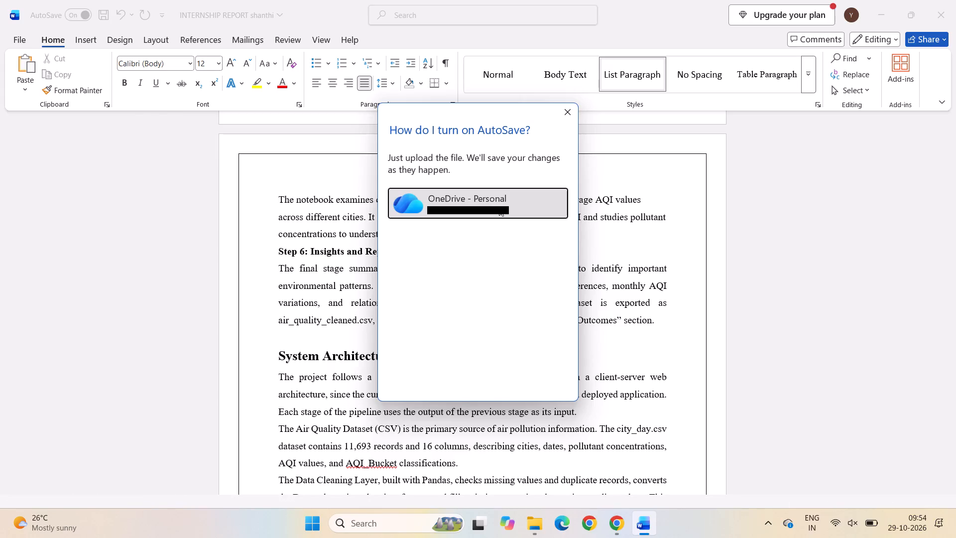
{"action": "double_click", "coordinate": [499, 207]}
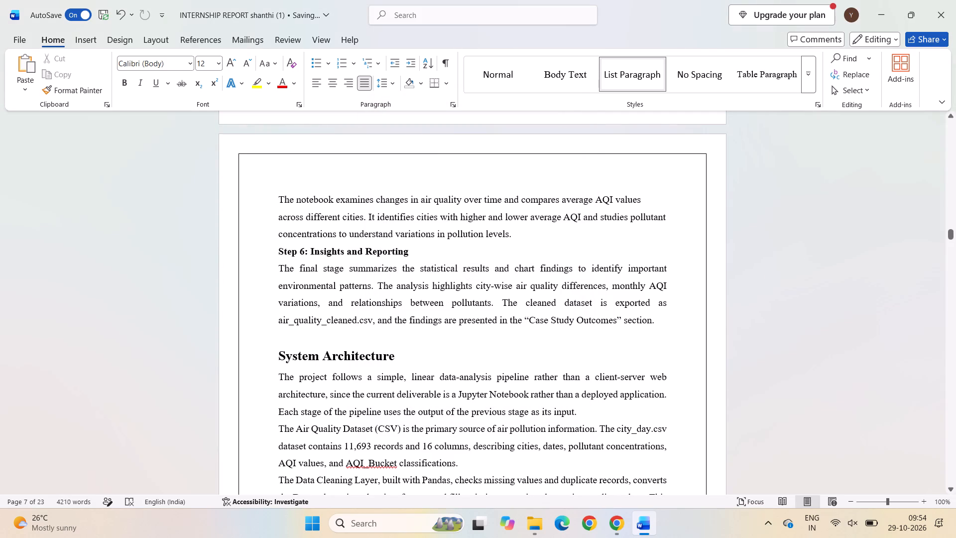
{"action": "scroll", "coordinate": [642, 225], "scroll_direction": "down", "scroll_amount": 1}
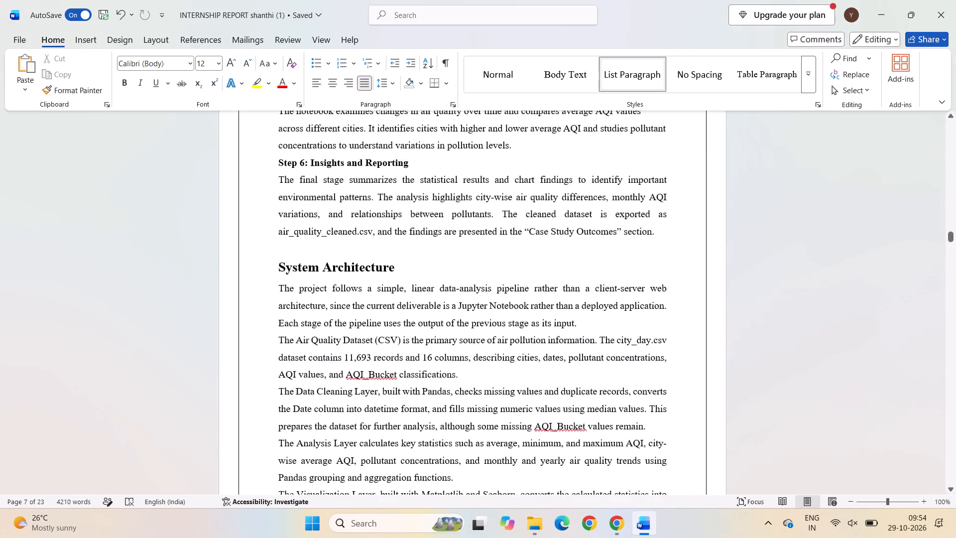
{"action": "scroll", "coordinate": [642, 225], "scroll_direction": "down", "scroll_amount": 1}
{"action": "left_click", "coordinate": [881, 15]}
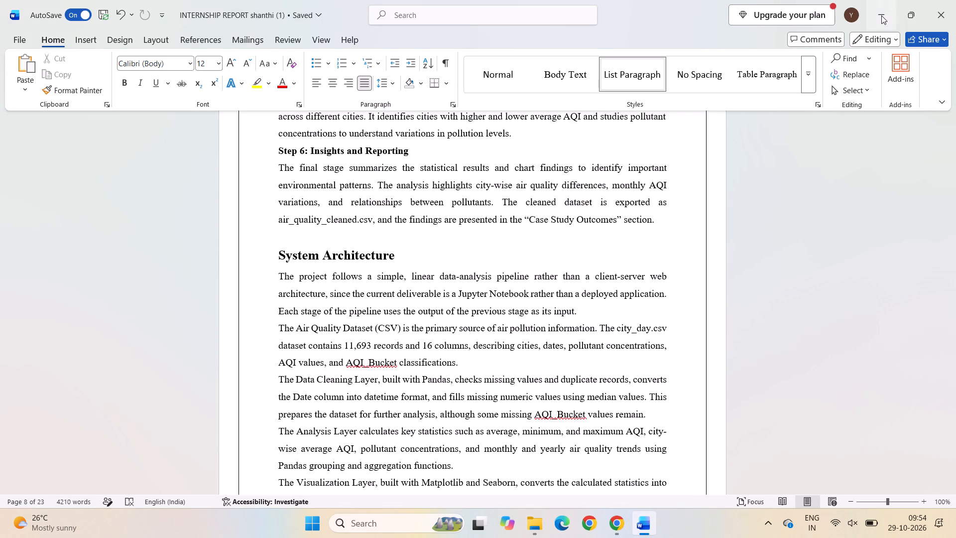
{"action": "left_click", "coordinate": [872, 8]}
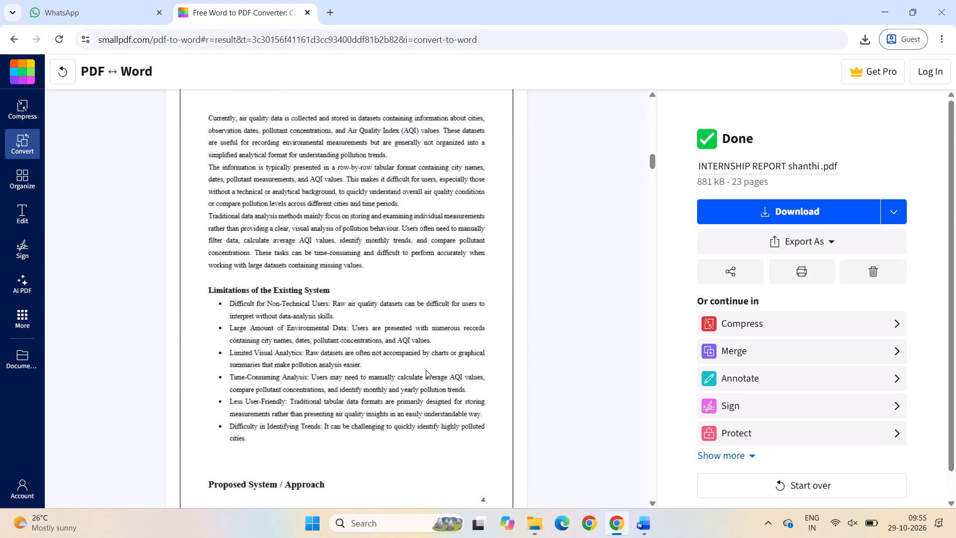
{"action": "scroll", "coordinate": [426, 370], "scroll_direction": "down", "scroll_amount": 7}
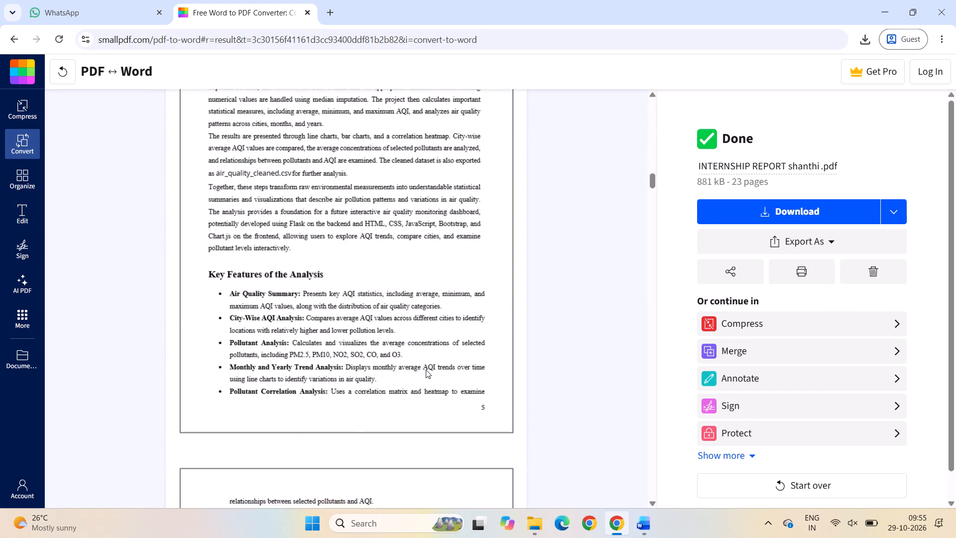
{"action": "scroll", "coordinate": [426, 370], "scroll_direction": "down", "scroll_amount": 6}
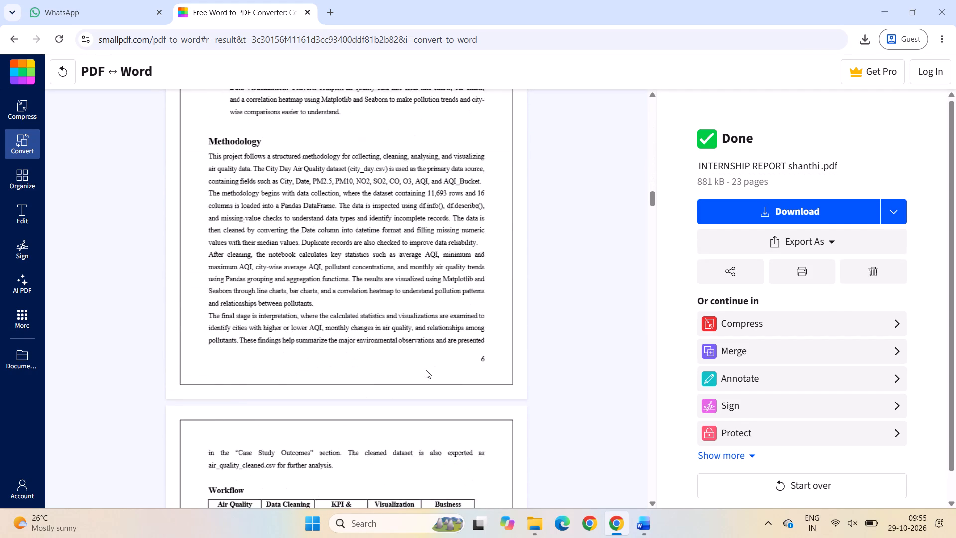
{"action": "scroll", "coordinate": [426, 370], "scroll_direction": "down", "scroll_amount": 3}
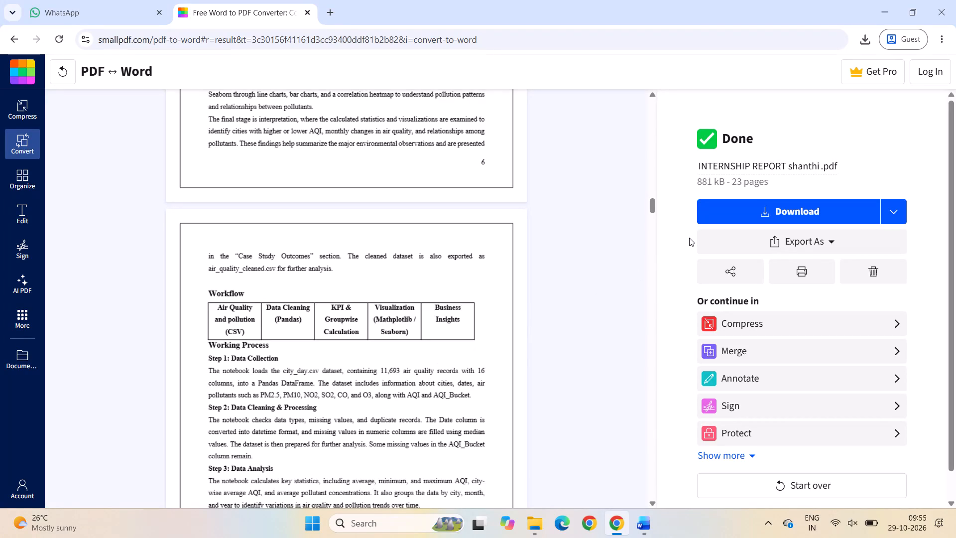
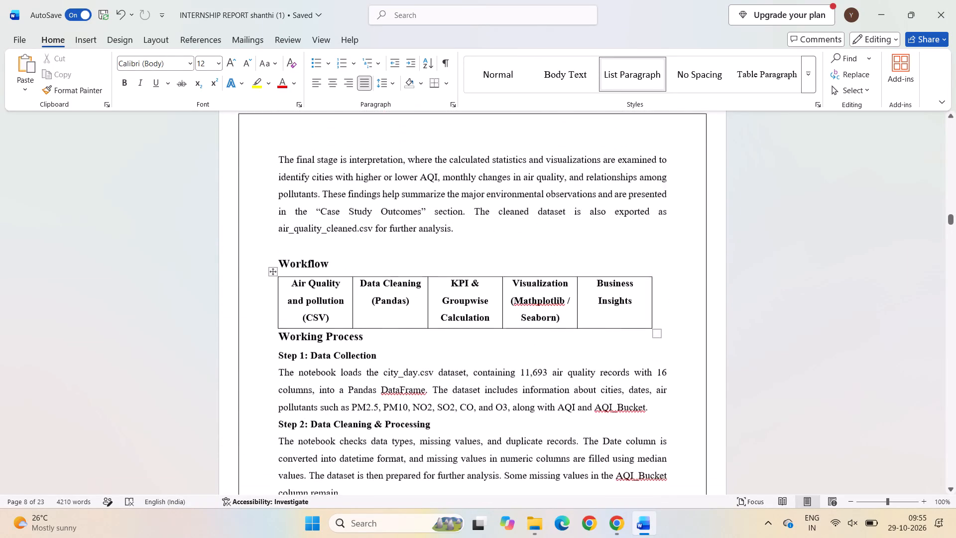
Switching to the Word document, examine the pages from Workflow back to Existing System, checking where the headings fall.
{"action": "scroll", "coordinate": [363, 277], "scroll_direction": "up", "scroll_amount": 7}
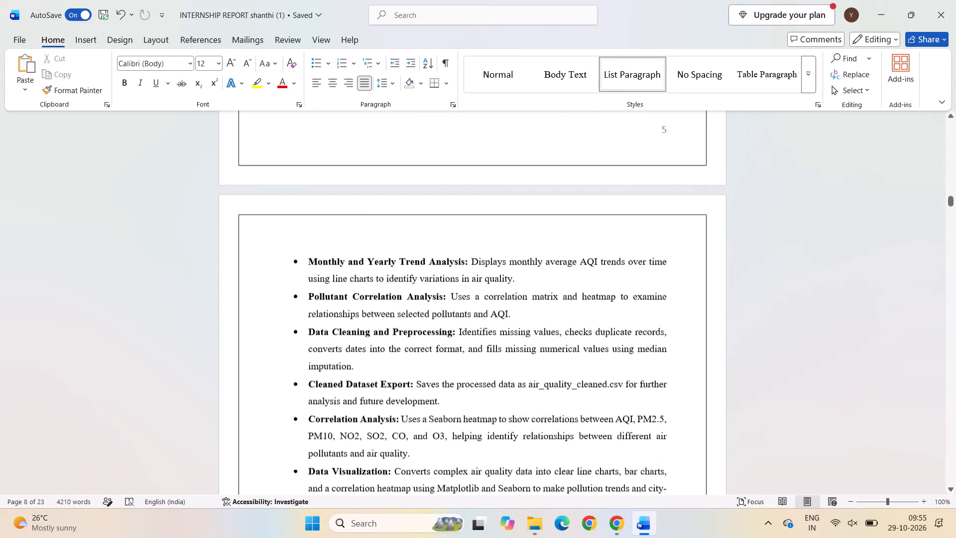
{"action": "scroll", "coordinate": [363, 277], "scroll_direction": "up", "scroll_amount": 6}
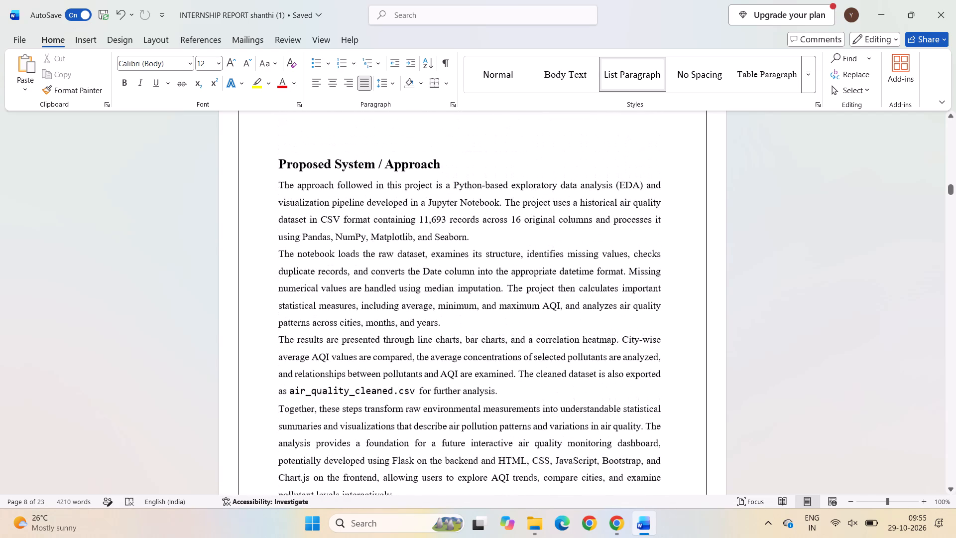
{"action": "scroll", "coordinate": [363, 277], "scroll_direction": "up", "scroll_amount": 7}
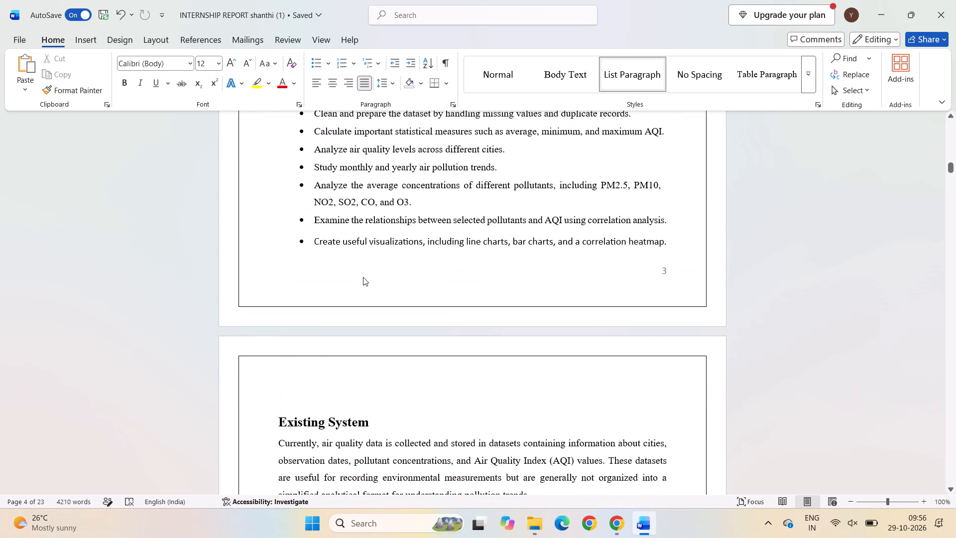
{"action": "scroll", "coordinate": [363, 277], "scroll_direction": "down", "scroll_amount": 3}
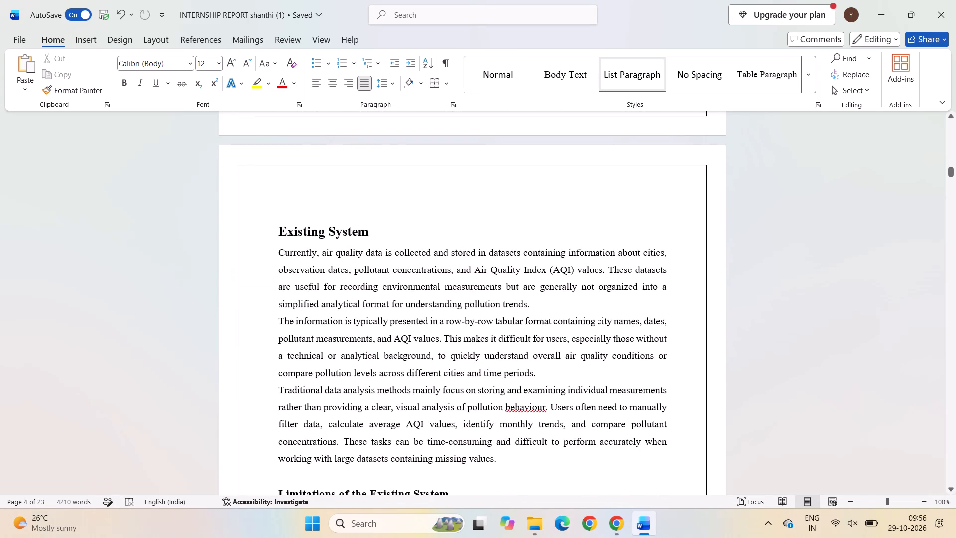
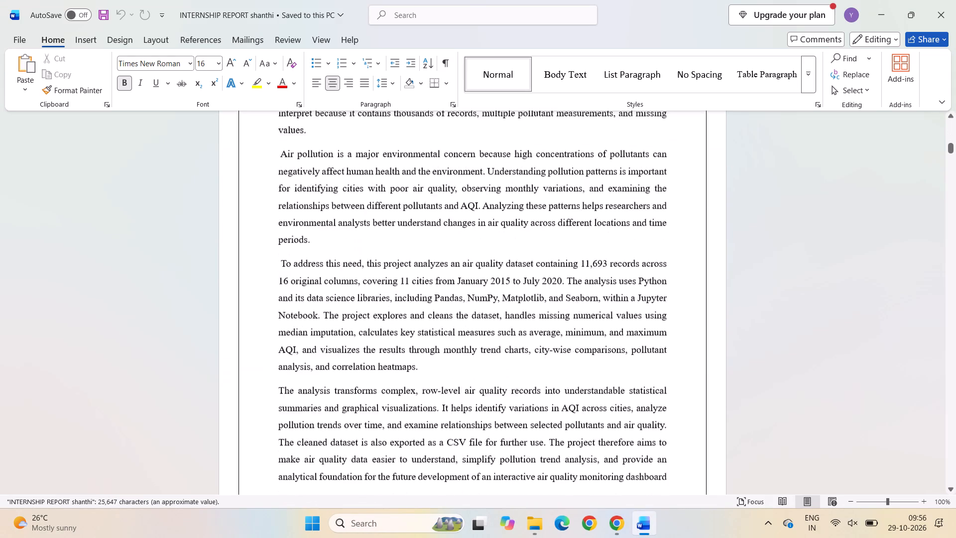
Insert a blank line above the Existing System heading at the start of its page.
{"action": "scroll", "coordinate": [352, 317], "scroll_direction": "down", "scroll_amount": 8}
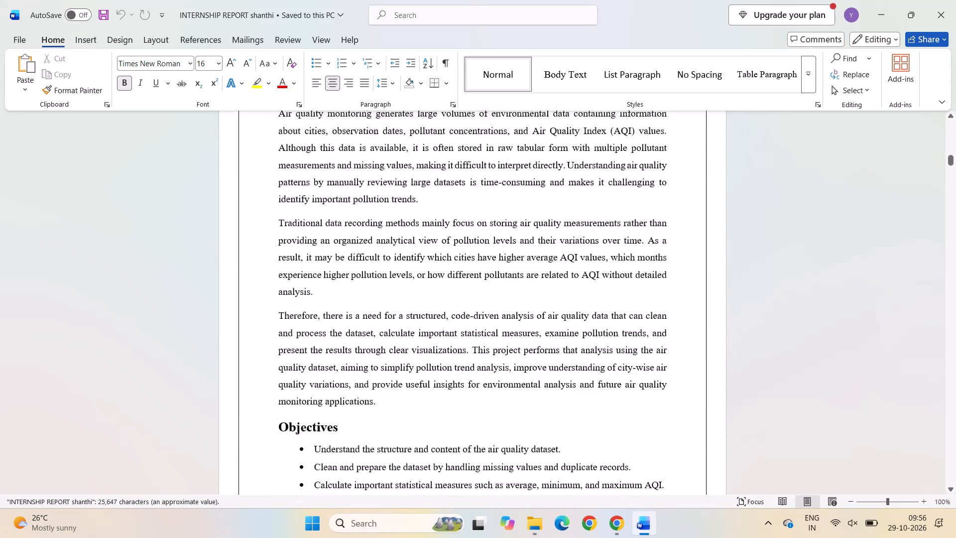
{"action": "scroll", "coordinate": [352, 317], "scroll_direction": "down", "scroll_amount": 3}
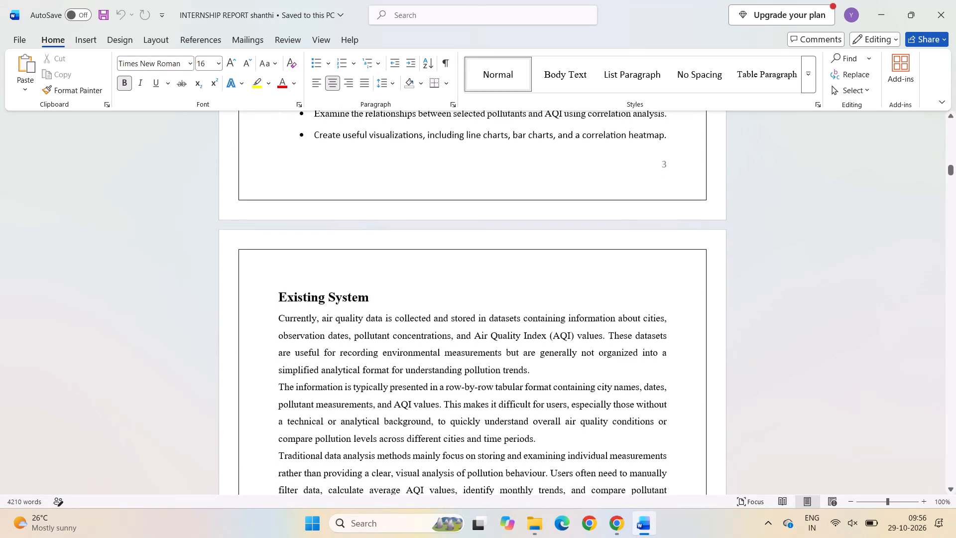
{"action": "left_click", "coordinate": [278, 296]}
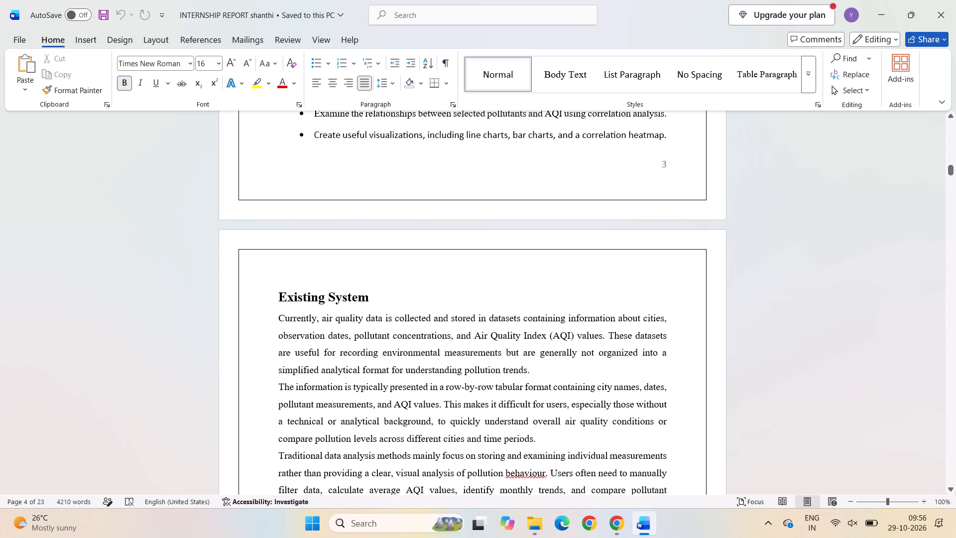
{"action": "key", "text": "Return"}
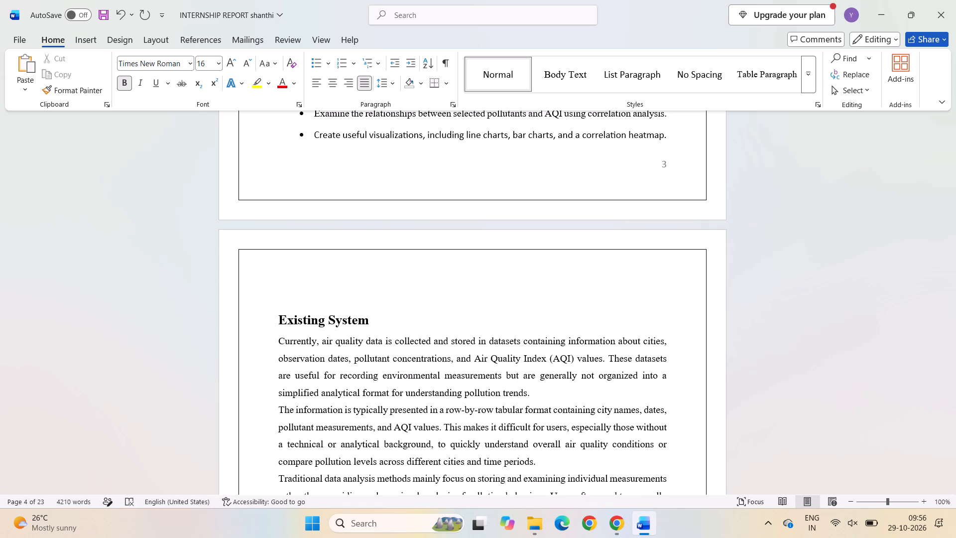
Examine the heading positions and page layout from the Introduction through the Important Code Snippets section.
{"action": "scroll", "coordinate": [278, 296], "scroll_direction": "up", "scroll_amount": 8}
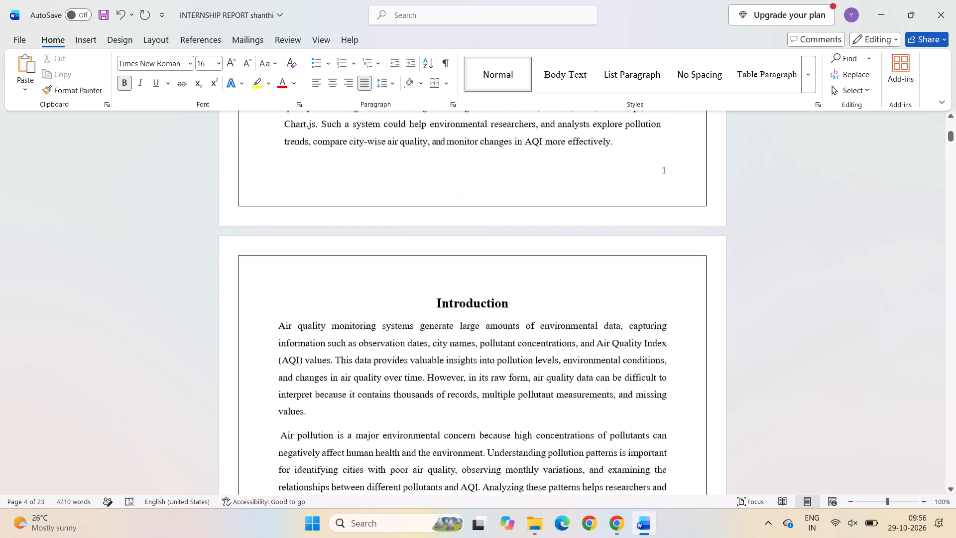
{"action": "scroll", "coordinate": [278, 296], "scroll_direction": "up", "scroll_amount": 1}
{"action": "scroll", "coordinate": [278, 296], "scroll_direction": "down", "scroll_amount": 13}
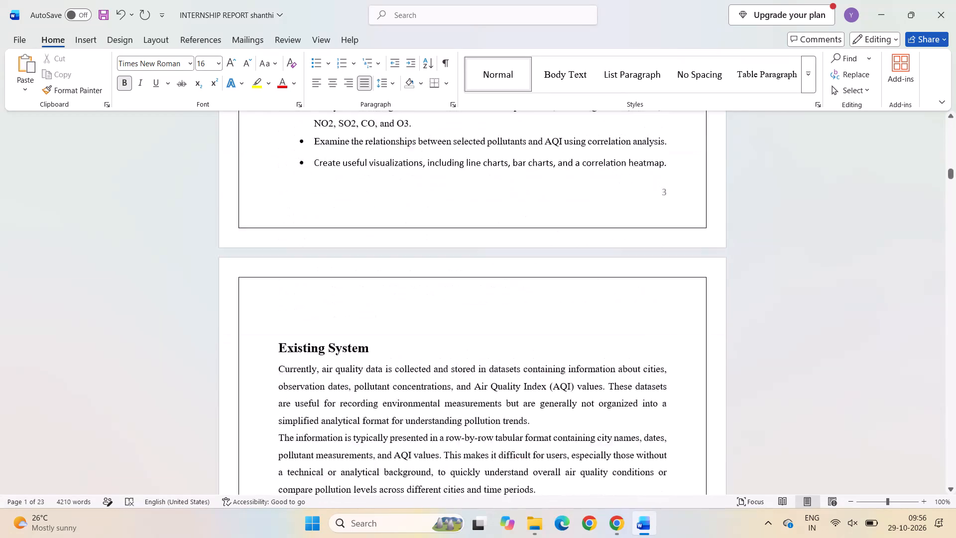
{"action": "scroll", "coordinate": [278, 296], "scroll_direction": "down", "scroll_amount": 4}
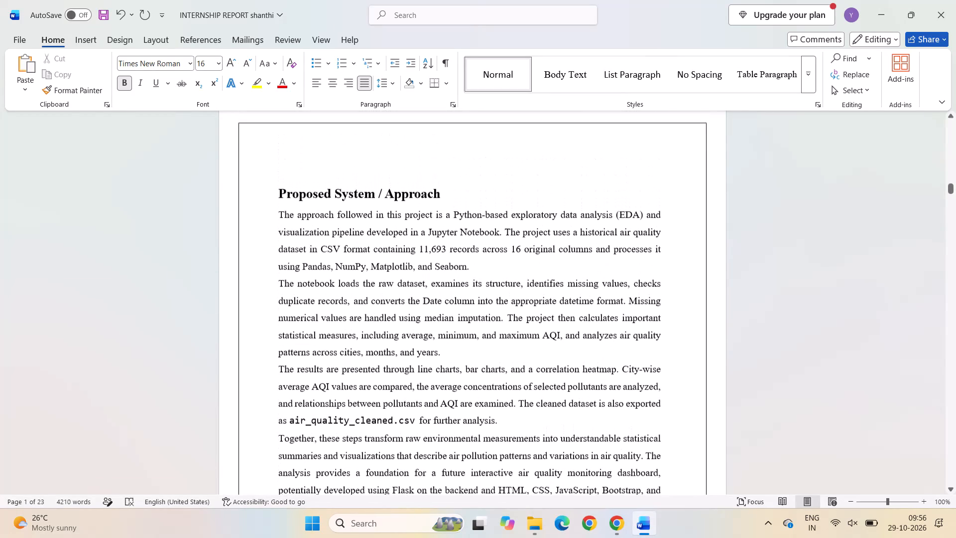
{"action": "scroll", "coordinate": [278, 296], "scroll_direction": "down", "scroll_amount": 5}
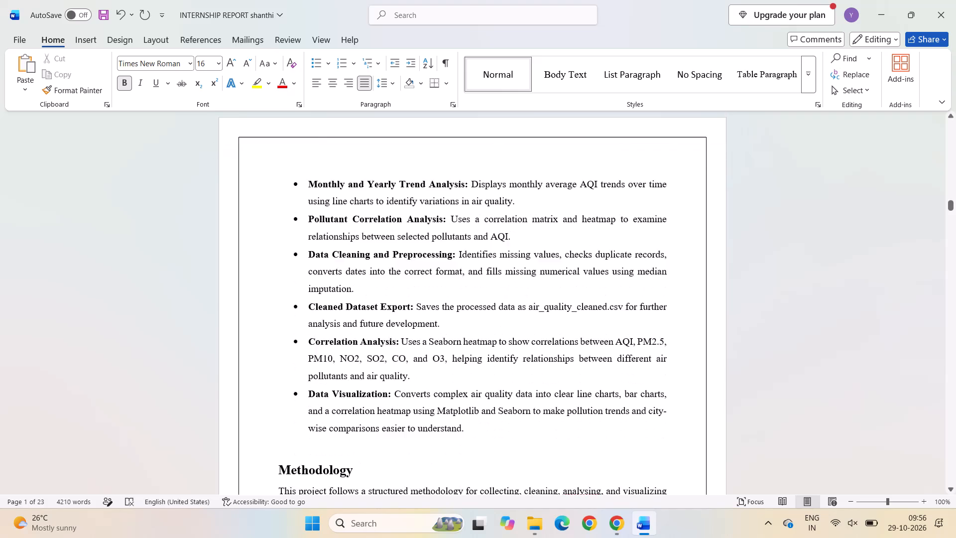
{"action": "scroll", "coordinate": [278, 296], "scroll_direction": "down", "scroll_amount": 7}
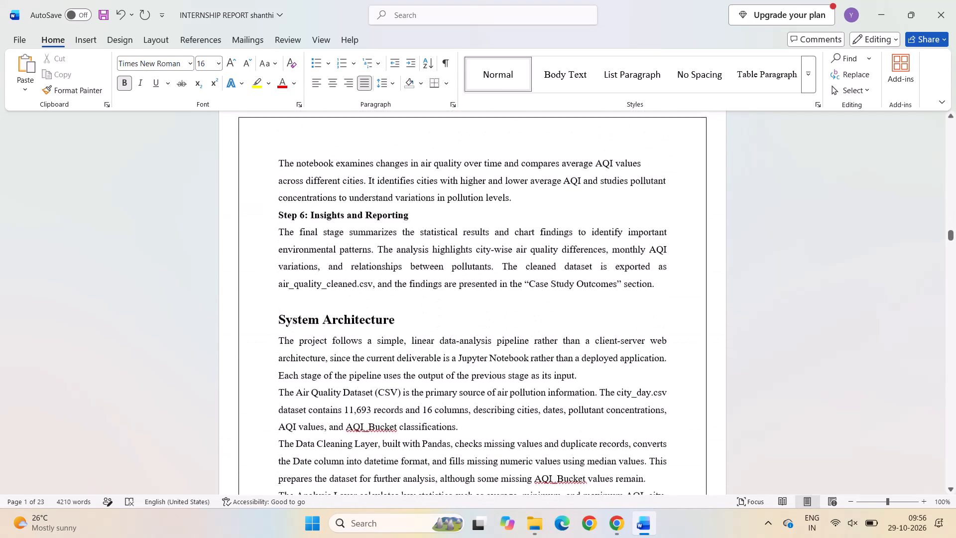
{"action": "scroll", "coordinate": [278, 296], "scroll_direction": "down", "scroll_amount": 7}
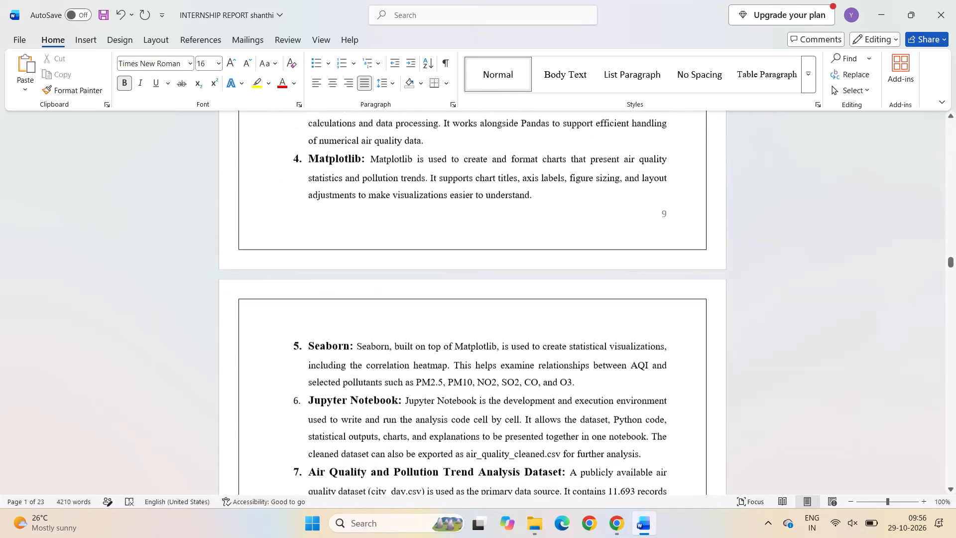
{"action": "scroll", "coordinate": [278, 296], "scroll_direction": "down", "scroll_amount": 3}
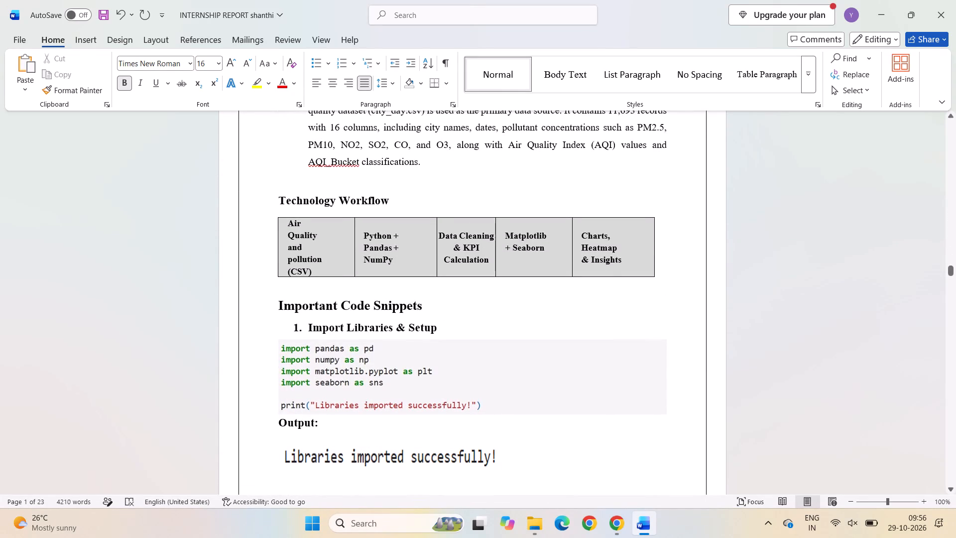
Turn on AutoSave for the report by uploading it to the personal OneDrive.
{"action": "left_click", "coordinate": [89, 14]}
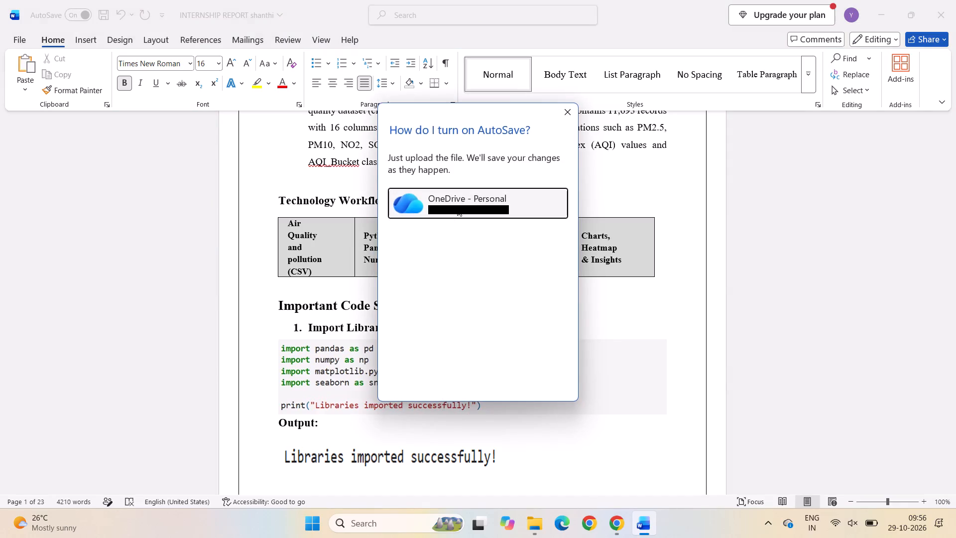
{"action": "left_click", "coordinate": [457, 207]}
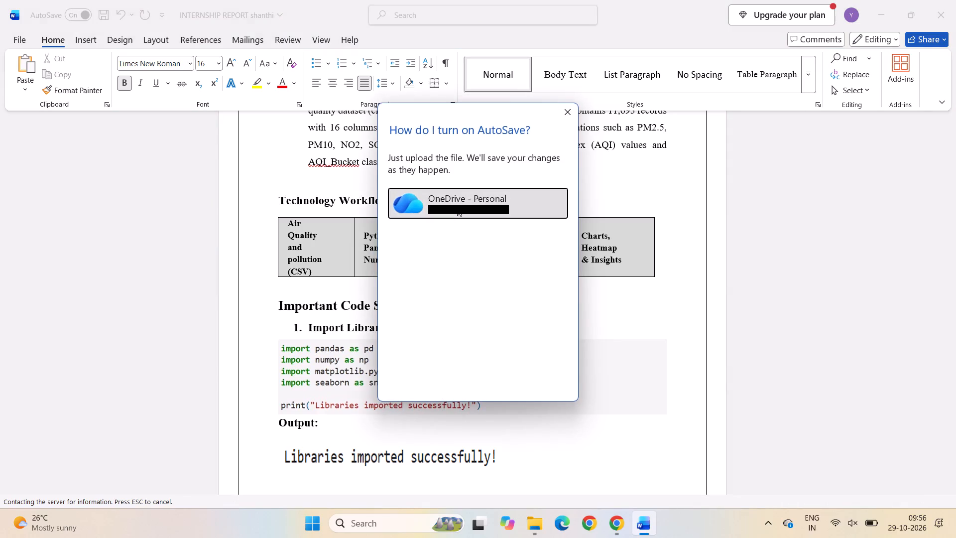
{"action": "triple_click", "coordinate": [457, 207]}
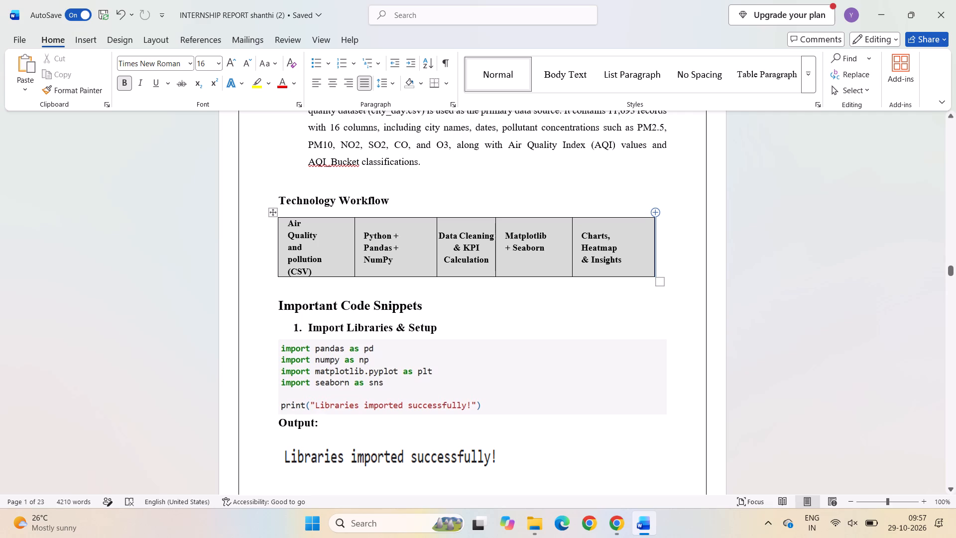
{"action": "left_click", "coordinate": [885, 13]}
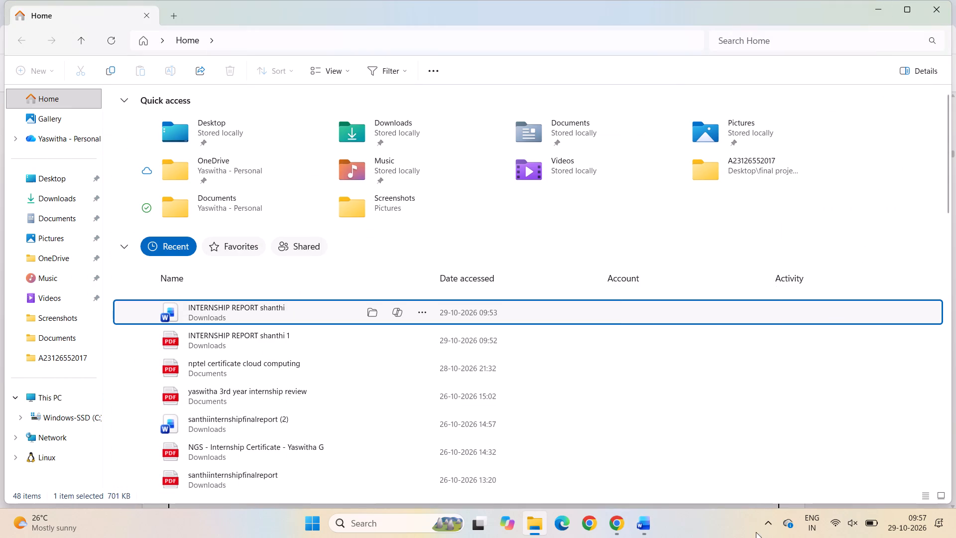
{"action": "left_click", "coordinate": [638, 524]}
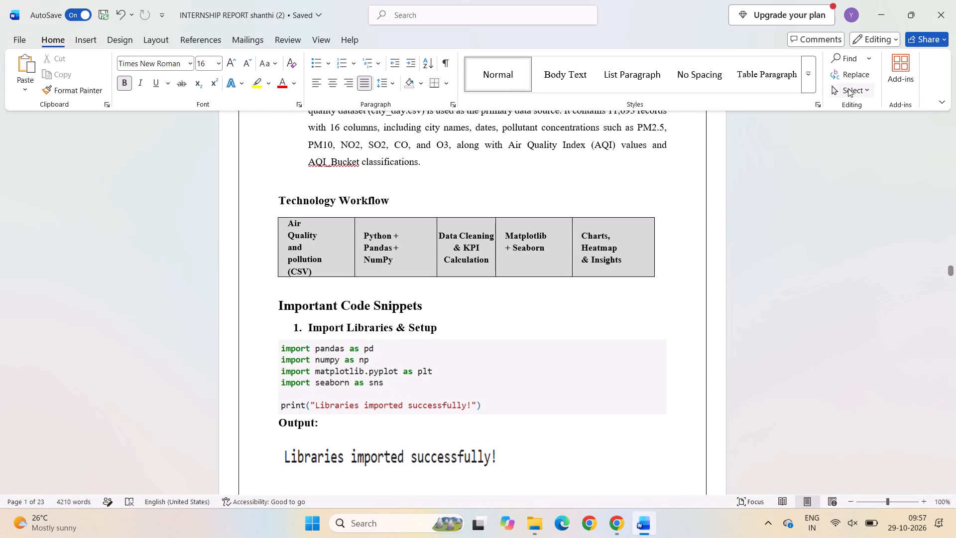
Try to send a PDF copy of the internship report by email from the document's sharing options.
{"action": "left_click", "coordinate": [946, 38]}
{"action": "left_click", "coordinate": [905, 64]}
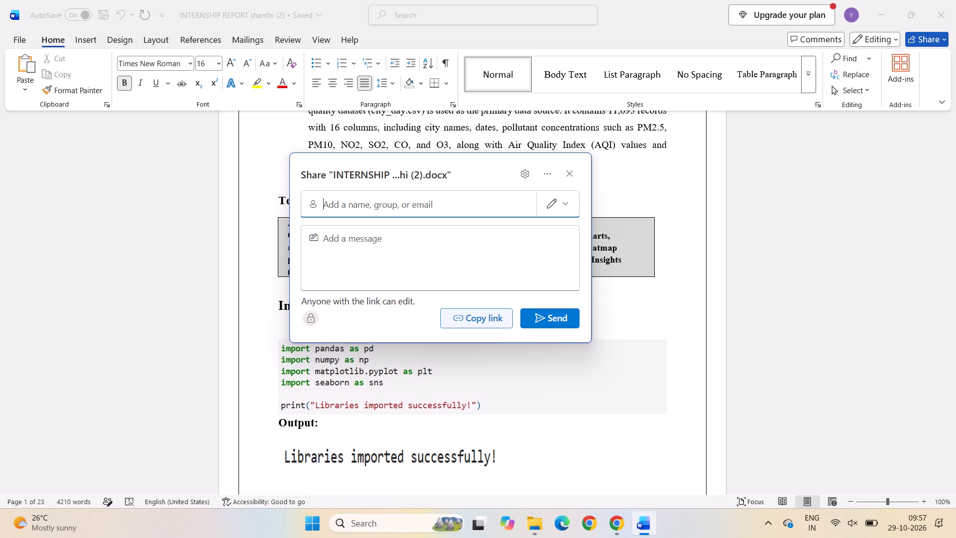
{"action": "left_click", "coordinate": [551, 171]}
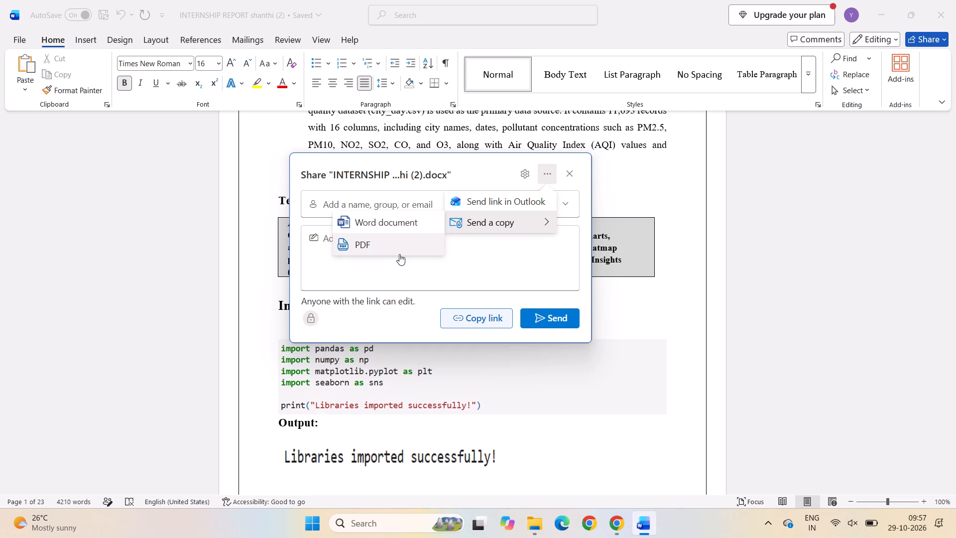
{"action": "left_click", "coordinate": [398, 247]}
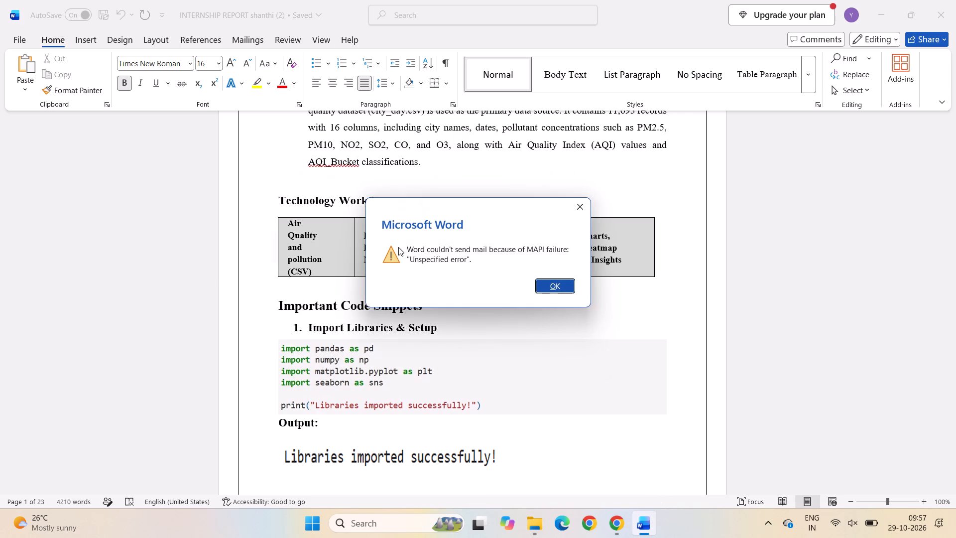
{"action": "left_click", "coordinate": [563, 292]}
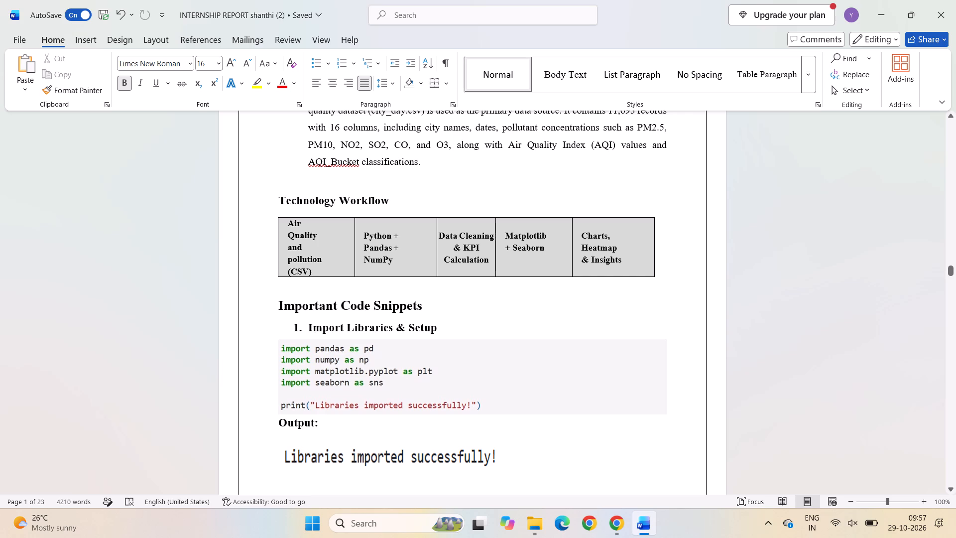
Reopen the sharing options for the internship report.
{"action": "left_click", "coordinate": [942, 40]}
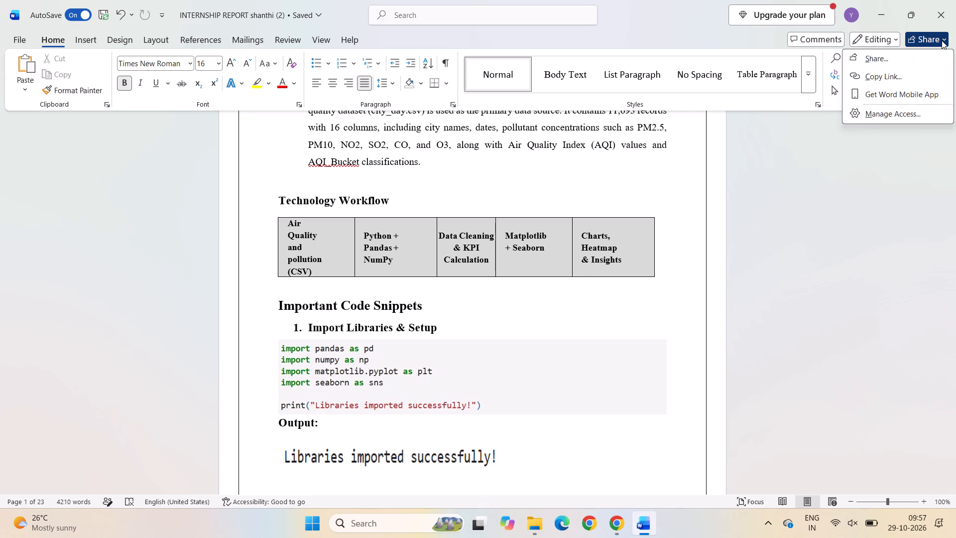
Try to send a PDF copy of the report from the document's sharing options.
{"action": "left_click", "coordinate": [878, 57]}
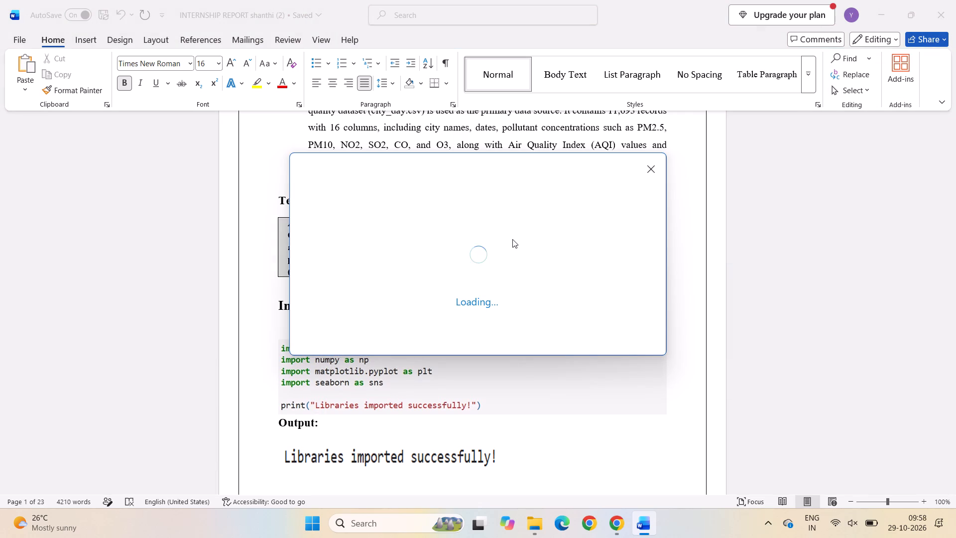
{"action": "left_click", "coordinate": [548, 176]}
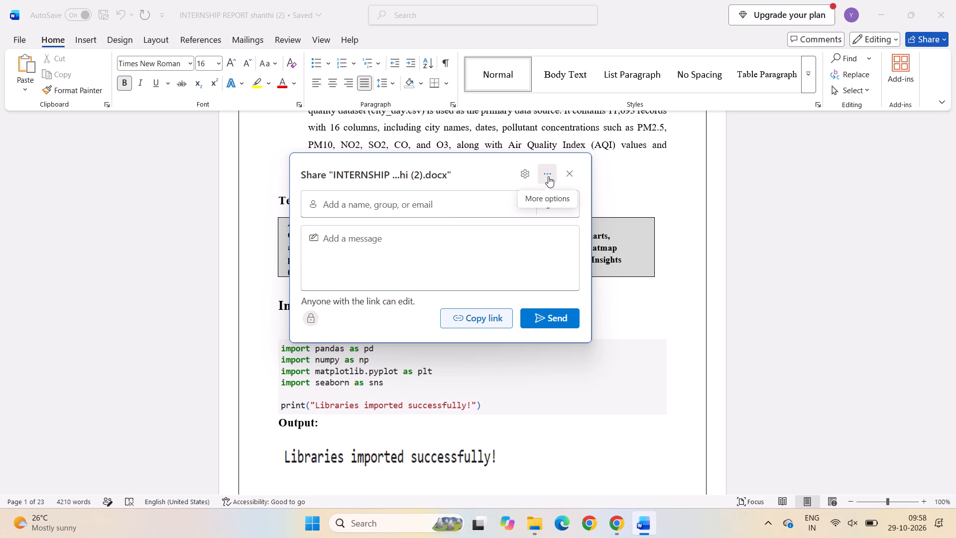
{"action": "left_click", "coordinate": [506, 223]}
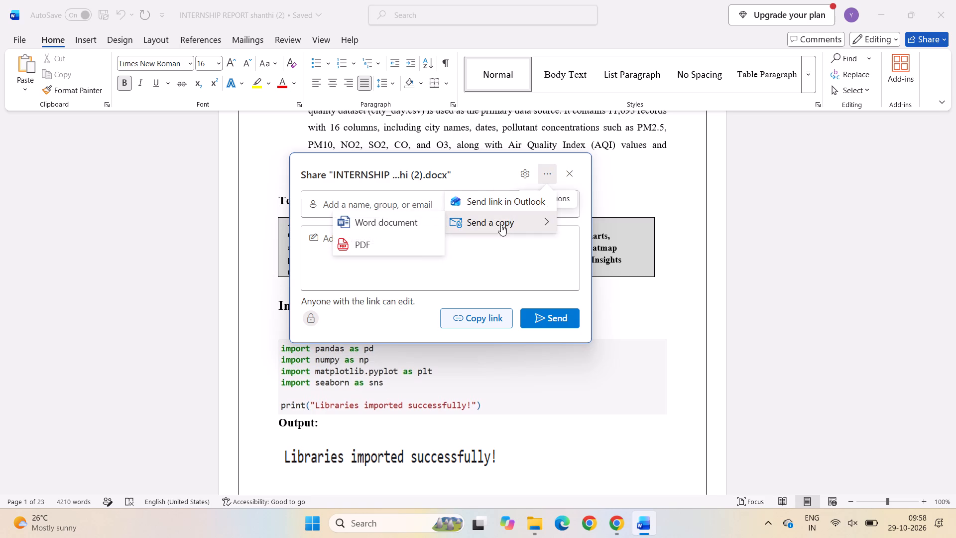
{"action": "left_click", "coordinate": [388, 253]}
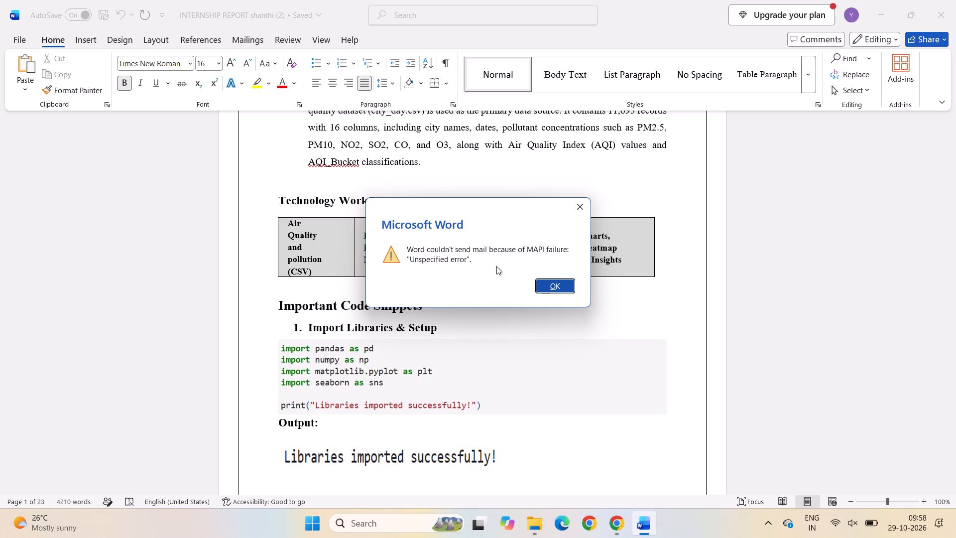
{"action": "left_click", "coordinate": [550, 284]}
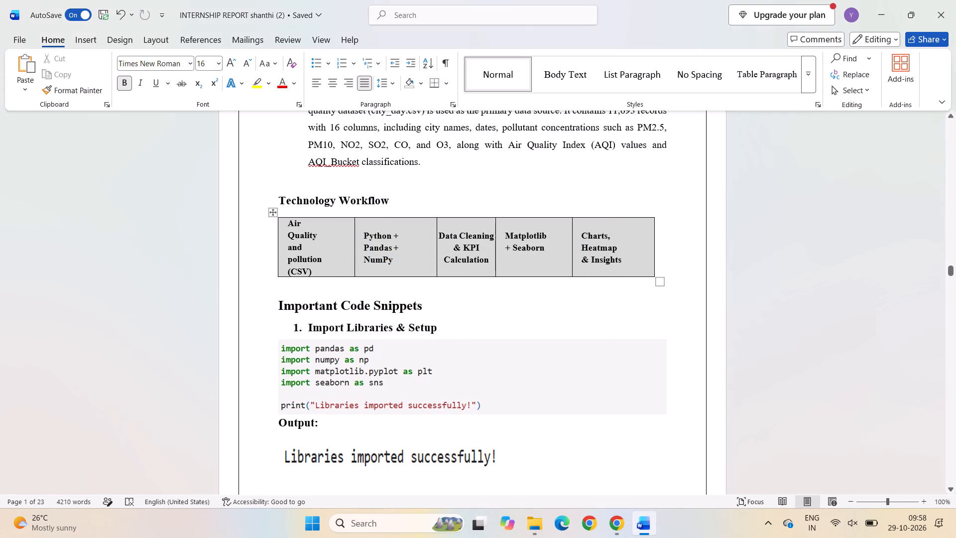
Open the sharing dialog for the report again.
{"action": "left_click", "coordinate": [940, 31]}
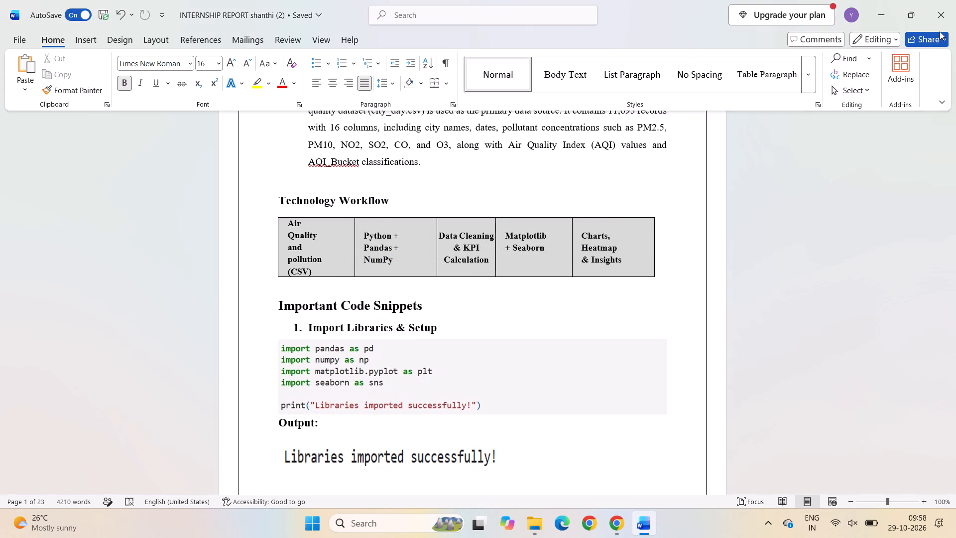
{"action": "left_click", "coordinate": [939, 37]}
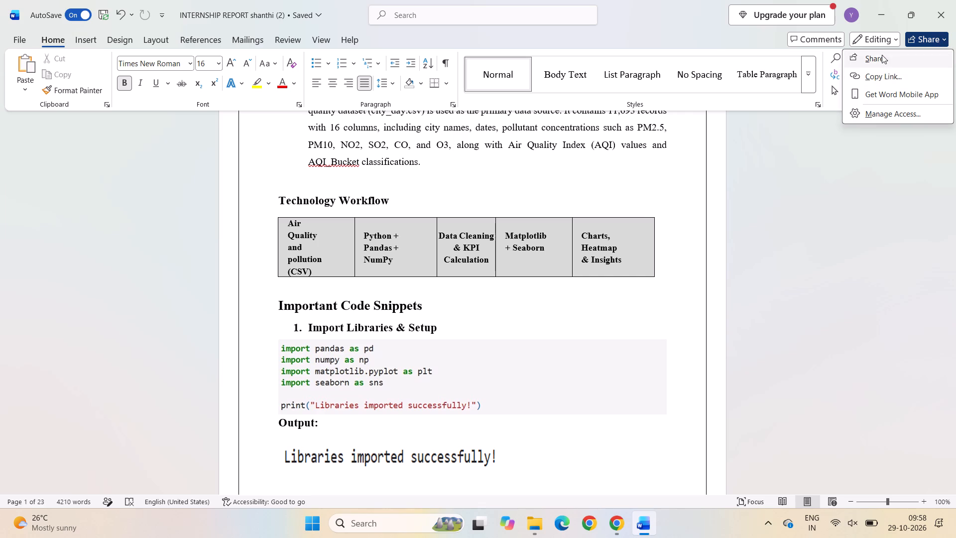
{"action": "left_click", "coordinate": [881, 51]}
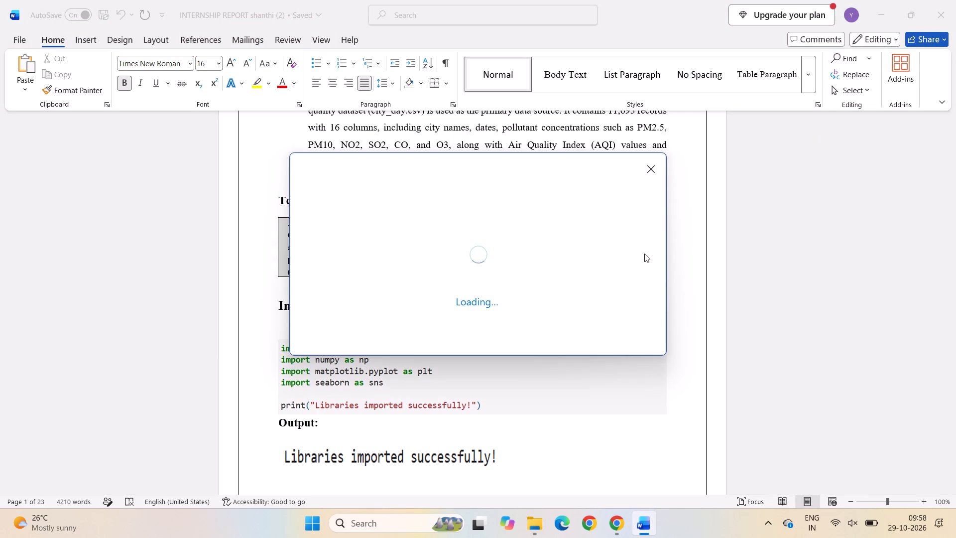
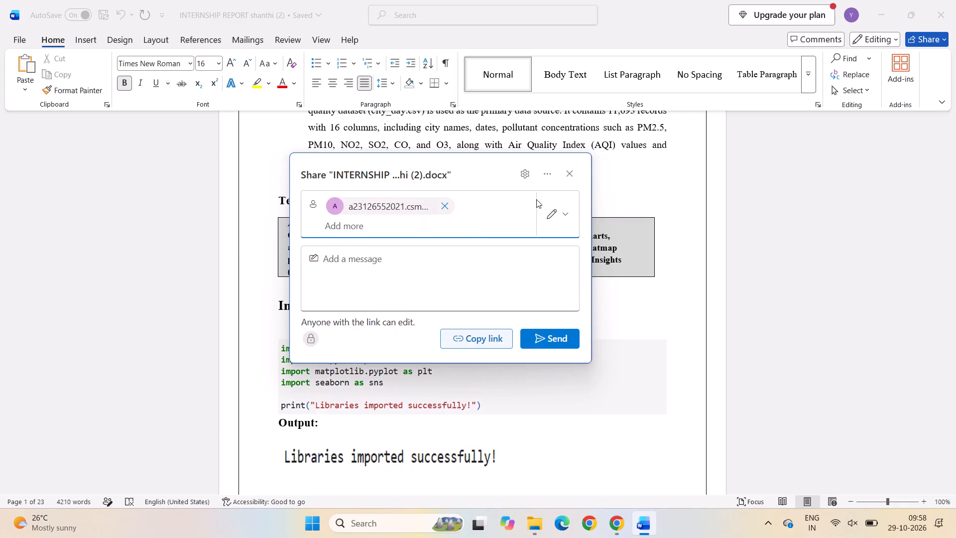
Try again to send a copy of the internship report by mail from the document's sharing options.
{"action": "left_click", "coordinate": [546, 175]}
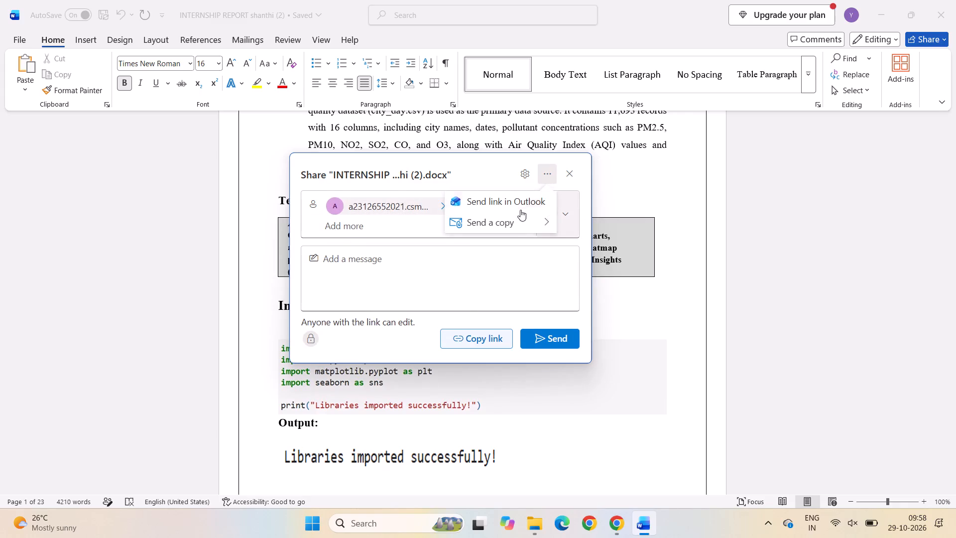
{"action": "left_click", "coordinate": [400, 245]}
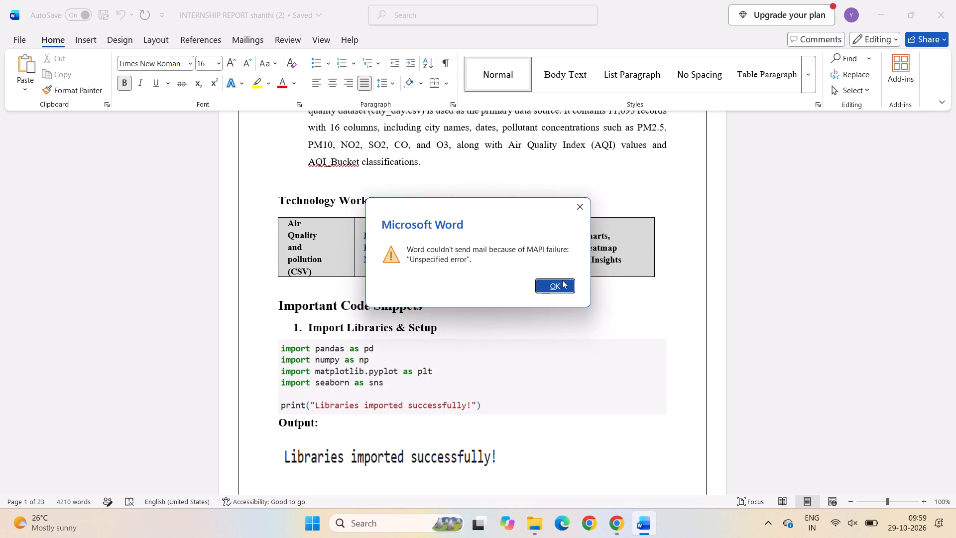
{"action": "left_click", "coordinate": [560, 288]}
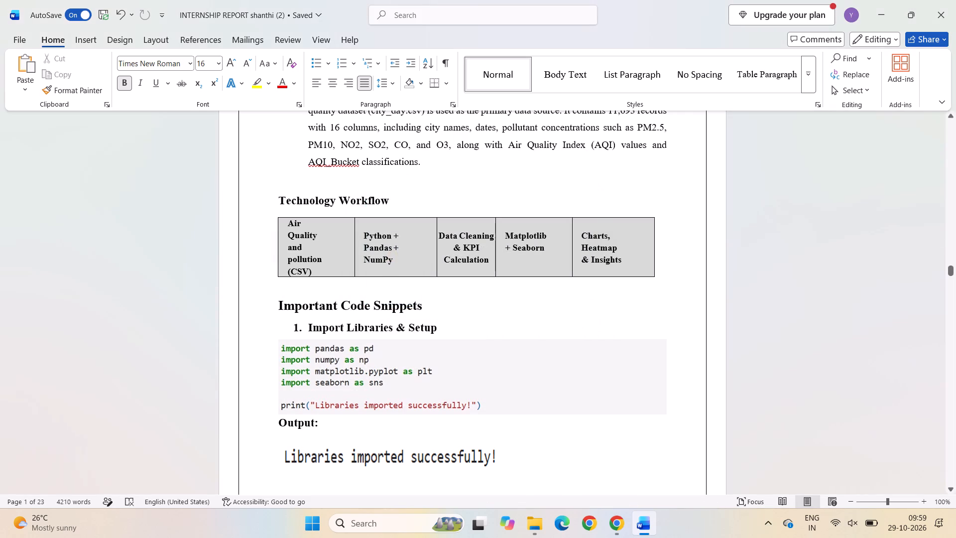
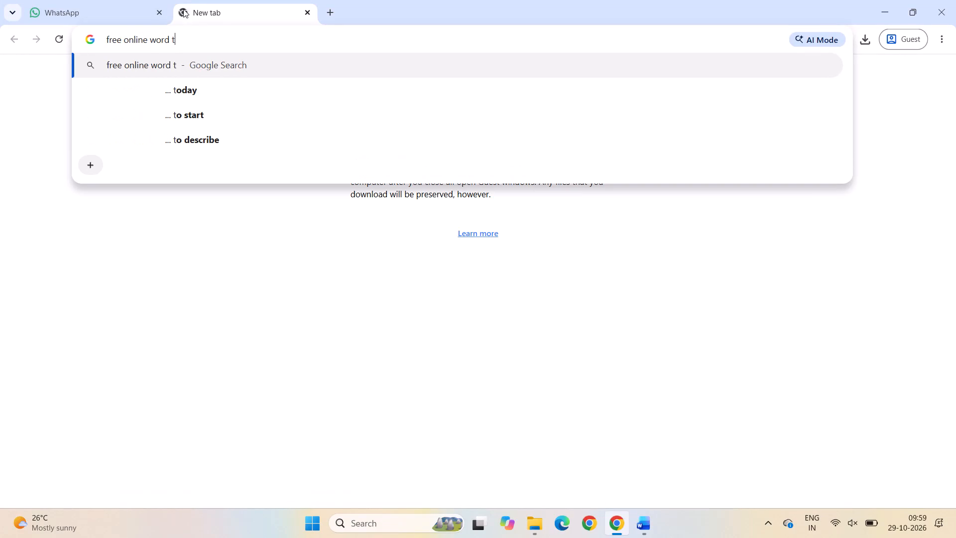
Search the web for "free online word to pdf converter".
{"action": "type", "text": "o pdf co"}
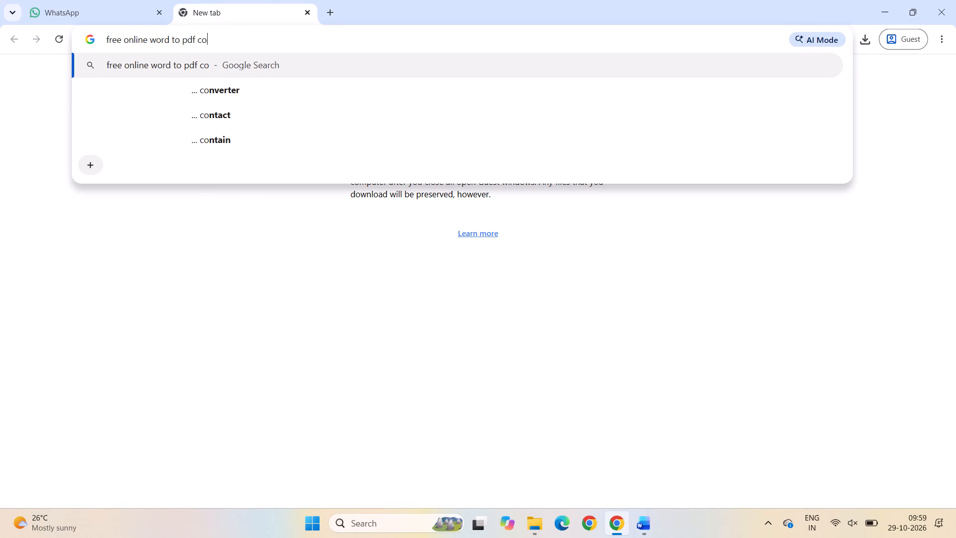
{"action": "type", "text": "nverte"}
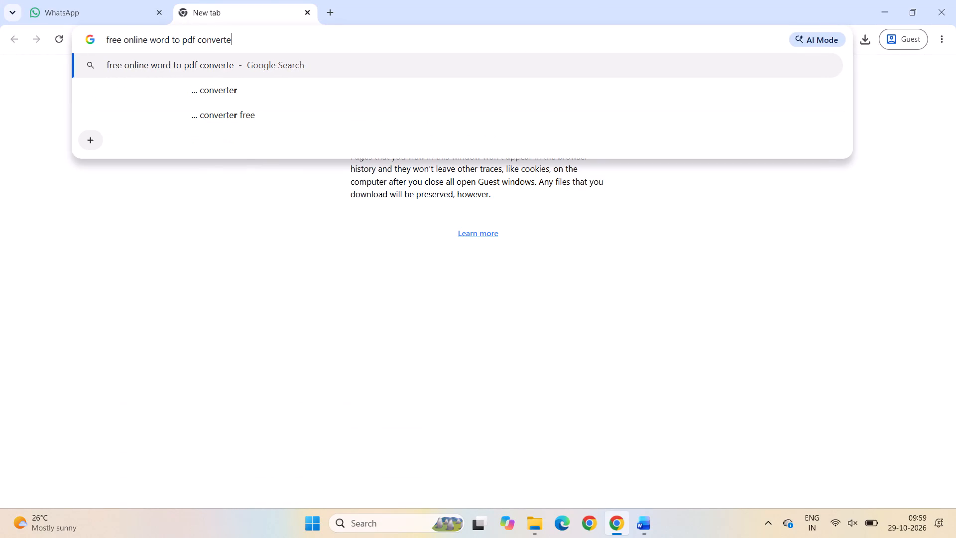
{"action": "type", "text": "r"}
{"action": "key", "text": "Return"}
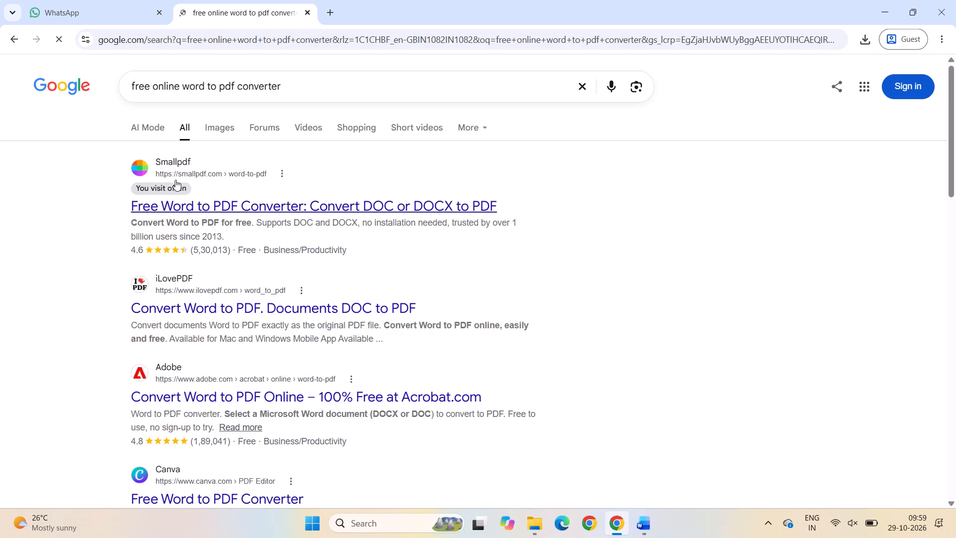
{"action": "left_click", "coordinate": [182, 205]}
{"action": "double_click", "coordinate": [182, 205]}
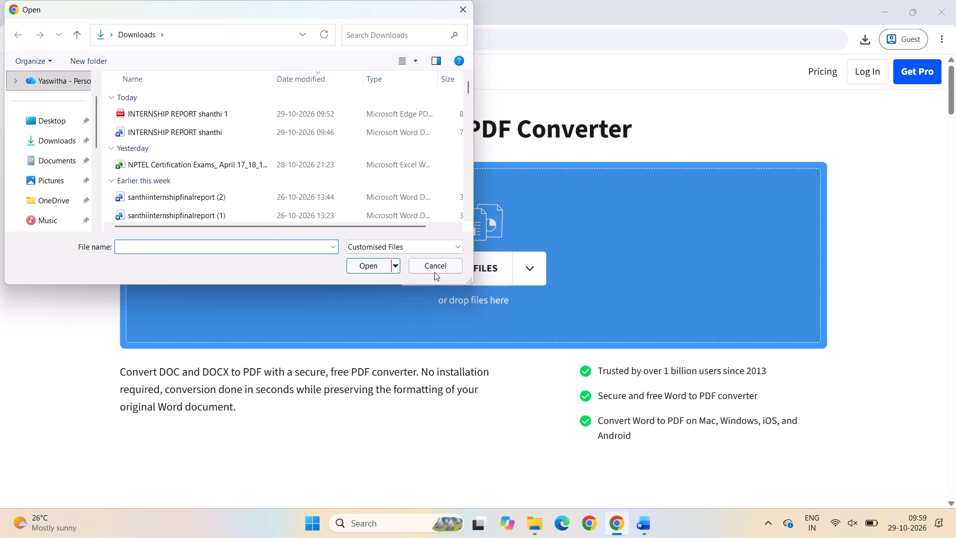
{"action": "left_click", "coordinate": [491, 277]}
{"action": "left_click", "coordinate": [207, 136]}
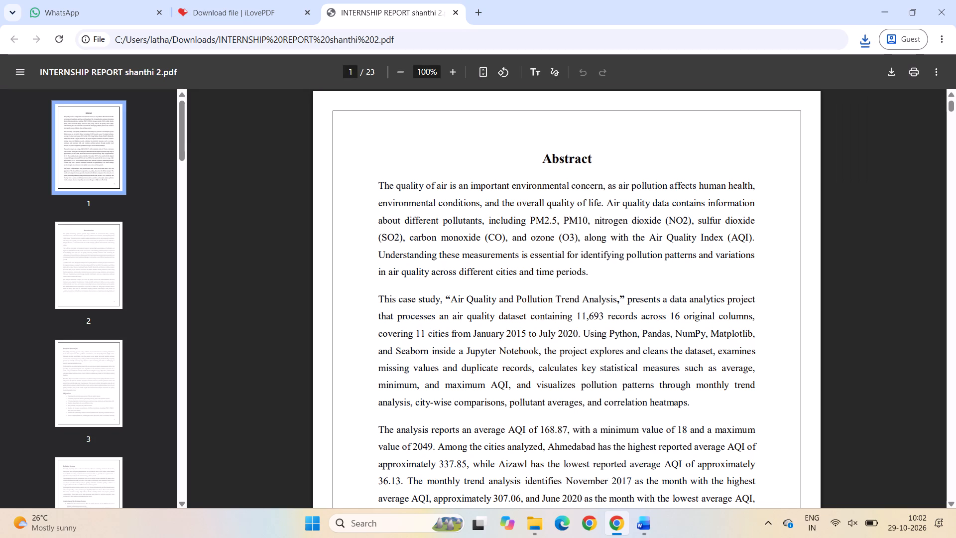
{"action": "scroll", "coordinate": [564, 220], "scroll_direction": "down", "scroll_amount": 13}
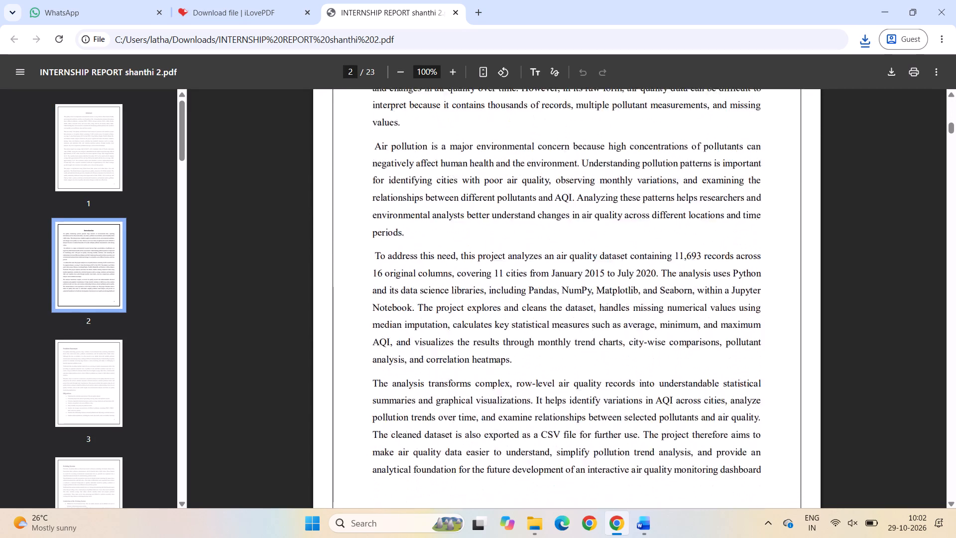
{"action": "scroll", "coordinate": [564, 220], "scroll_direction": "down", "scroll_amount": 11}
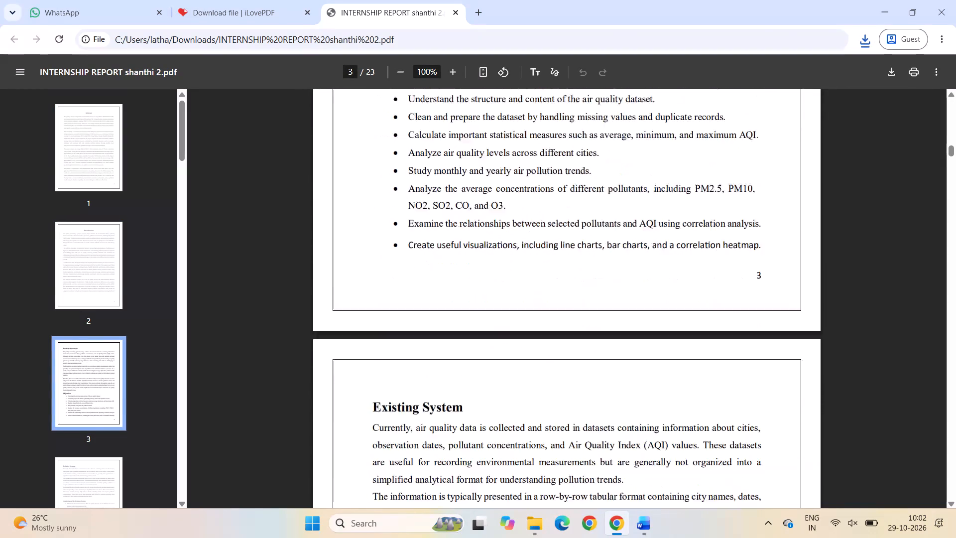
{"action": "scroll", "coordinate": [564, 220], "scroll_direction": "down", "scroll_amount": 11}
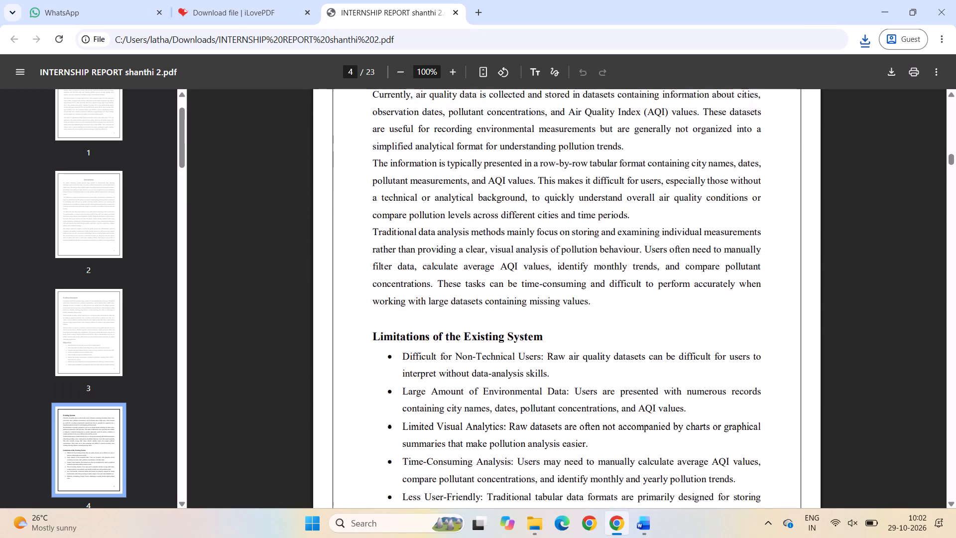
{"action": "scroll", "coordinate": [564, 220], "scroll_direction": "down", "scroll_amount": 11}
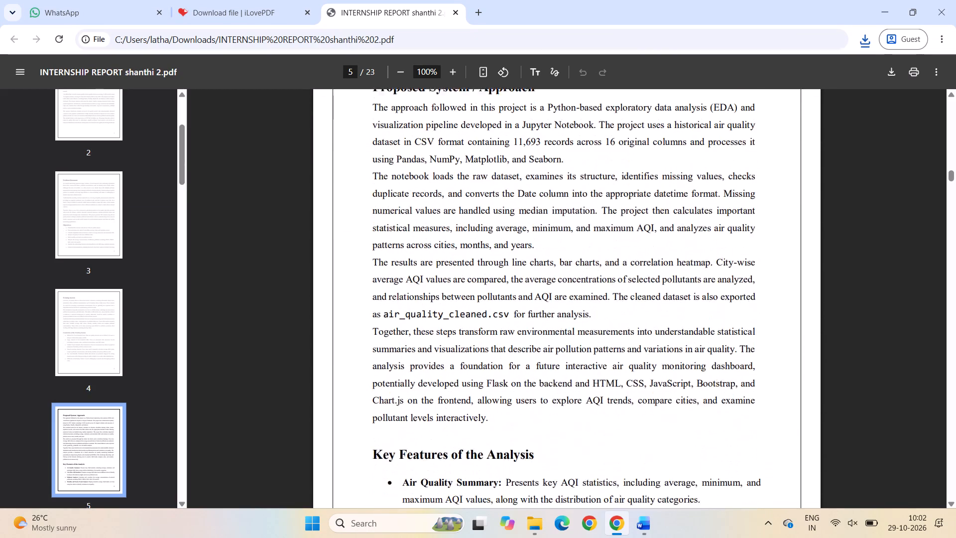
{"action": "scroll", "coordinate": [564, 220], "scroll_direction": "down", "scroll_amount": 11}
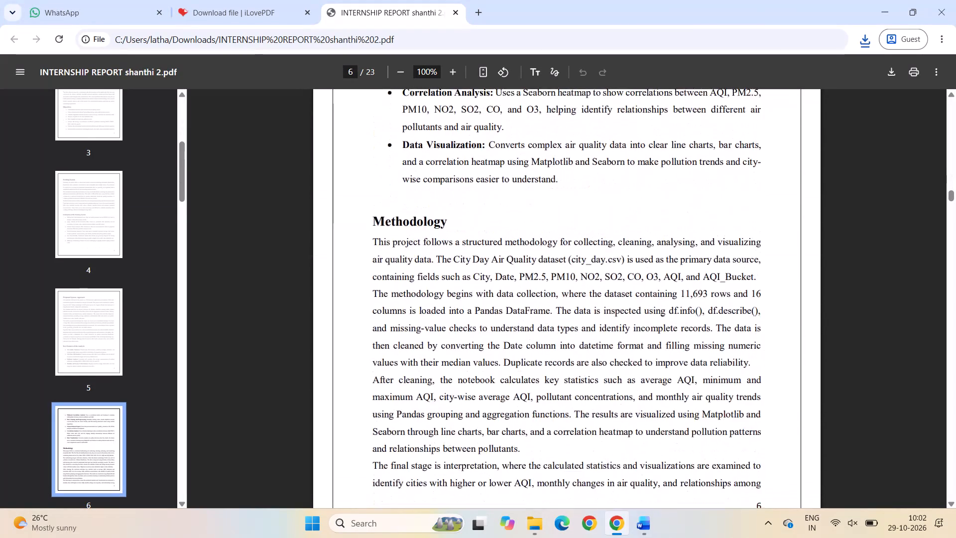
{"action": "scroll", "coordinate": [564, 220], "scroll_direction": "down", "scroll_amount": 11}
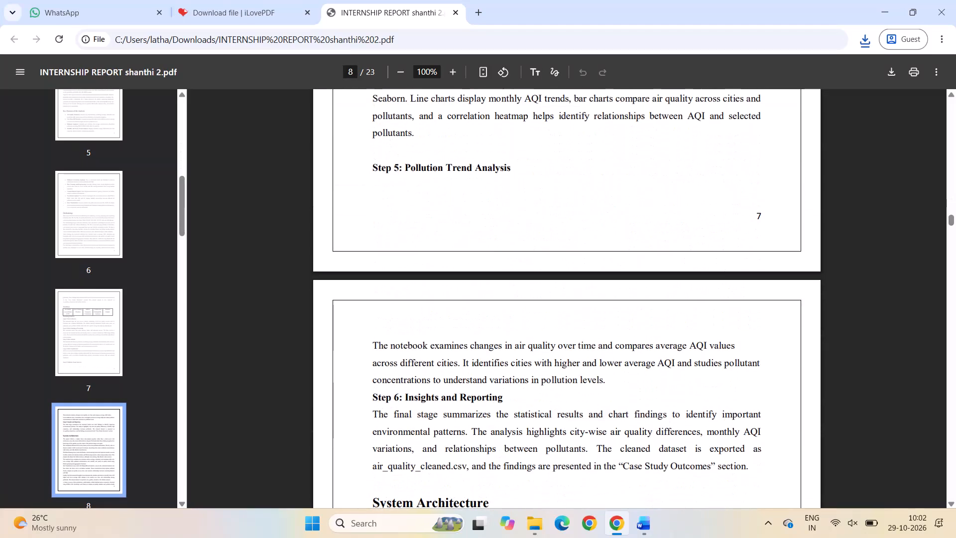
{"action": "scroll", "coordinate": [564, 220], "scroll_direction": "down", "scroll_amount": 11}
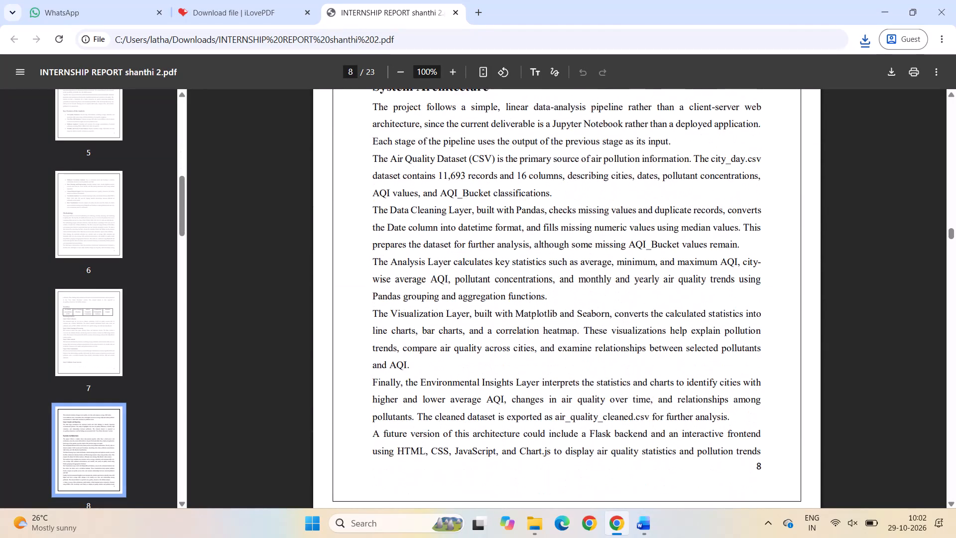
{"action": "scroll", "coordinate": [564, 220], "scroll_direction": "down", "scroll_amount": 11}
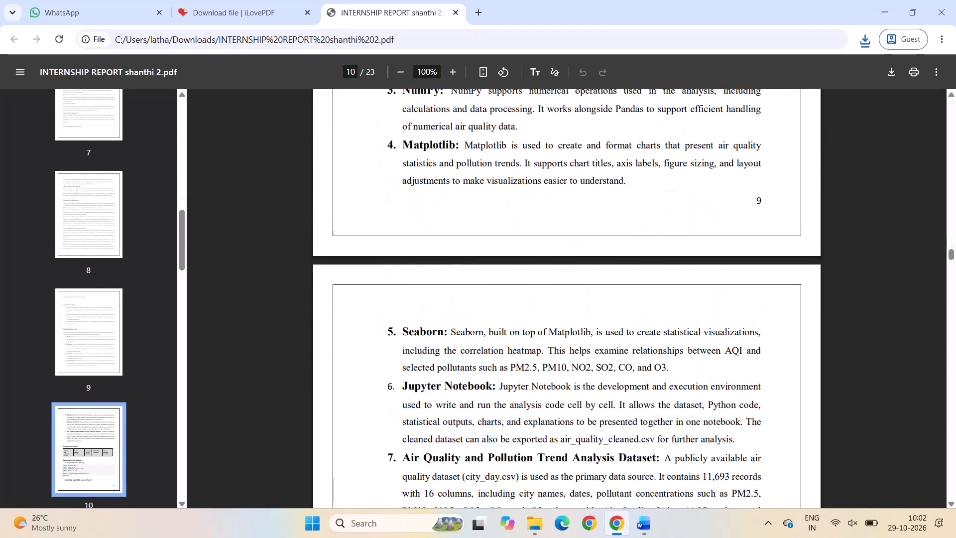
{"action": "scroll", "coordinate": [564, 220], "scroll_direction": "down", "scroll_amount": 11}
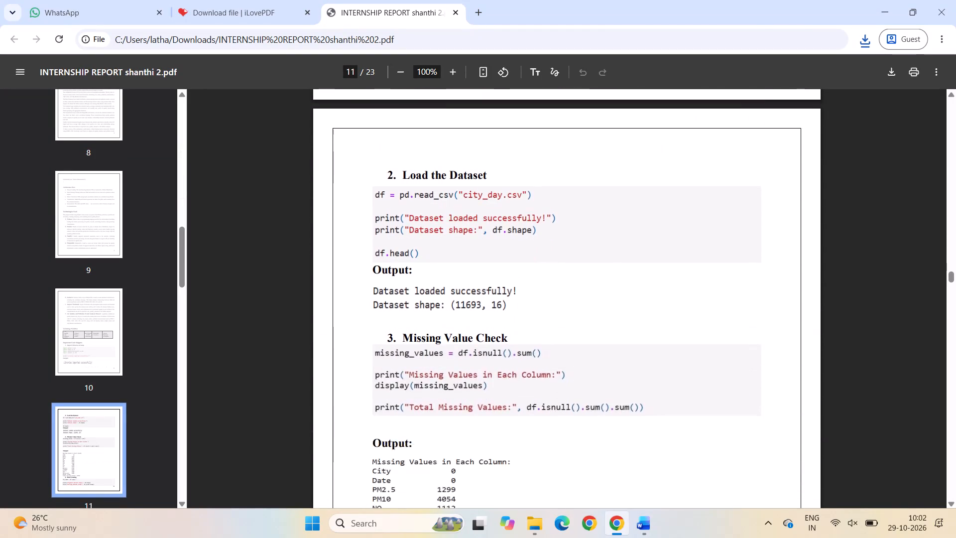
{"action": "scroll", "coordinate": [564, 220], "scroll_direction": "down", "scroll_amount": 11}
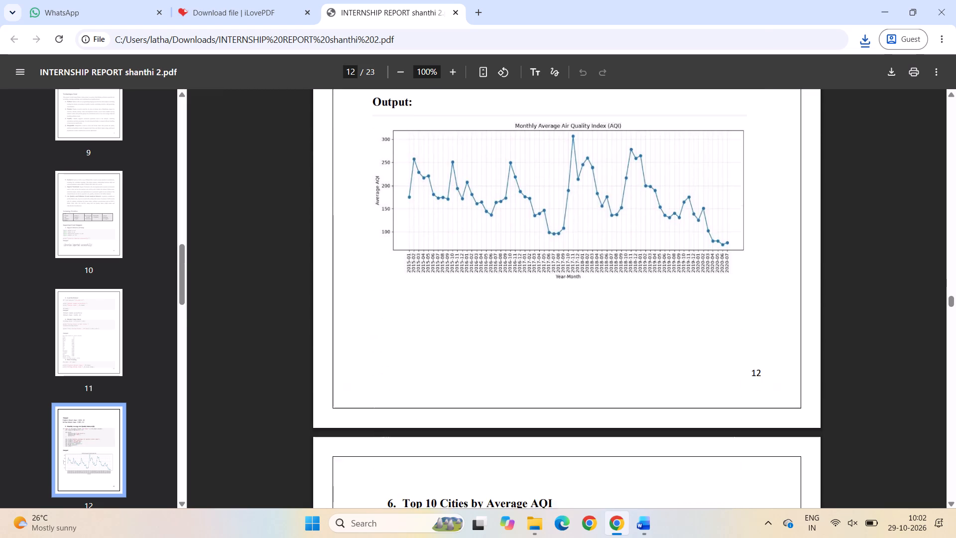
{"action": "scroll", "coordinate": [564, 220], "scroll_direction": "down", "scroll_amount": 11}
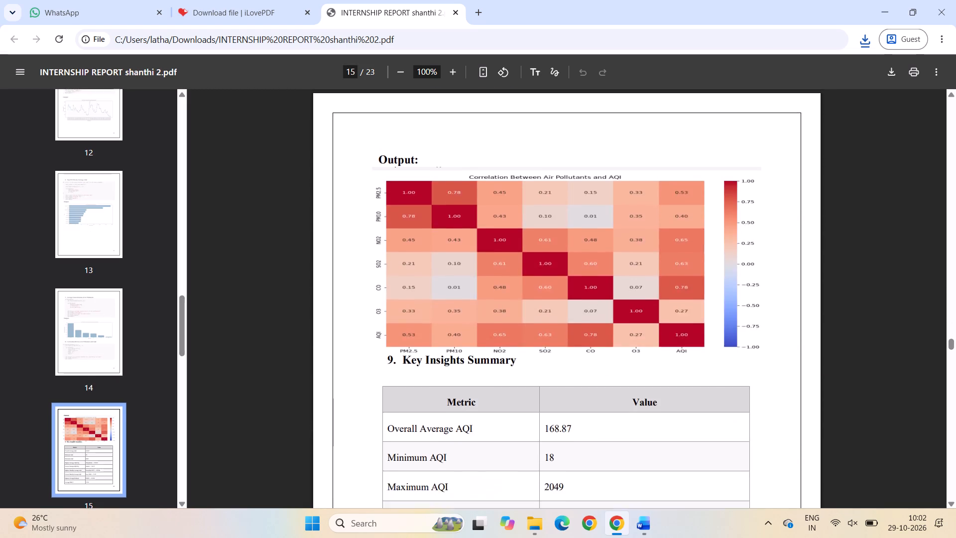
{"action": "scroll", "coordinate": [564, 220], "scroll_direction": "down", "scroll_amount": 7}
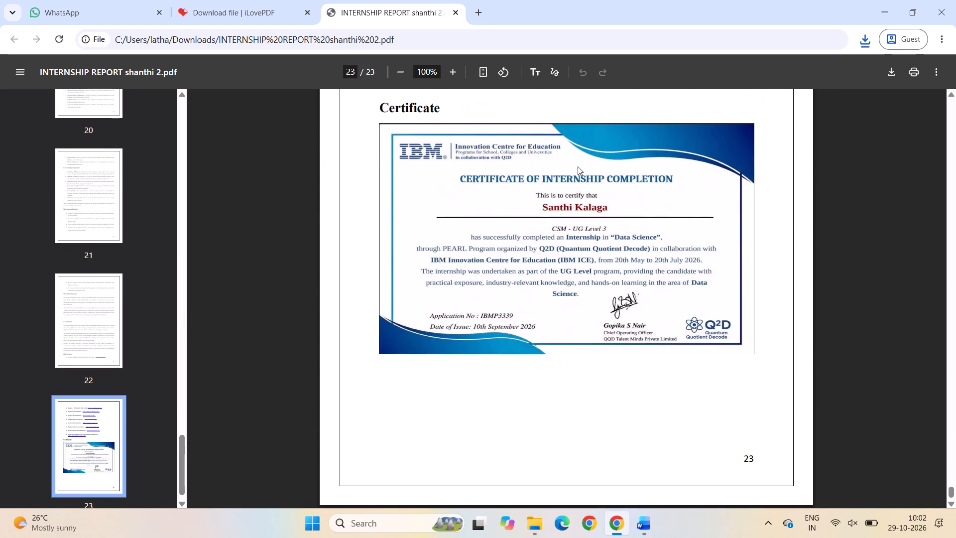
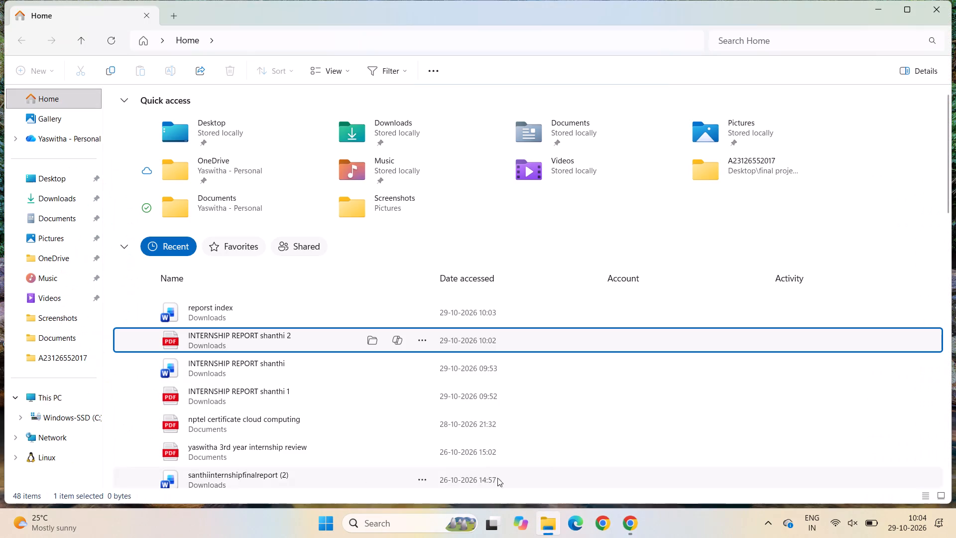
Open the "reporst index" Word file from Downloads and examine its pages from the title page through the Table of Contents.
{"action": "double_click", "coordinate": [289, 314]}
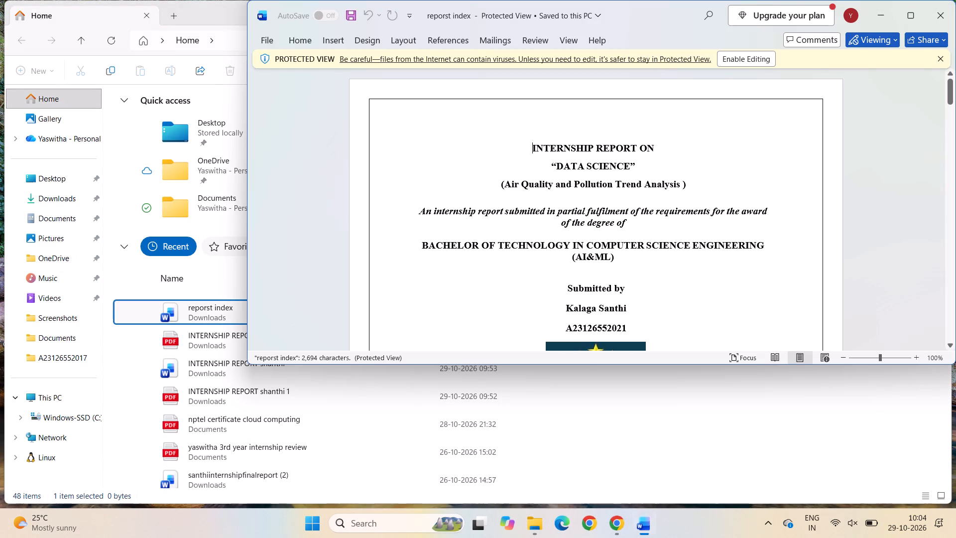
{"action": "left_click", "coordinate": [911, 13]}
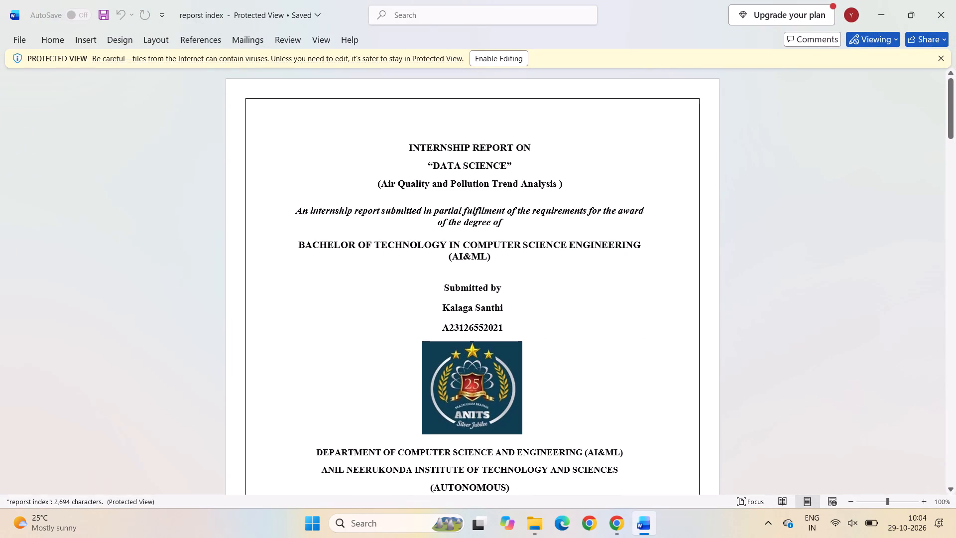
{"action": "scroll", "coordinate": [651, 249], "scroll_direction": "down", "scroll_amount": 2}
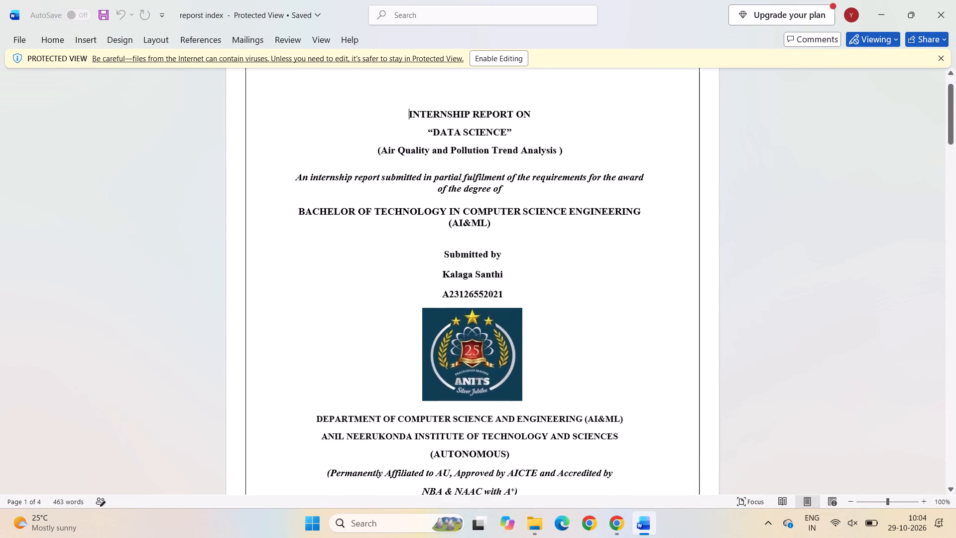
{"action": "scroll", "coordinate": [651, 249], "scroll_direction": "down", "scroll_amount": 7}
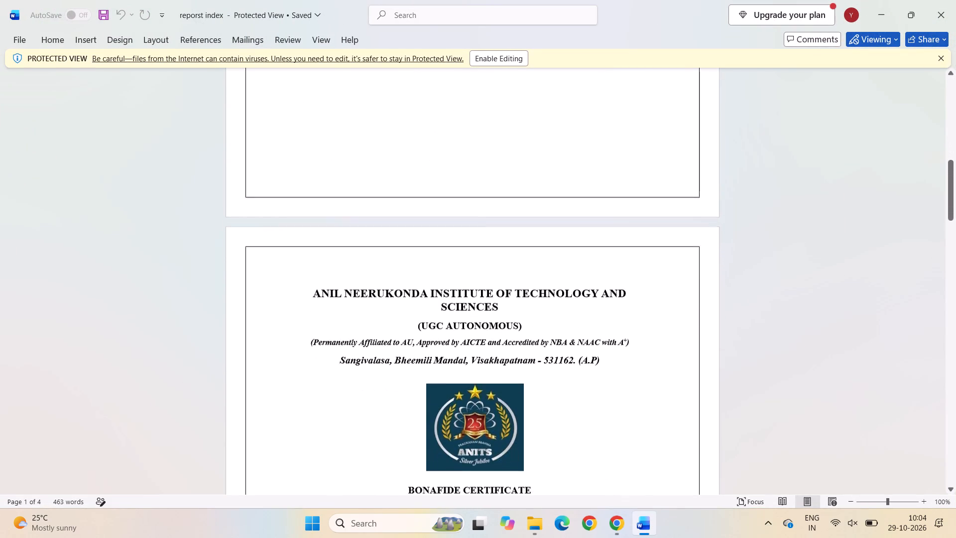
{"action": "scroll", "coordinate": [651, 249], "scroll_direction": "down", "scroll_amount": 2}
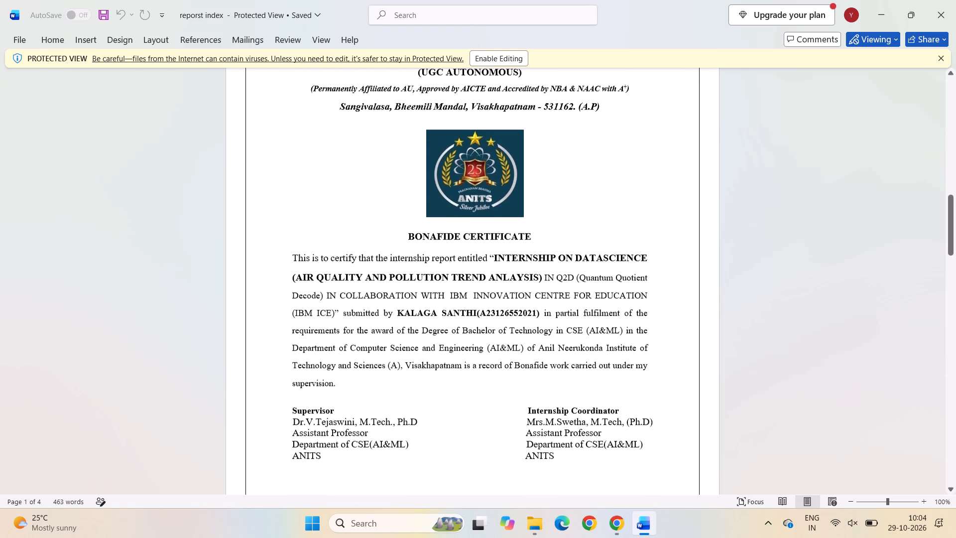
{"action": "scroll", "coordinate": [651, 249], "scroll_direction": "down", "scroll_amount": 3}
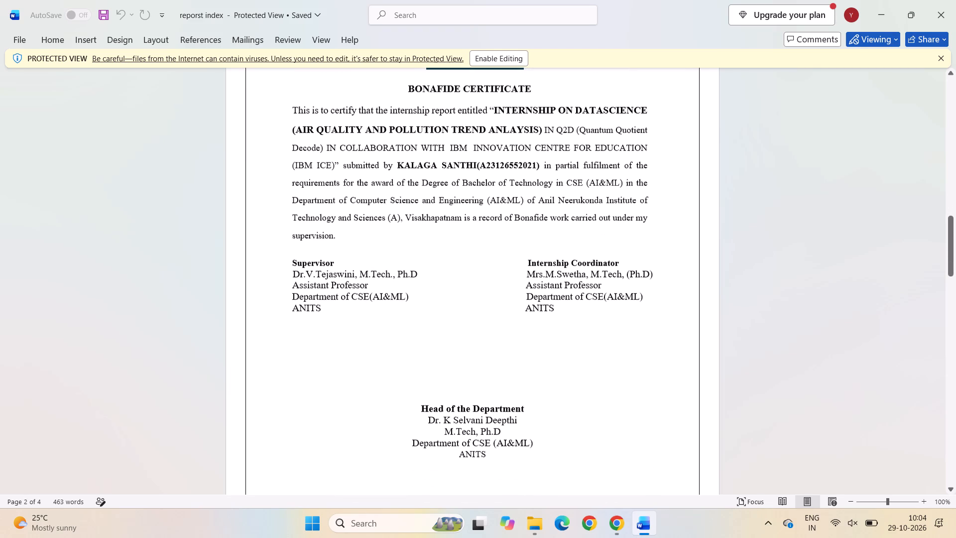
{"action": "scroll", "coordinate": [651, 249], "scroll_direction": "down", "scroll_amount": 2}
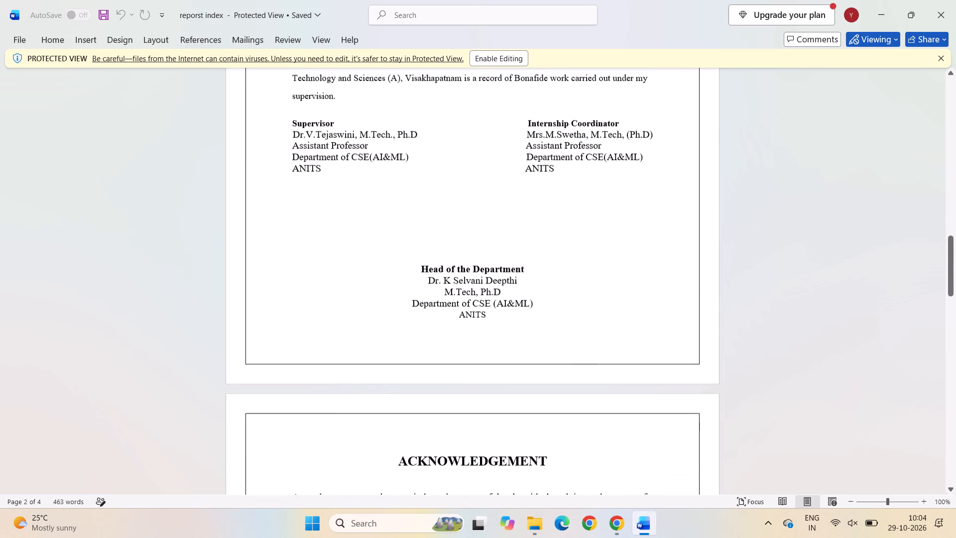
{"action": "scroll", "coordinate": [651, 249], "scroll_direction": "down", "scroll_amount": 3}
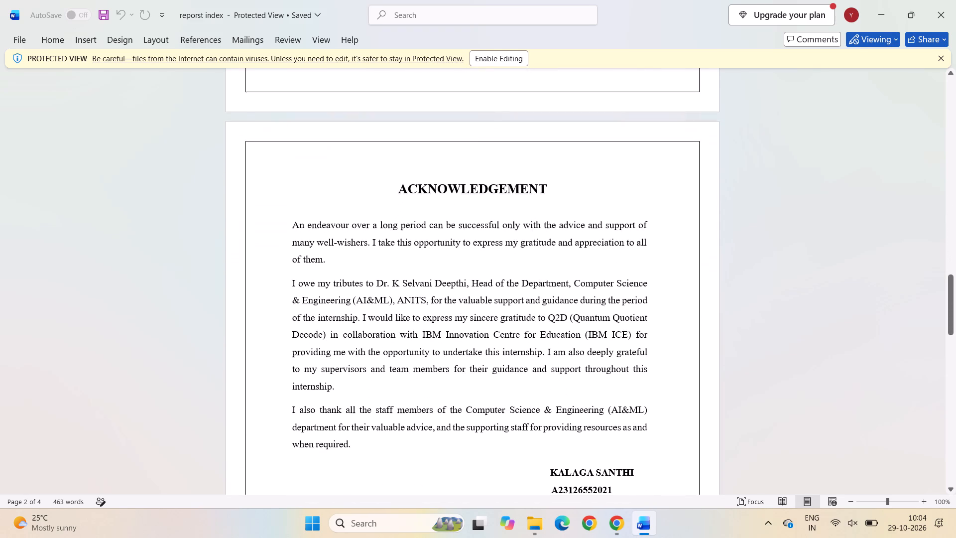
{"action": "scroll", "coordinate": [651, 249], "scroll_direction": "down", "scroll_amount": 1}
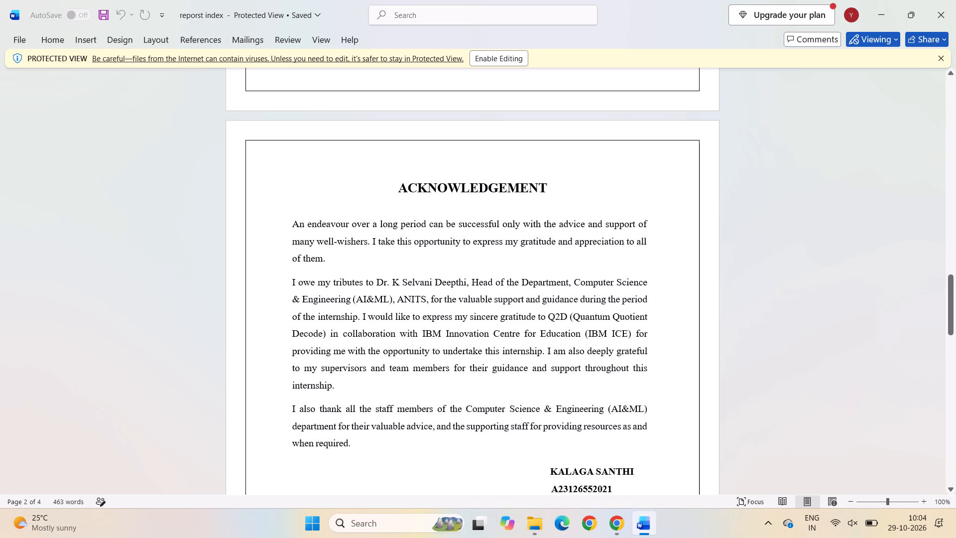
{"action": "scroll", "coordinate": [651, 249], "scroll_direction": "down", "scroll_amount": 3}
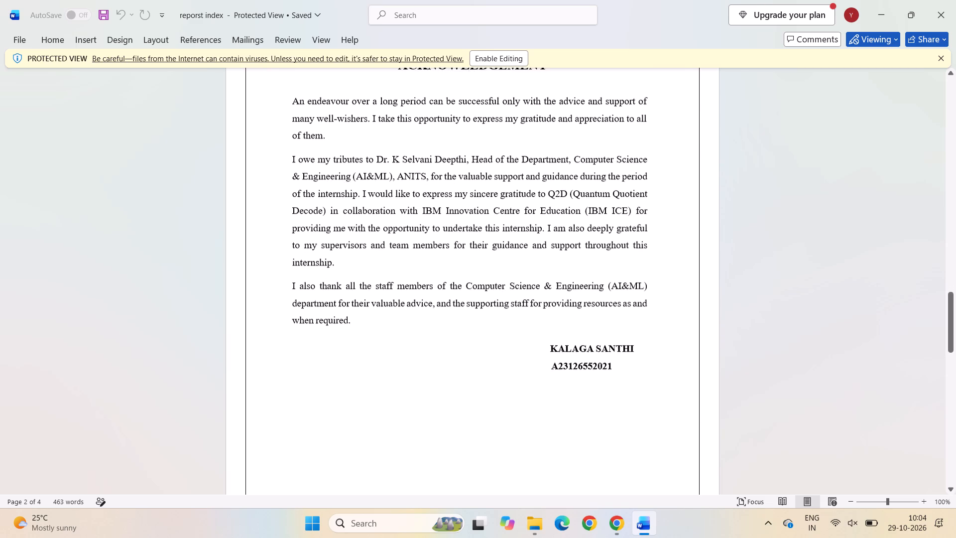
{"action": "scroll", "coordinate": [651, 249], "scroll_direction": "down", "scroll_amount": 4}
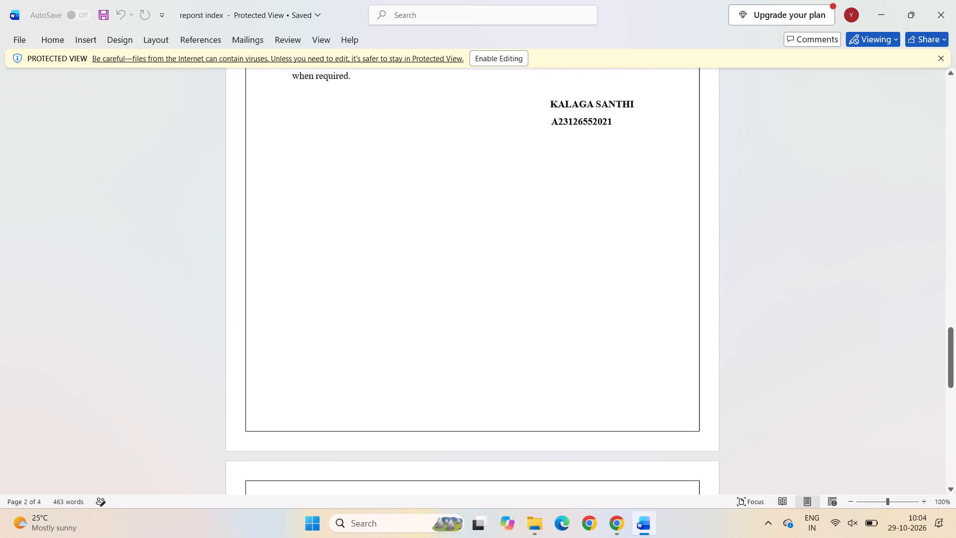
{"action": "scroll", "coordinate": [651, 249], "scroll_direction": "down", "scroll_amount": 4}
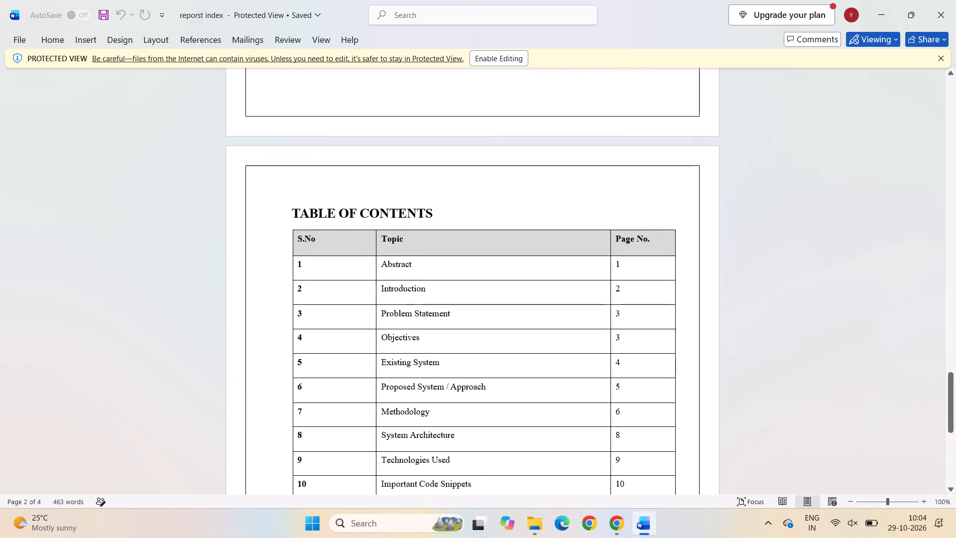
{"action": "scroll", "coordinate": [651, 249], "scroll_direction": "down", "scroll_amount": 3}
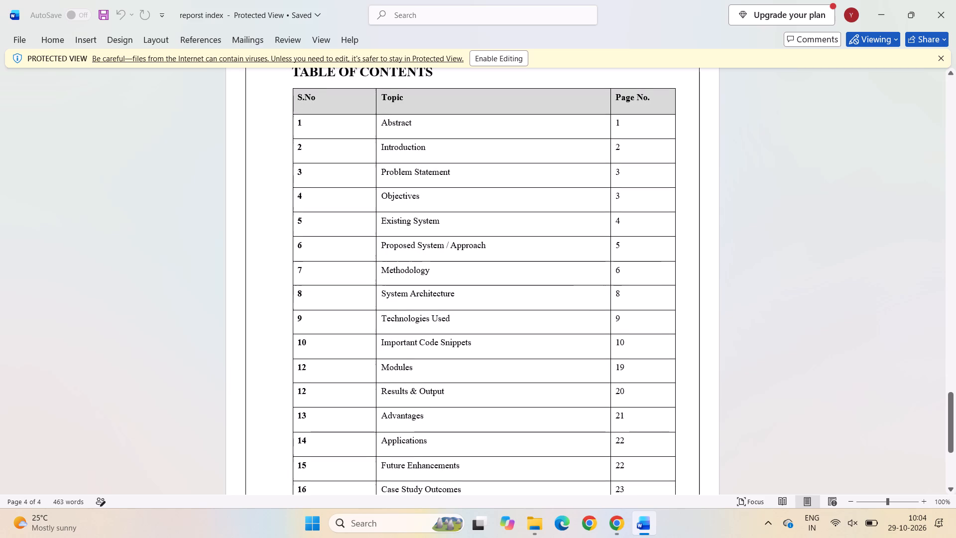
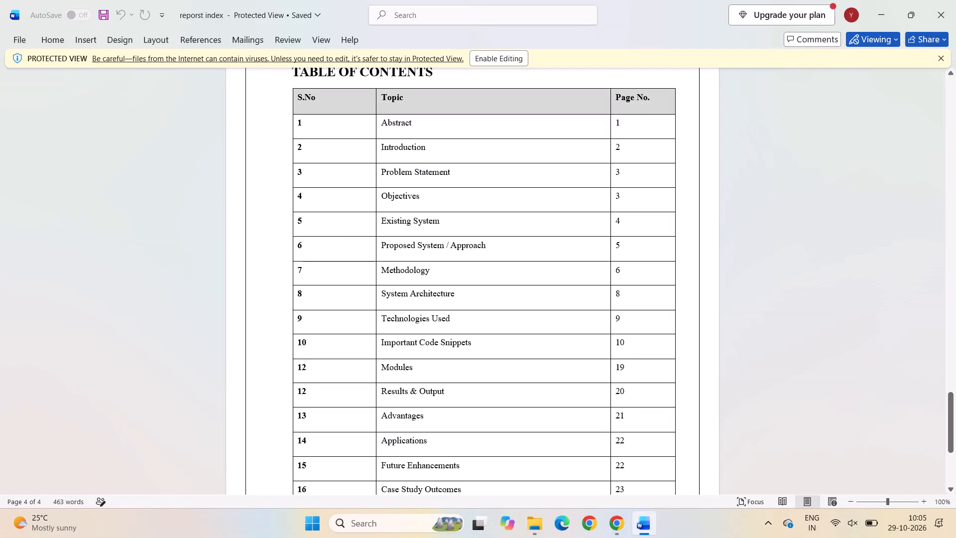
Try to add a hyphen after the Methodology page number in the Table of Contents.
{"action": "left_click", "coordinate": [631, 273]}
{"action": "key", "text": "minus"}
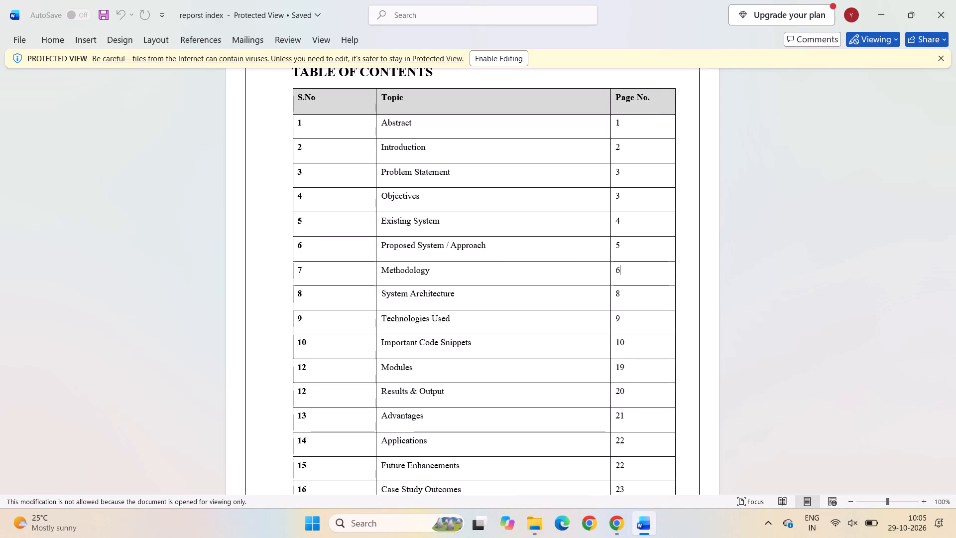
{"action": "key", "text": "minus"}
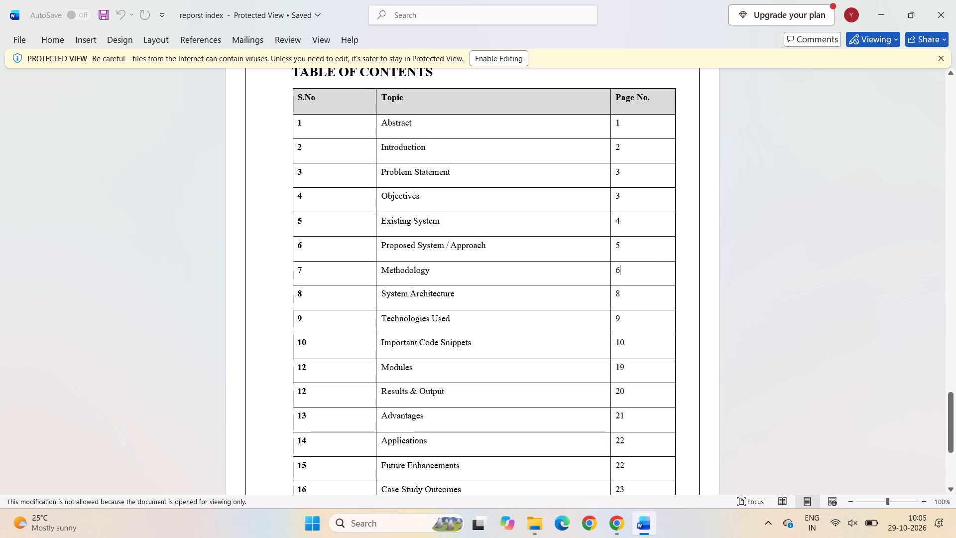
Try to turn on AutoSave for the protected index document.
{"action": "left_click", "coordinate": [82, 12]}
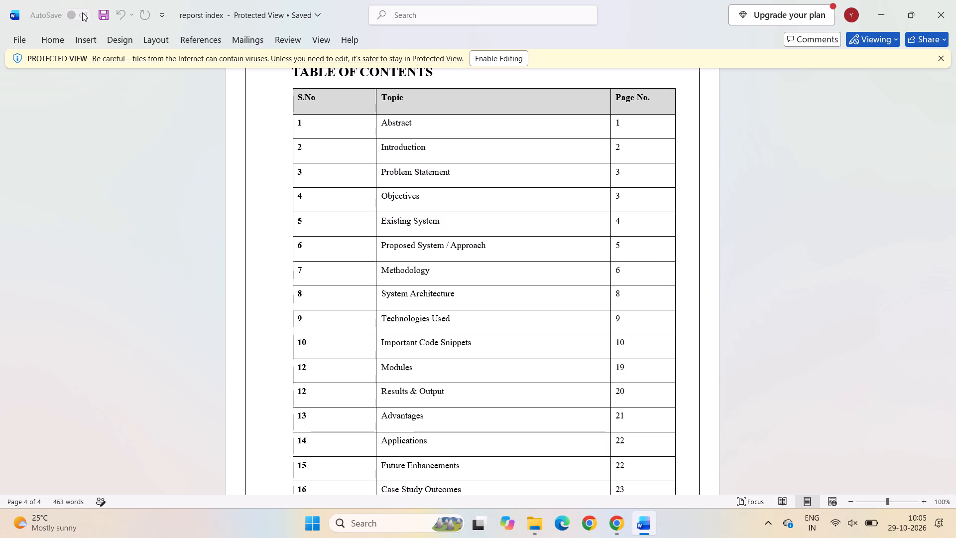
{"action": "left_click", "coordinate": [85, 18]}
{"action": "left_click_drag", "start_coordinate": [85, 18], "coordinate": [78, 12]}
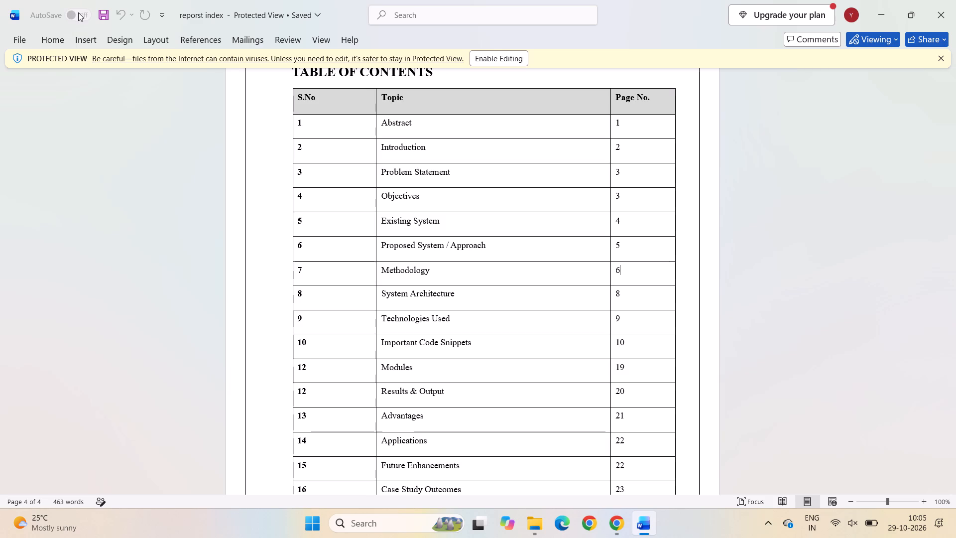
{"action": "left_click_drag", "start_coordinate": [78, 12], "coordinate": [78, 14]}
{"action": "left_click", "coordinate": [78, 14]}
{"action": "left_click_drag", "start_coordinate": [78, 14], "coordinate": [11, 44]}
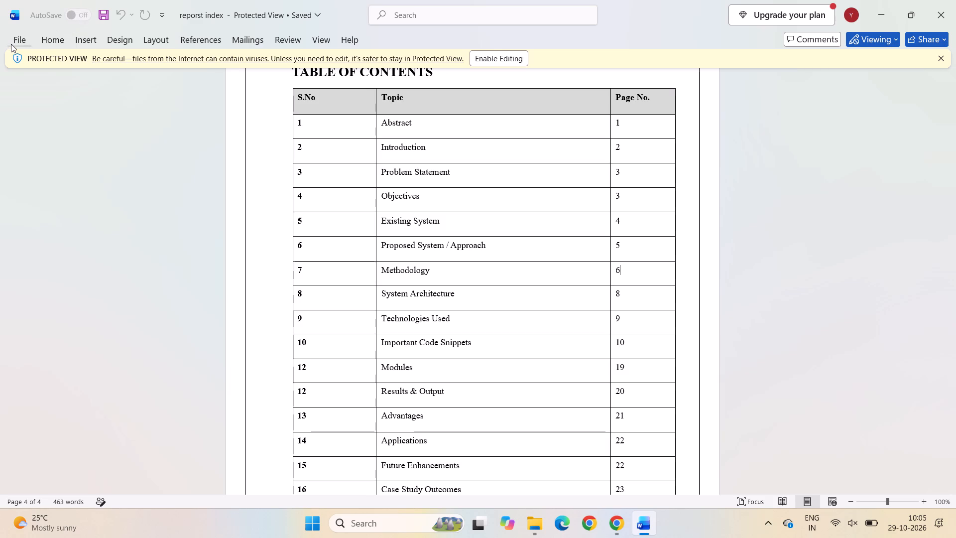
Save the index document and enable saving so that it leaves Protected View.
{"action": "left_click", "coordinate": [11, 44]}
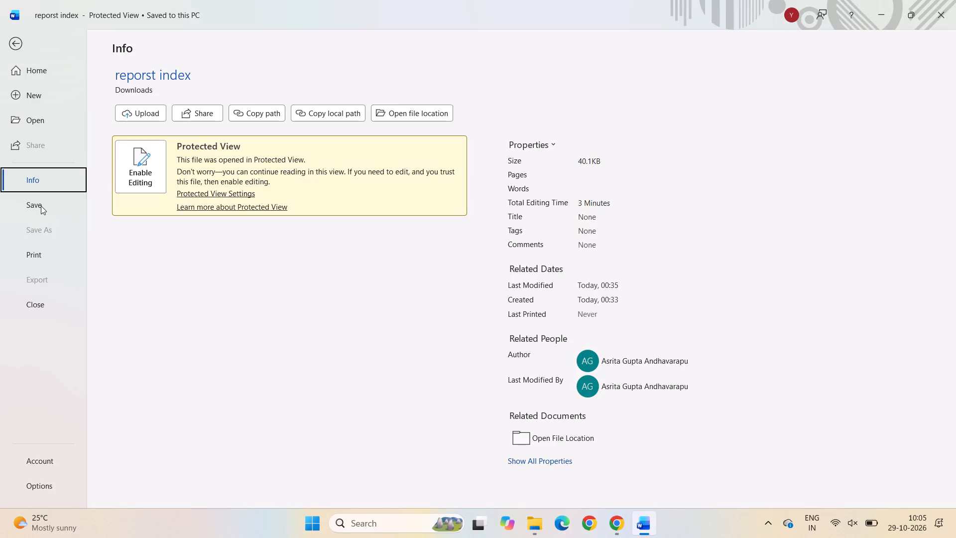
{"action": "left_click", "coordinate": [41, 206]}
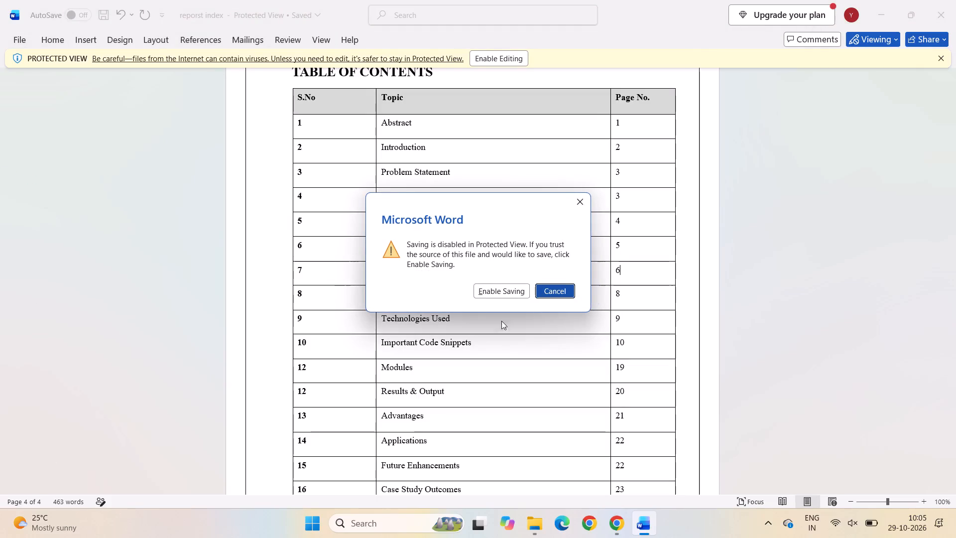
{"action": "left_click", "coordinate": [502, 285]}
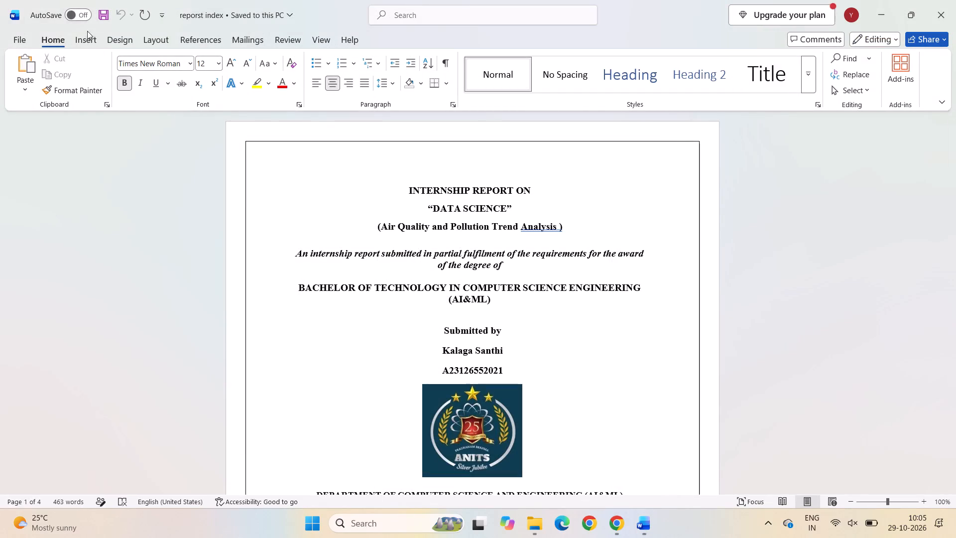
Turn on AutoSave by uploading the index document to OneDrive - Personal.
{"action": "left_click", "coordinate": [85, 17]}
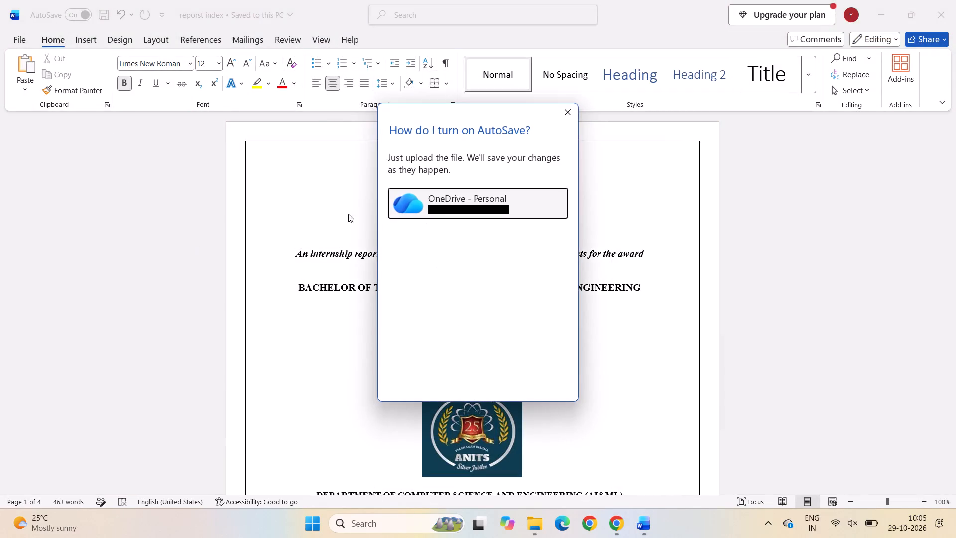
{"action": "left_click", "coordinate": [428, 215]}
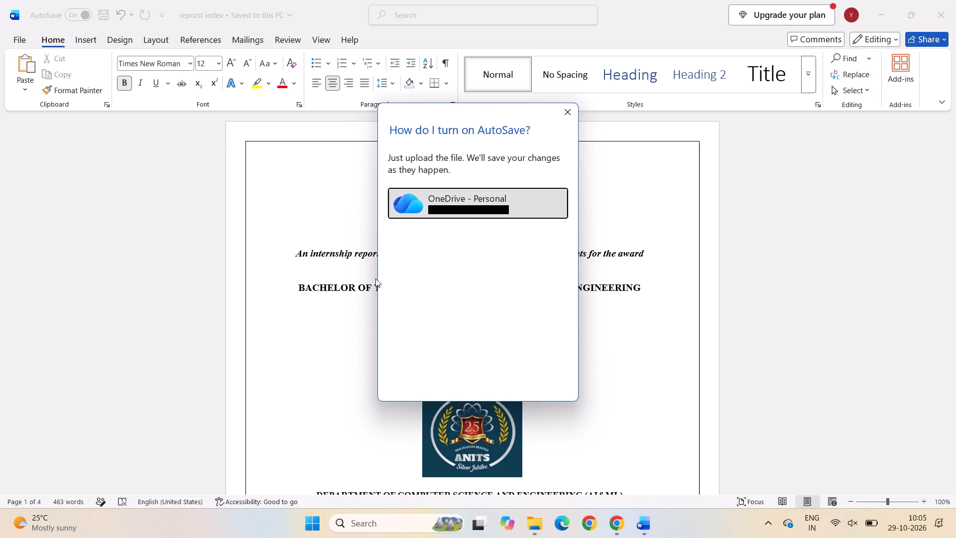
{"action": "double_click", "coordinate": [460, 201]}
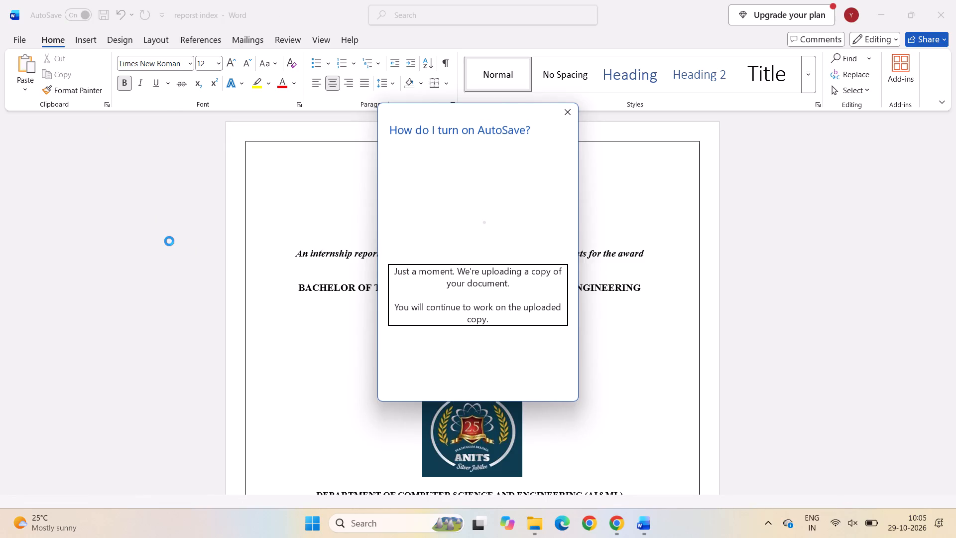
Set the Methodology page range in the Table of Contents to 6 - 8.
{"action": "scroll", "coordinate": [169, 241], "scroll_direction": "down", "scroll_amount": 2}
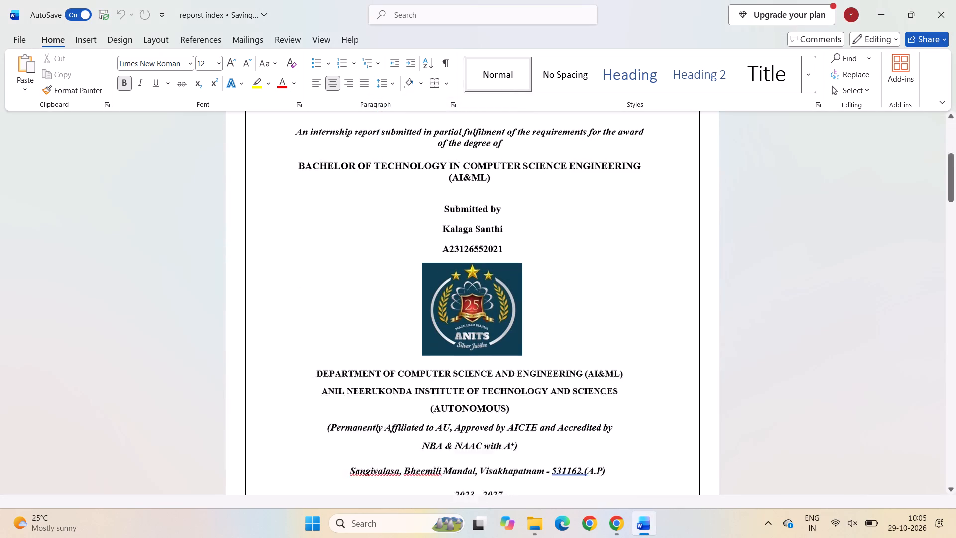
{"action": "scroll", "coordinate": [169, 241], "scroll_direction": "down", "scroll_amount": 8}
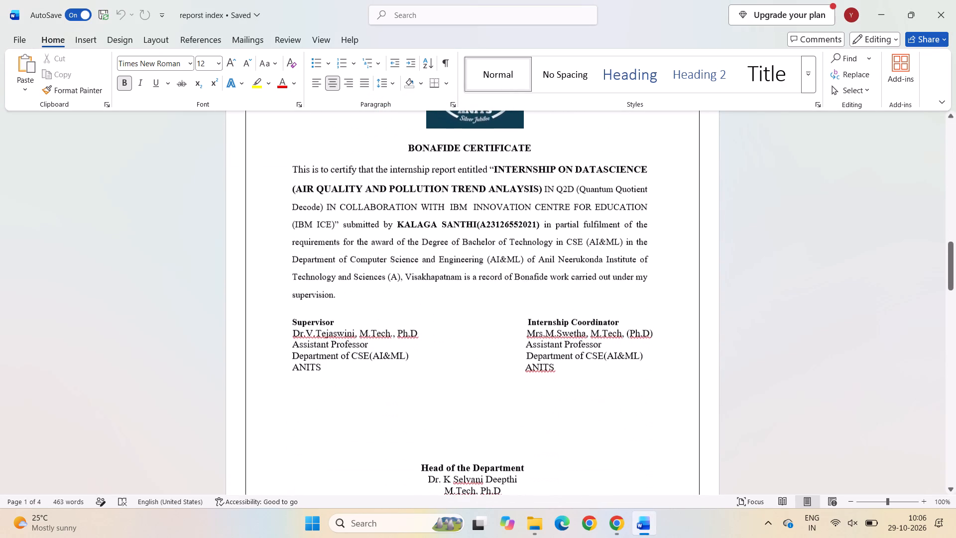
{"action": "scroll", "coordinate": [169, 241], "scroll_direction": "down", "scroll_amount": 7}
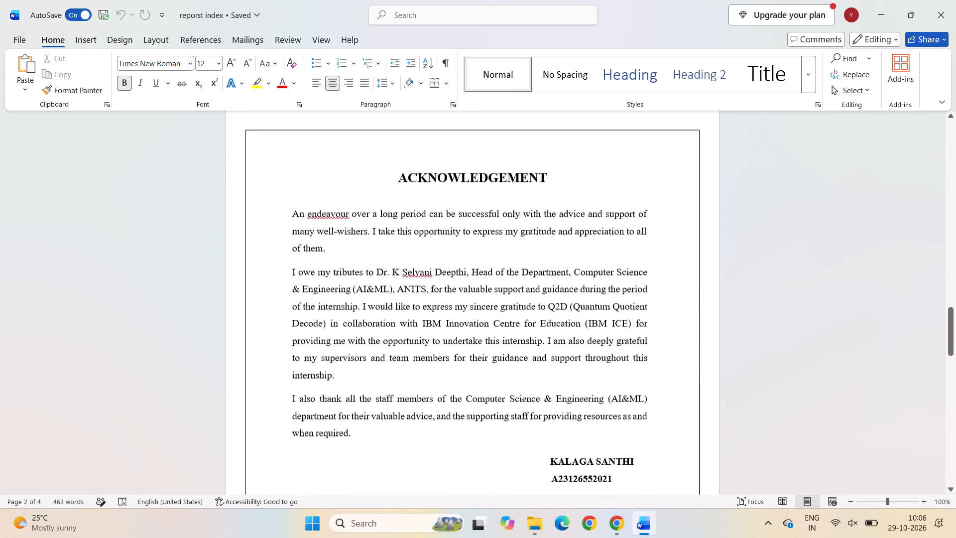
{"action": "scroll", "coordinate": [169, 241], "scroll_direction": "down", "scroll_amount": 5}
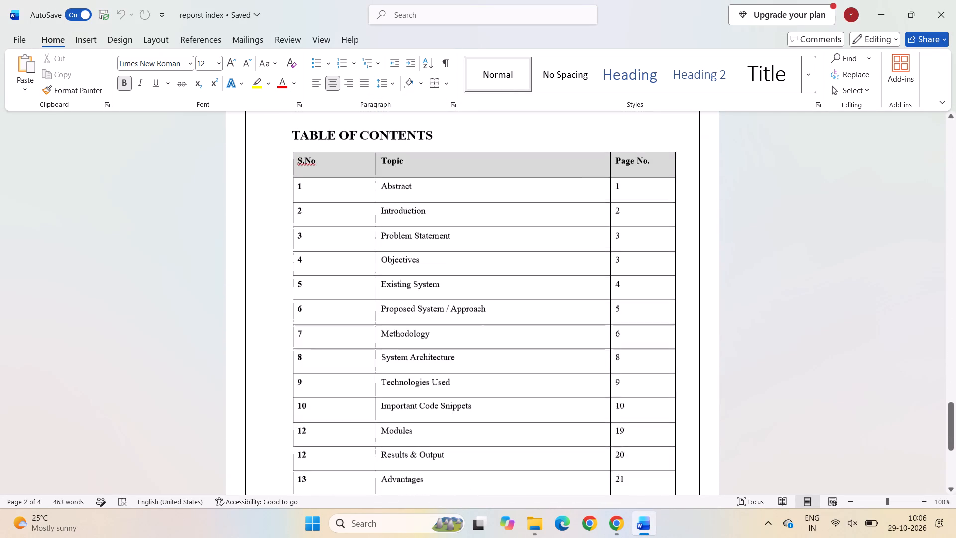
{"action": "scroll", "coordinate": [169, 241], "scroll_direction": "down", "scroll_amount": 2}
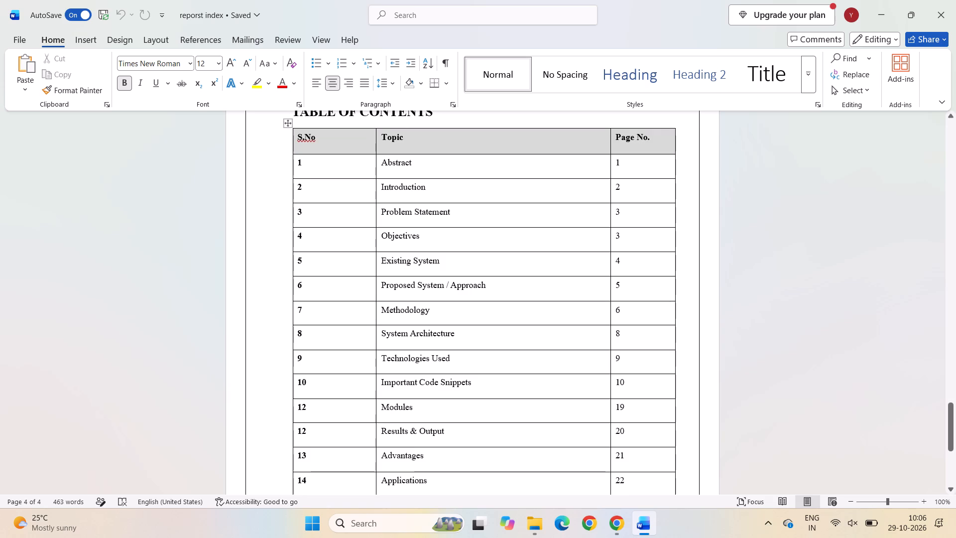
{"action": "left_click", "coordinate": [630, 311]}
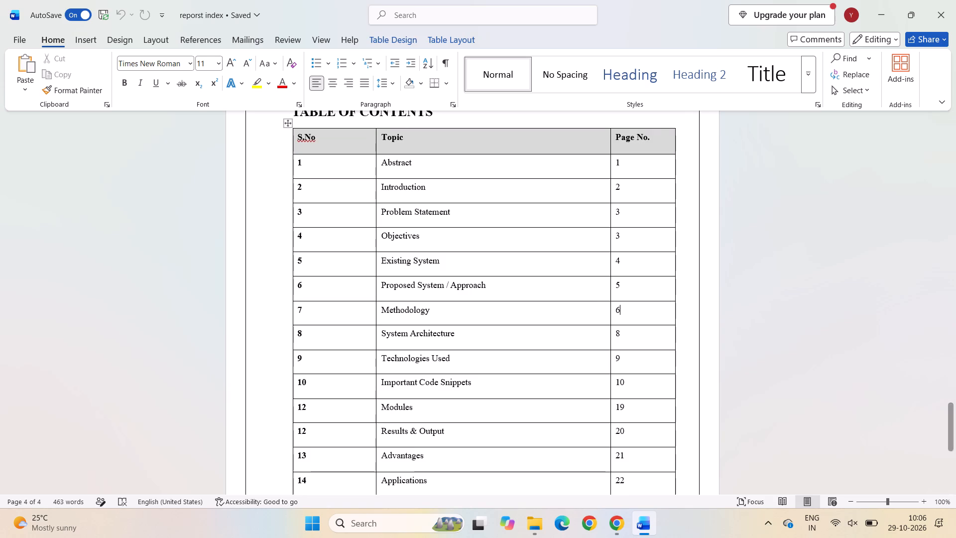
{"action": "key", "text": "minus"}
{"action": "key", "text": "BackSpace"}
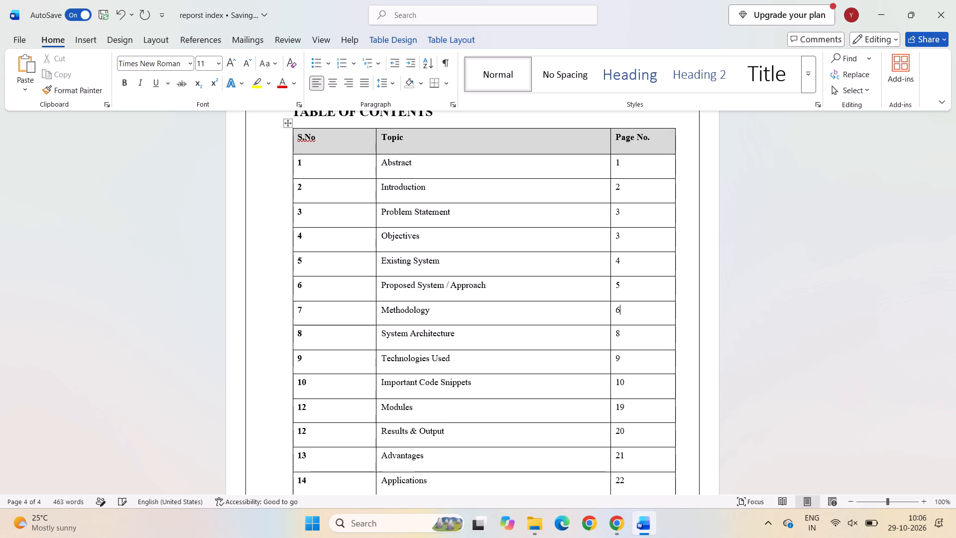
{"action": "key", "text": "space"}
{"action": "type", "text": "-"}
{"action": "key", "text": "space"}
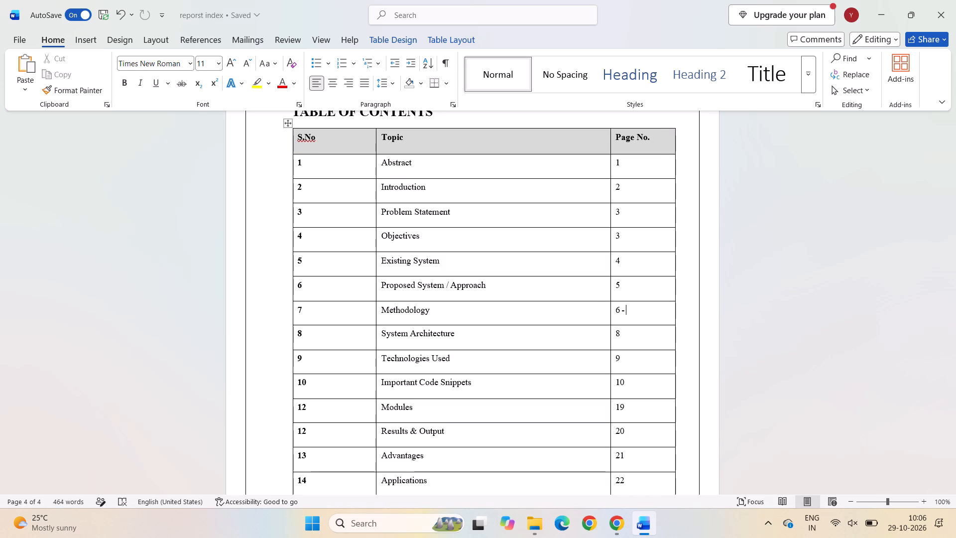
{"action": "key", "text": "8"}
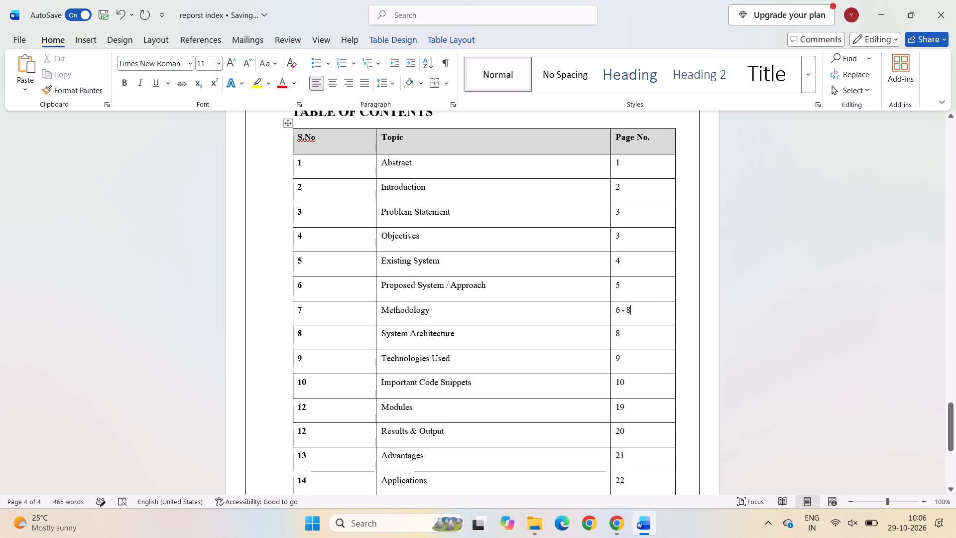
Set the Table of Contents page ranges to 8 - 9 for System Architecture and 9 -10 for Technologies Used.
{"action": "left_click", "coordinate": [623, 332]}
{"action": "key", "text": "space"}
{"action": "type", "text": "- 9"}
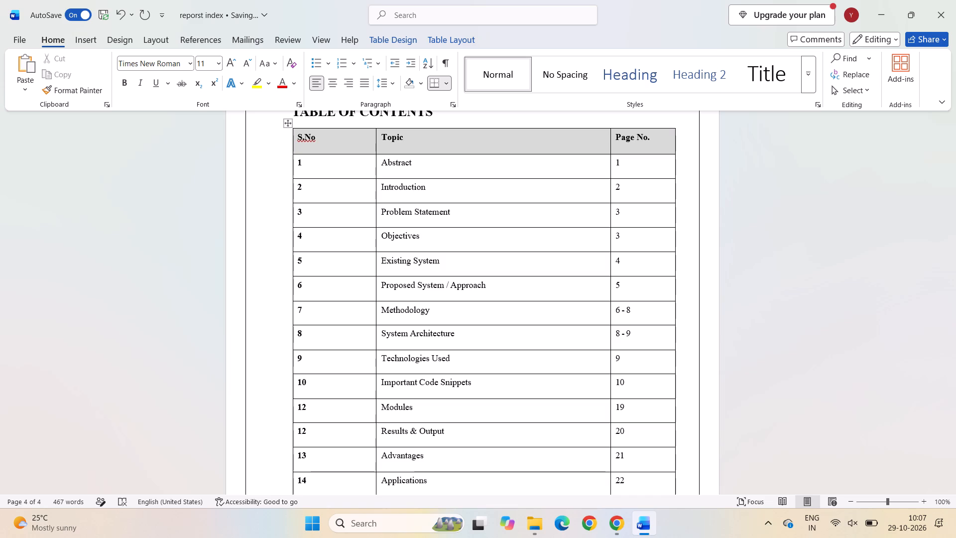
{"action": "left_click", "coordinate": [623, 359]}
{"action": "key", "text": "minus"}
{"action": "key", "text": "space"}
{"action": "key", "text": "BackSpace"}
{"action": "key", "text": "BackSpace"}
{"action": "key", "text": "space"}
{"action": "key", "text": "minus"}
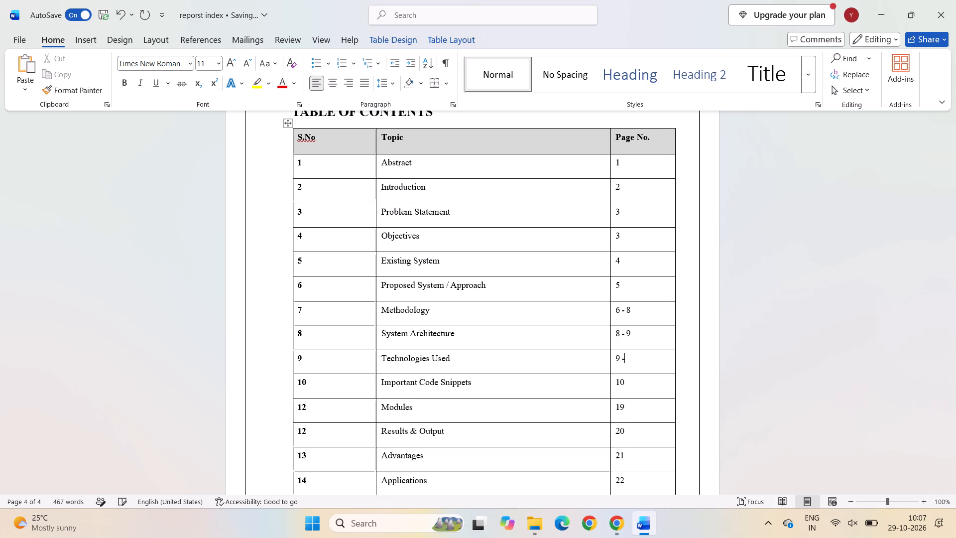
{"action": "key", "text": "1"}
{"action": "key", "text": "0"}
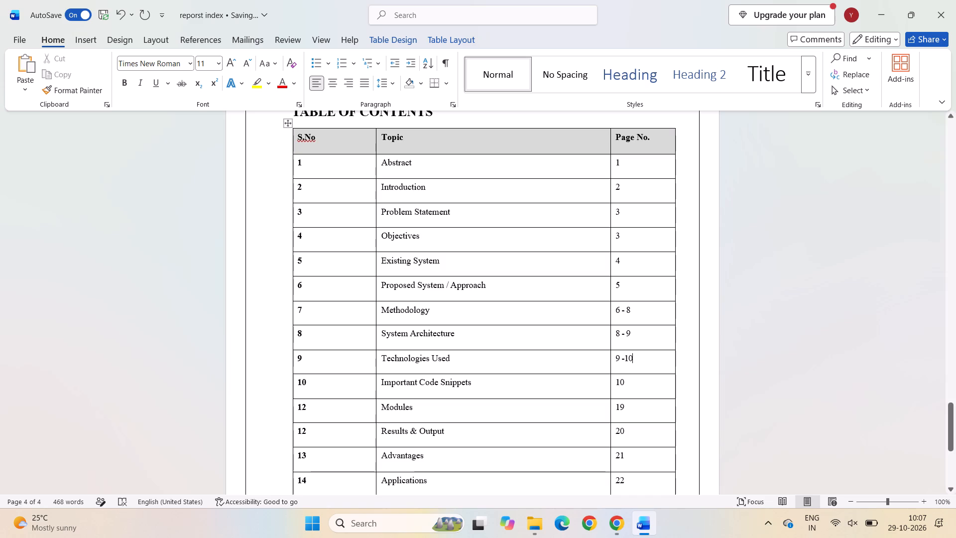
Set the Important Code Snippets page range to 10 - 15 and the Modules page number to 16.
{"action": "left_click", "coordinate": [629, 383]}
{"action": "key", "text": "space"}
{"action": "type", "text": "- 15"}
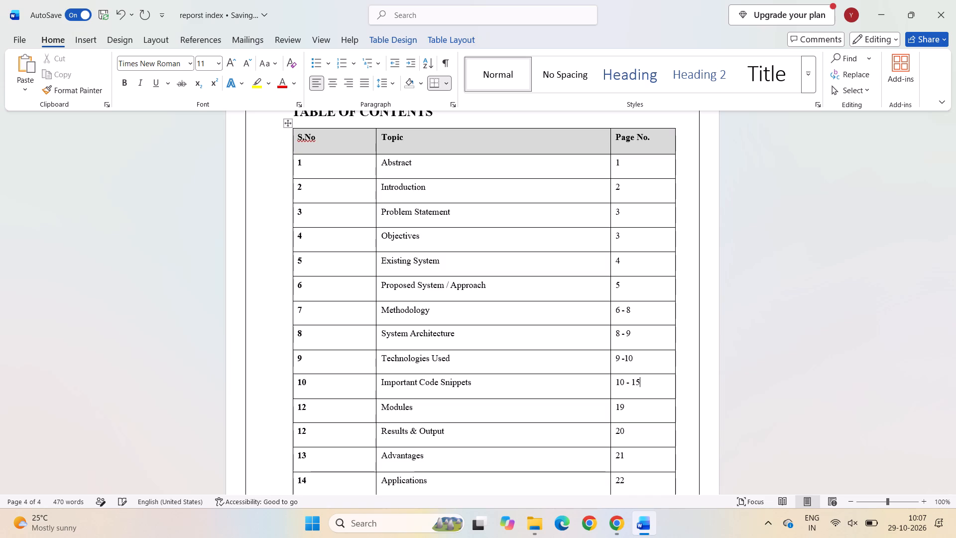
{"action": "scroll", "coordinate": [629, 383], "scroll_direction": "down", "scroll_amount": 1}
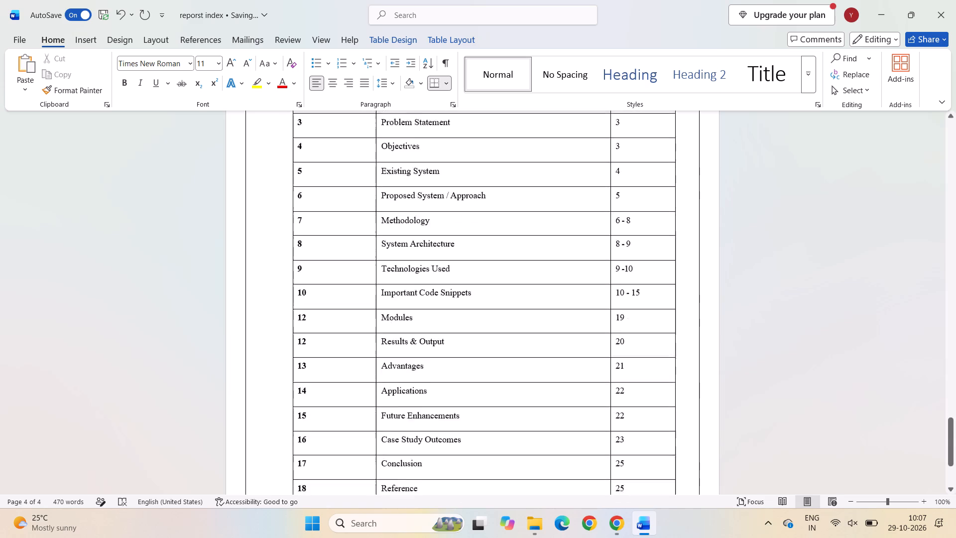
{"action": "scroll", "coordinate": [629, 383], "scroll_direction": "down", "scroll_amount": 1}
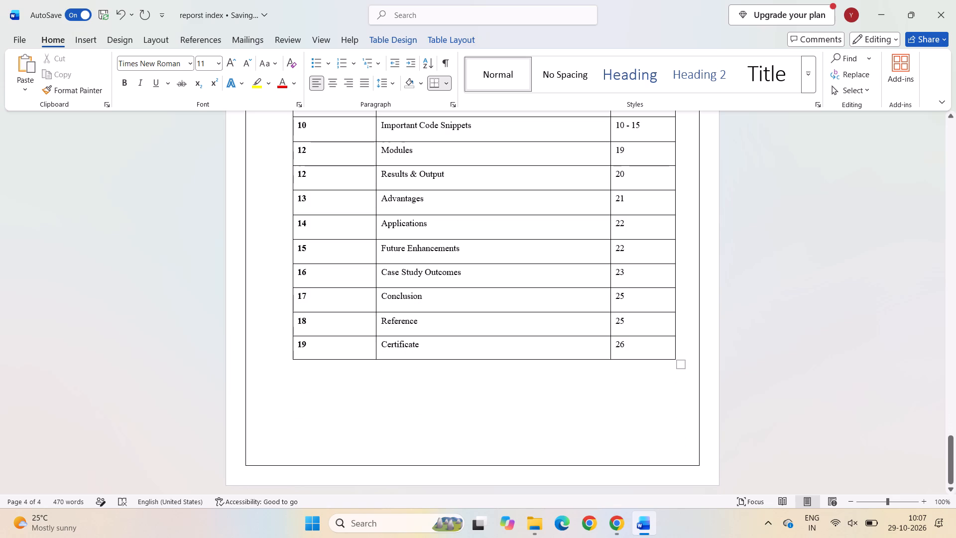
{"action": "left_click", "coordinate": [624, 150]}
{"action": "key", "text": "BackSpace"}
{"action": "key", "text": "6"}
Set the Results & Output page range in the Table of Contents to 17-18.
{"action": "left_click", "coordinate": [627, 175]}
{"action": "key", "text": "BackSpace"}
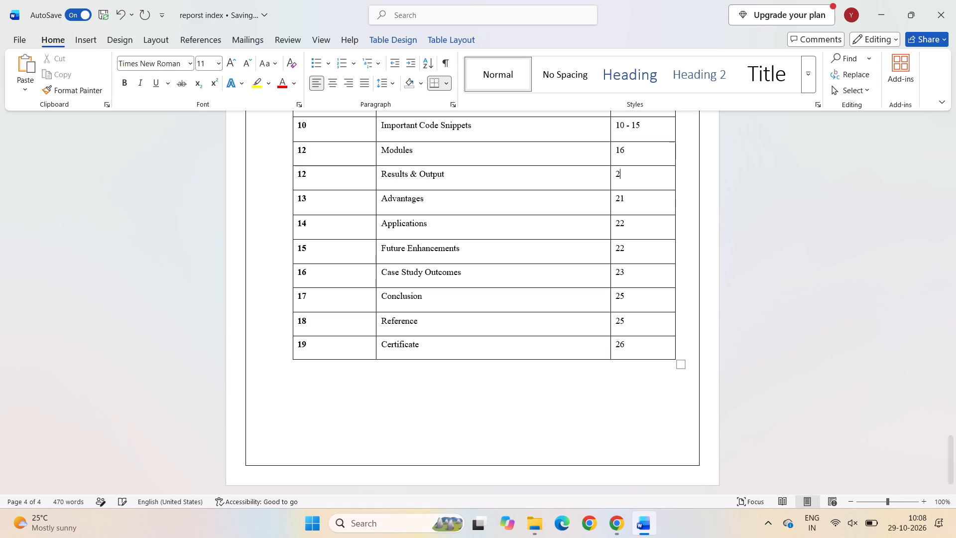
{"action": "key", "text": "BackSpace"}
{"action": "type", "text": "17"}
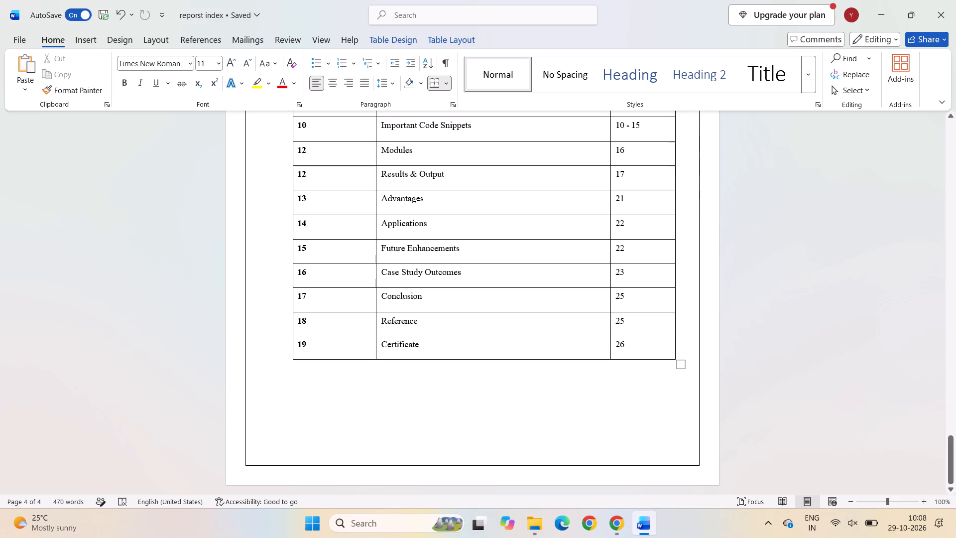
{"action": "key", "text": "minus"}
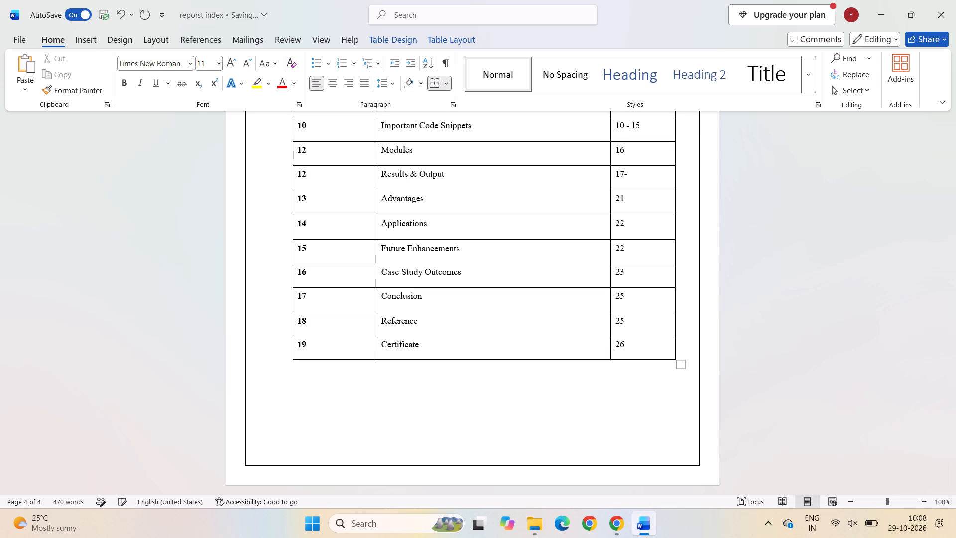
{"action": "key", "text": "1"}
{"action": "key", "text": "8"}
Remove the spaces around the hyphens in the Important Code Snippets and Technologies Used page ranges, giving 10-15 and 9-10.
{"action": "left_click", "coordinate": [632, 127]}
{"action": "key", "text": "BackSpace"}
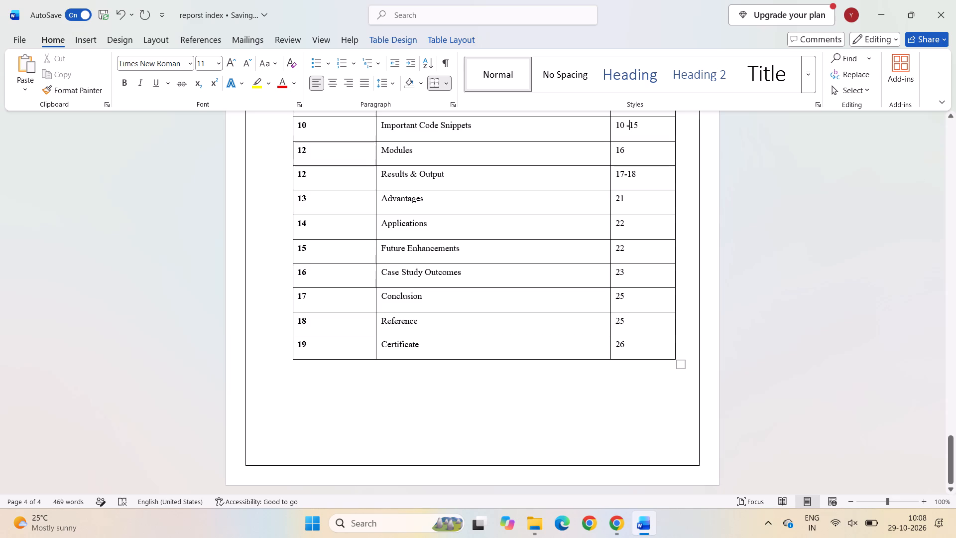
{"action": "key", "text": "Left"}
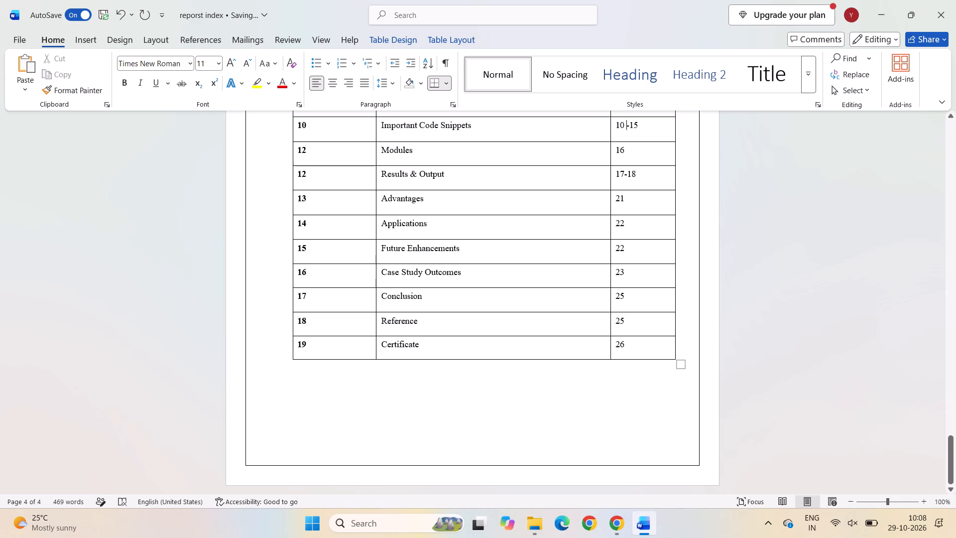
{"action": "key", "text": "BackSpace"}
{"action": "scroll", "coordinate": [624, 125], "scroll_direction": "up", "scroll_amount": 1}
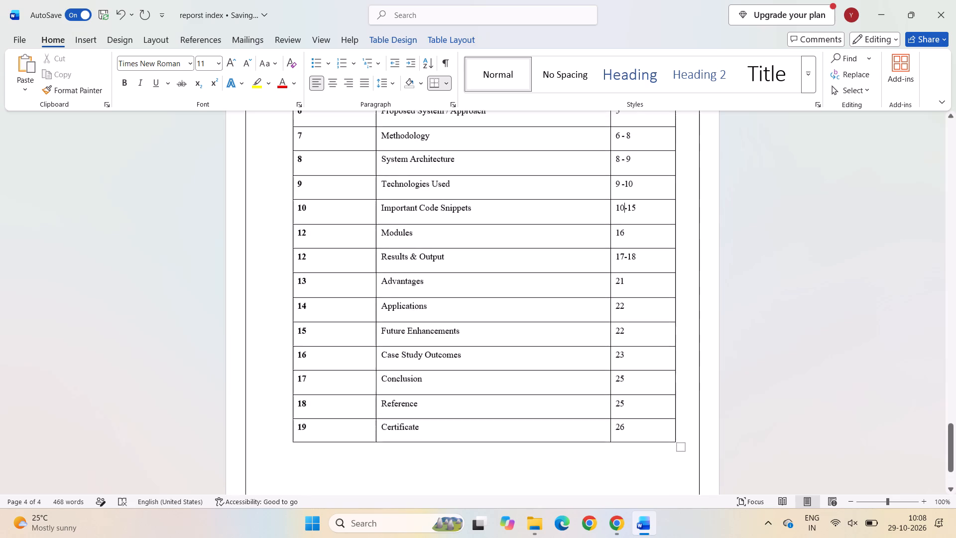
{"action": "scroll", "coordinate": [624, 125], "scroll_direction": "up", "scroll_amount": 1}
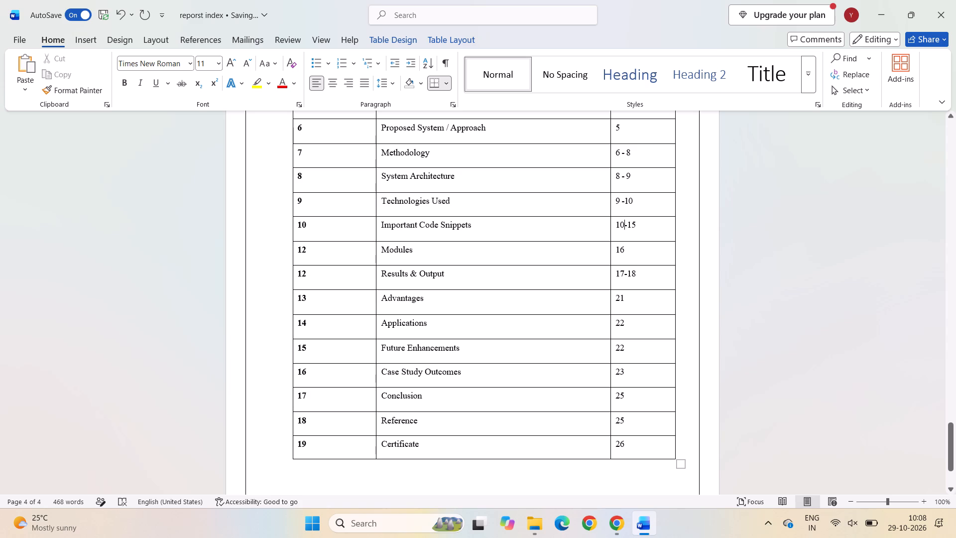
{"action": "left_click", "coordinate": [620, 201]}
{"action": "key", "text": "BackSpace"}
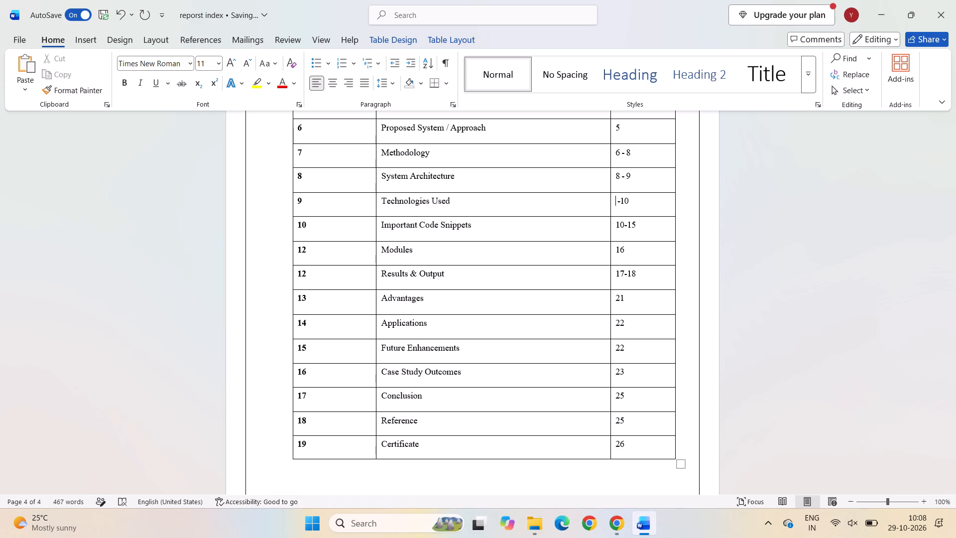
{"action": "key", "text": "9"}
{"action": "key", "text": "Right"}
{"action": "key", "text": "BackSpace"}
Remove the spaces around the hyphens in the System Architecture and Methodology page ranges, giving 8-9 and 6-8.
{"action": "left_click", "coordinate": [620, 176]}
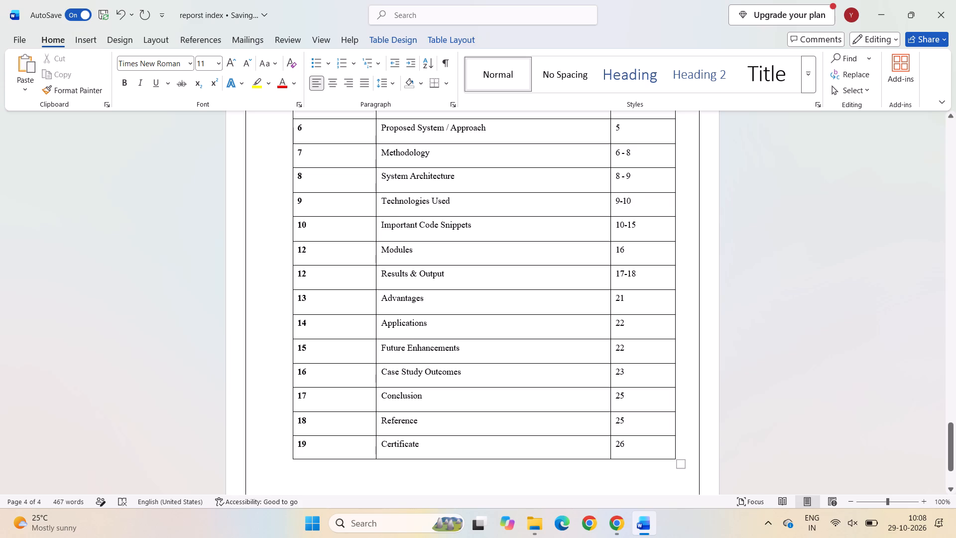
{"action": "key", "text": "Right"}
{"action": "key", "text": "BackSpace"}
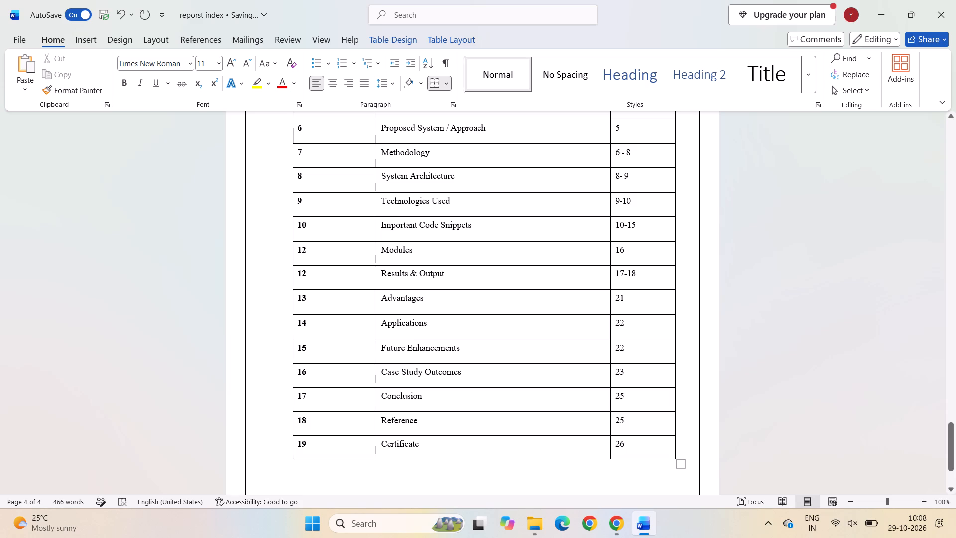
{"action": "left_click", "coordinate": [625, 175]}
{"action": "key", "text": "BackSpace"}
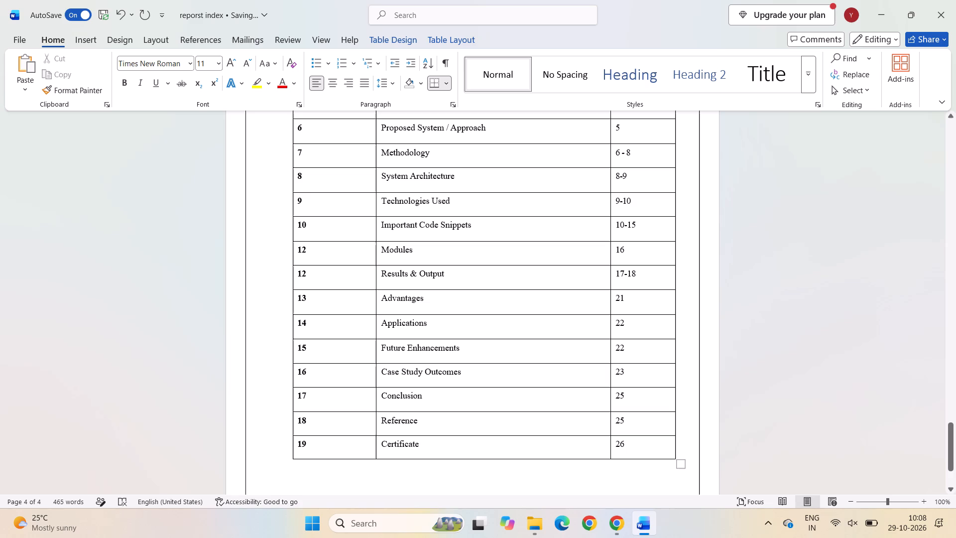
{"action": "left_click", "coordinate": [626, 154]}
{"action": "key", "text": "BackSpace"}
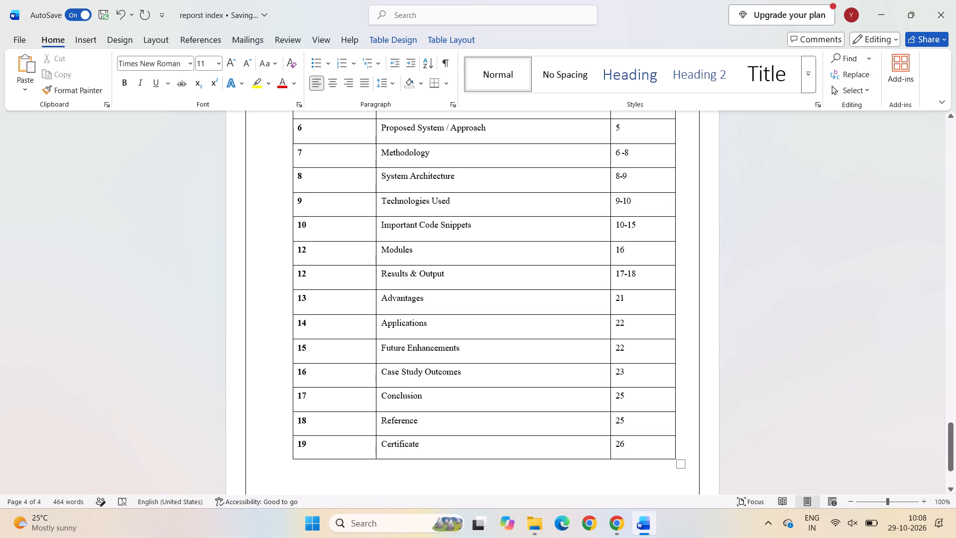
{"action": "left_click", "coordinate": [620, 152]}
{"action": "key", "text": "Right"}
{"action": "key", "text": "BackSpace"}
Set the Table of Contents page numbers to 19 for Advantages and 20 for Applications.
{"action": "scroll", "coordinate": [620, 152], "scroll_direction": "down", "scroll_amount": 1}
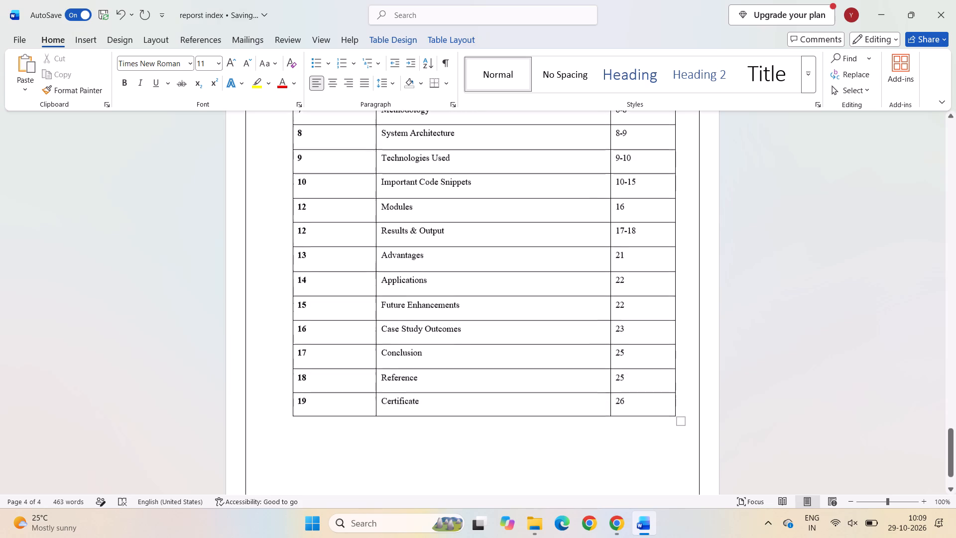
{"action": "scroll", "coordinate": [620, 152], "scroll_direction": "down", "scroll_amount": 1}
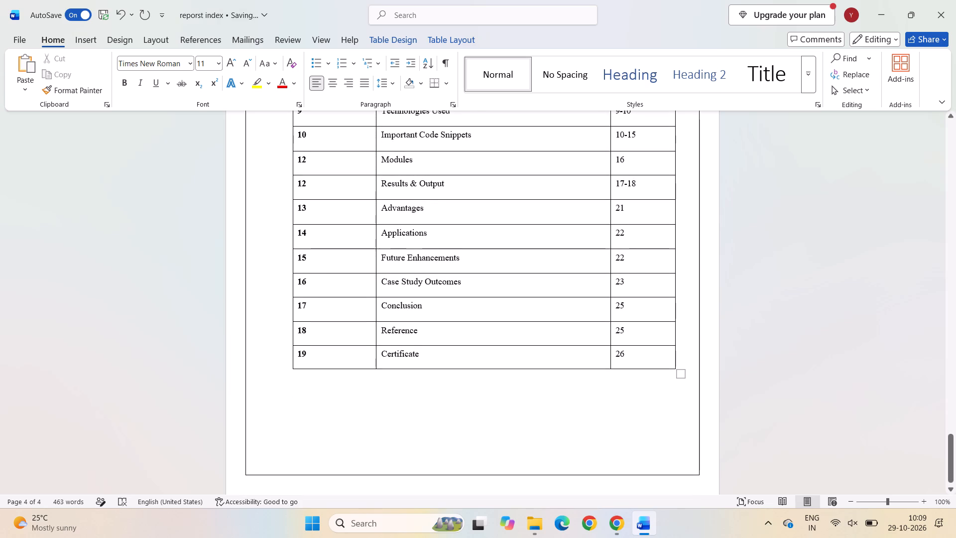
{"action": "left_click", "coordinate": [626, 210]}
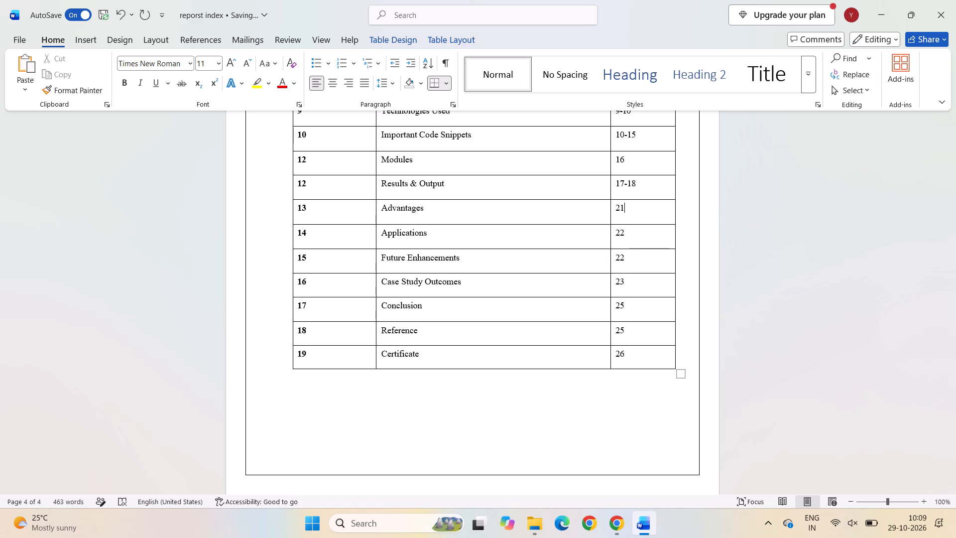
{"action": "key", "text": "BackSpace"}
{"action": "key", "text": "BackSpace"}
{"action": "key", "text": "1"}
{"action": "key", "text": "9"}
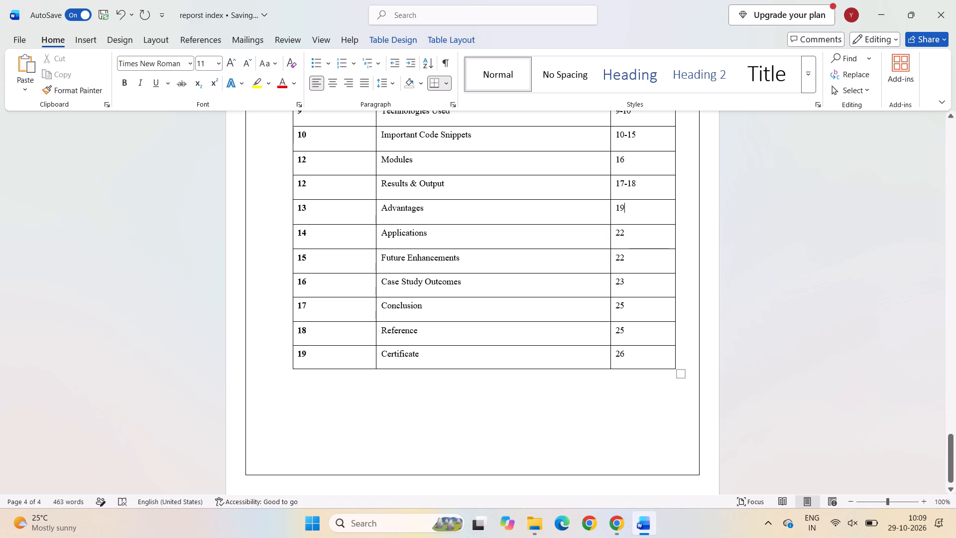
{"action": "left_click", "coordinate": [624, 234]}
{"action": "key", "text": "BackSpace"}
{"action": "key", "text": "0"}
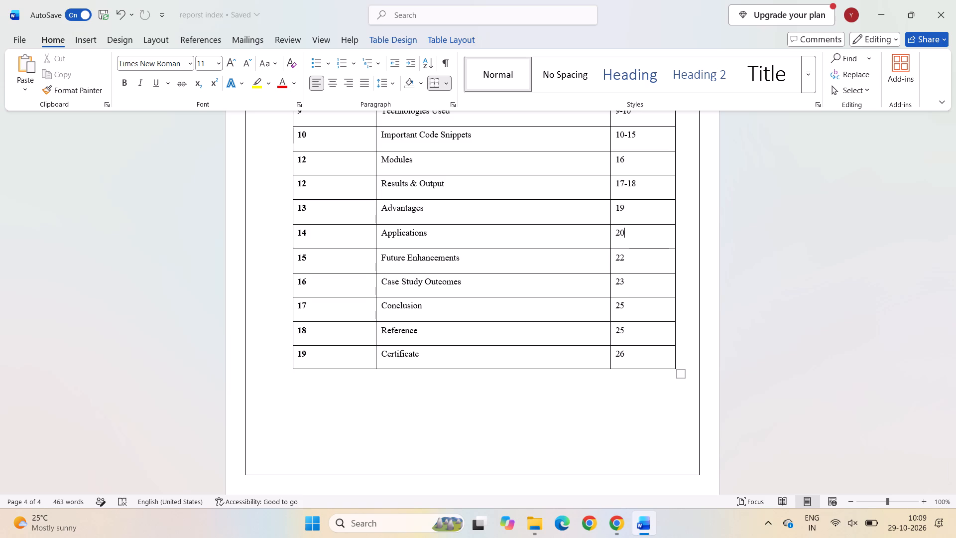
Set the Future Enhancements page range to 20-21 and the Case Study Outcomes page number to 21.
{"action": "left_click", "coordinate": [626, 259]}
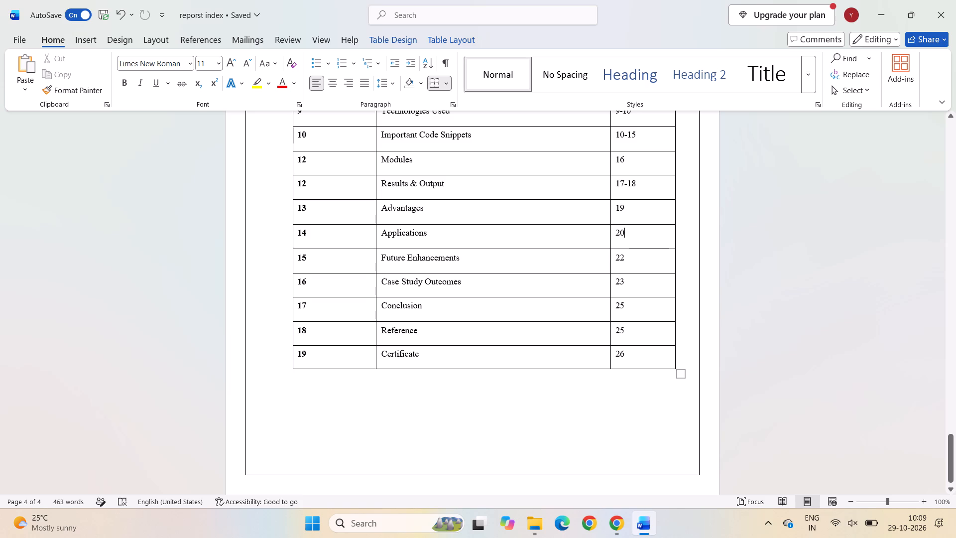
{"action": "key", "text": "BackSpace"}
{"action": "type", "text": "0-"}
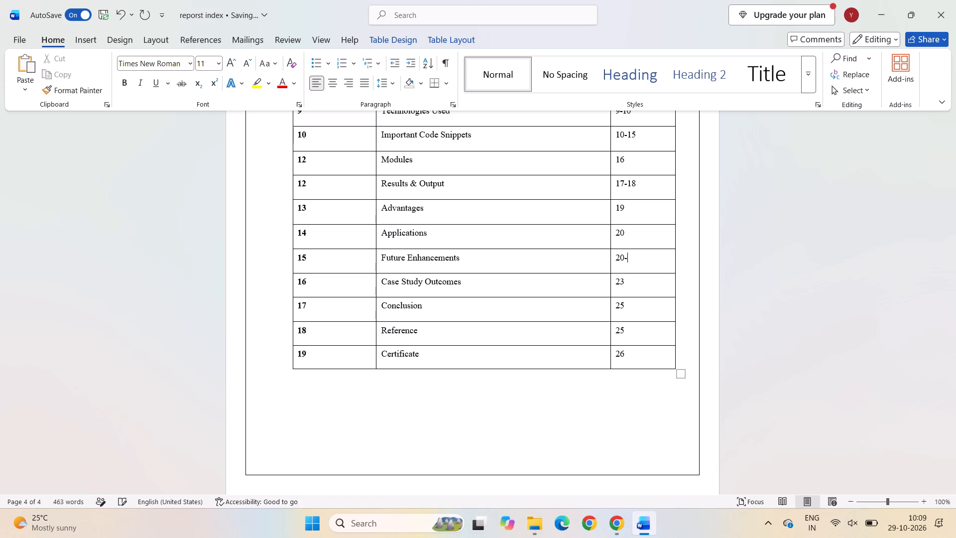
{"action": "type", "text": "21"}
{"action": "left_click", "coordinate": [625, 283]}
{"action": "key", "text": "BackSpace"}
{"action": "key", "text": "1"}
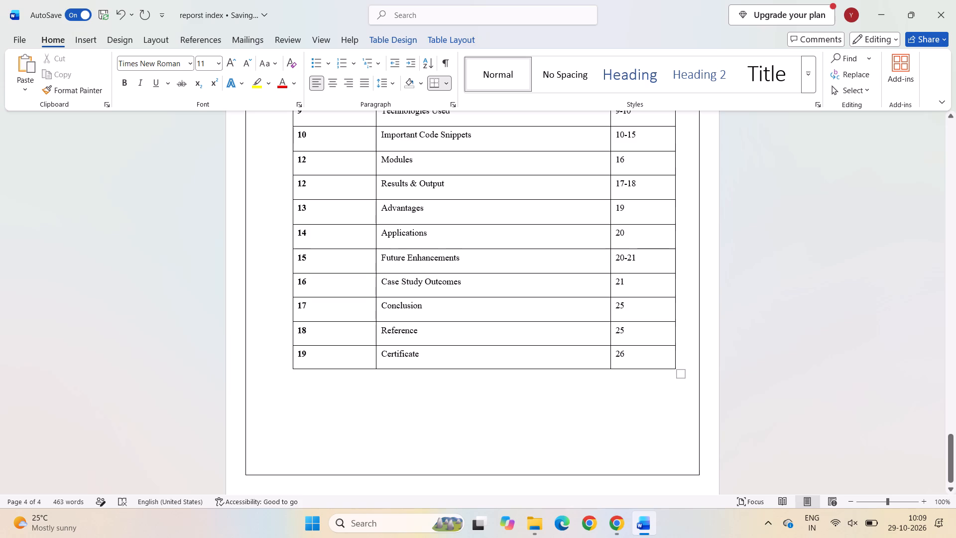
Set the Conclusion page number in the Table of Contents to 22.
{"action": "left_click", "coordinate": [627, 306]}
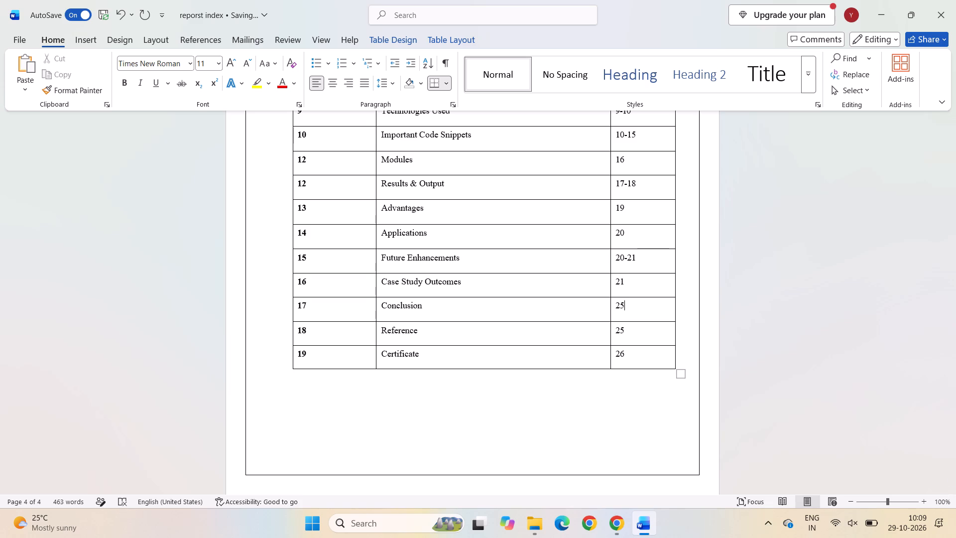
{"action": "key", "text": "BackSpace"}
{"action": "key", "text": "2"}
Set the Table of Contents page numbers to 23 for both Reference and Certificate.
{"action": "left_click", "coordinate": [624, 327]}
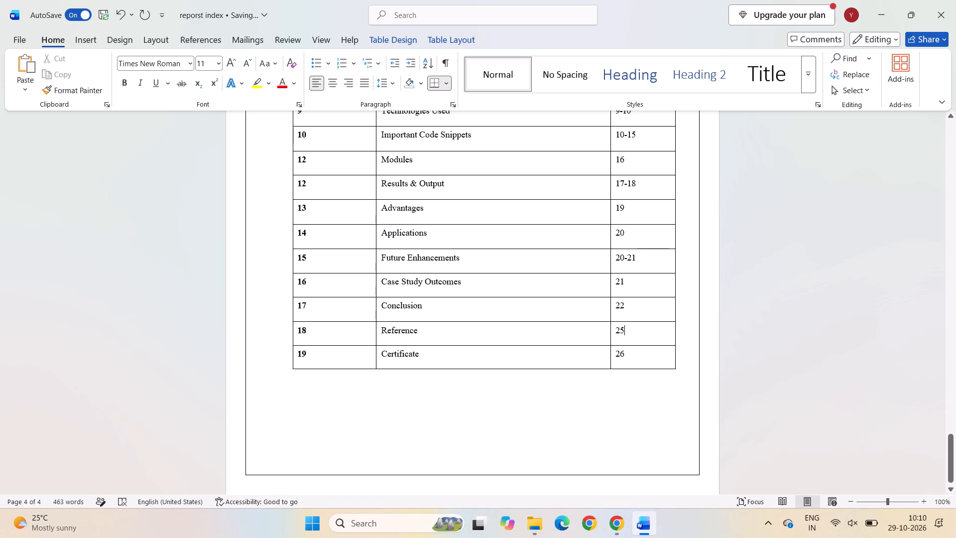
{"action": "key", "text": "BackSpace"}
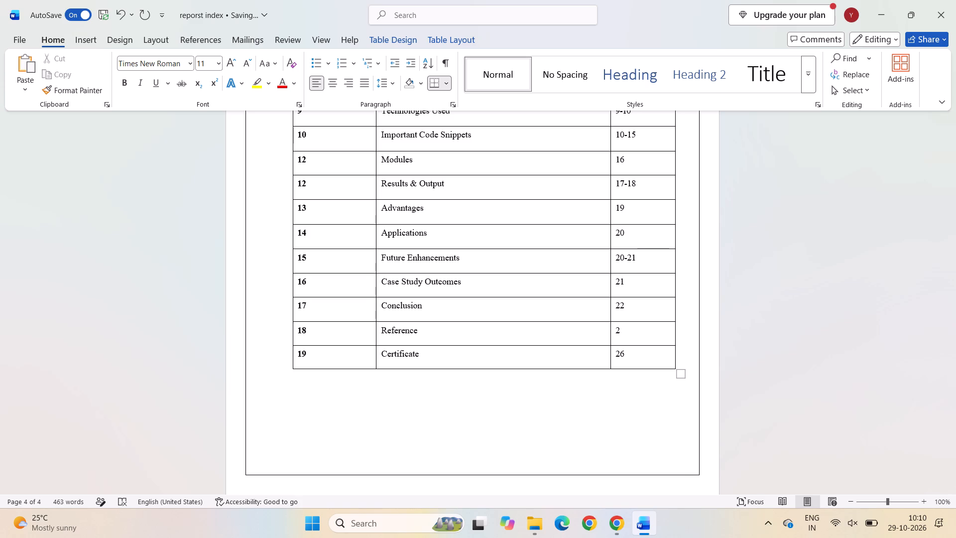
{"action": "key", "text": "3"}
{"action": "left_click", "coordinate": [625, 355]}
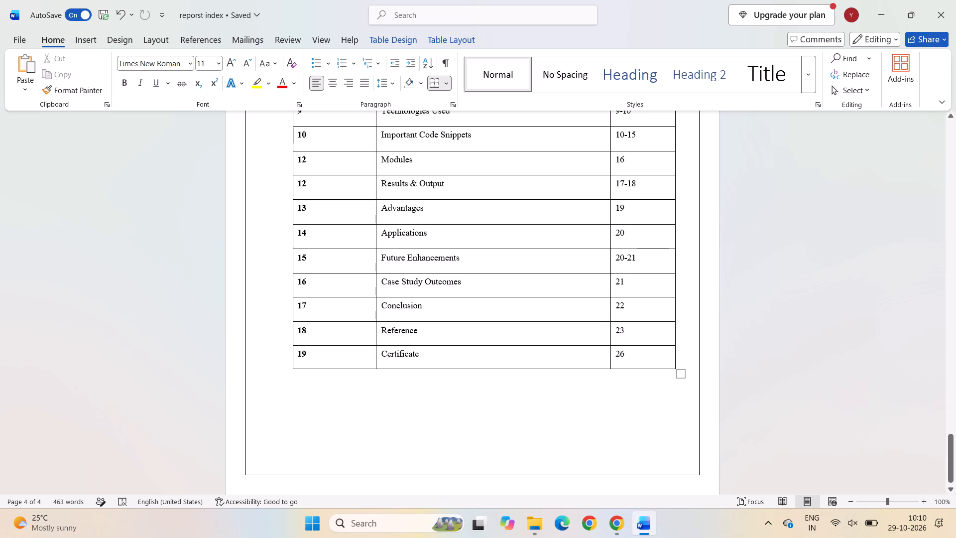
{"action": "key", "text": "BackSpace"}
{"action": "key", "text": "3"}
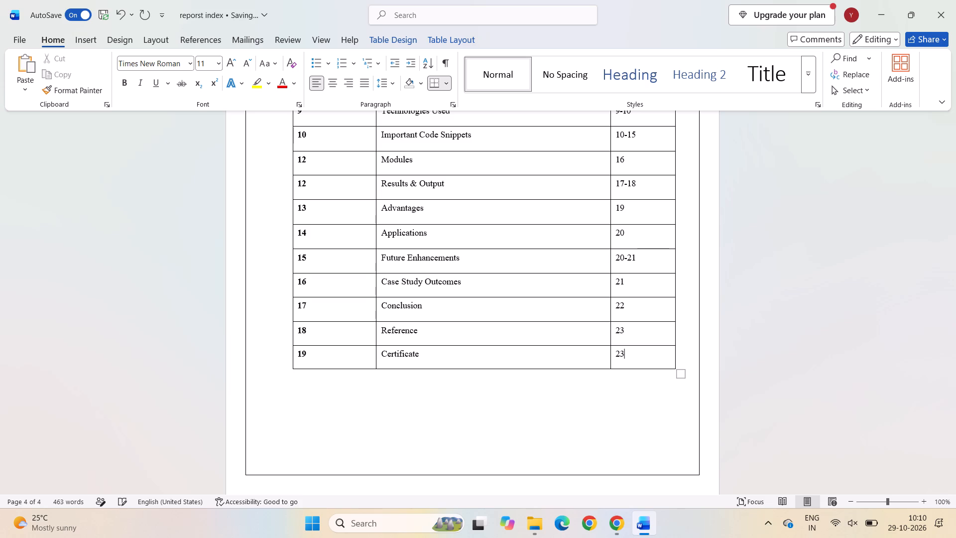
Review the index document from the Table of Contents back to the cover page, checking the Acknowledgement heading's formatting, and minimize it to File Explorer.
{"action": "scroll", "coordinate": [625, 355], "scroll_direction": "up", "scroll_amount": 4}
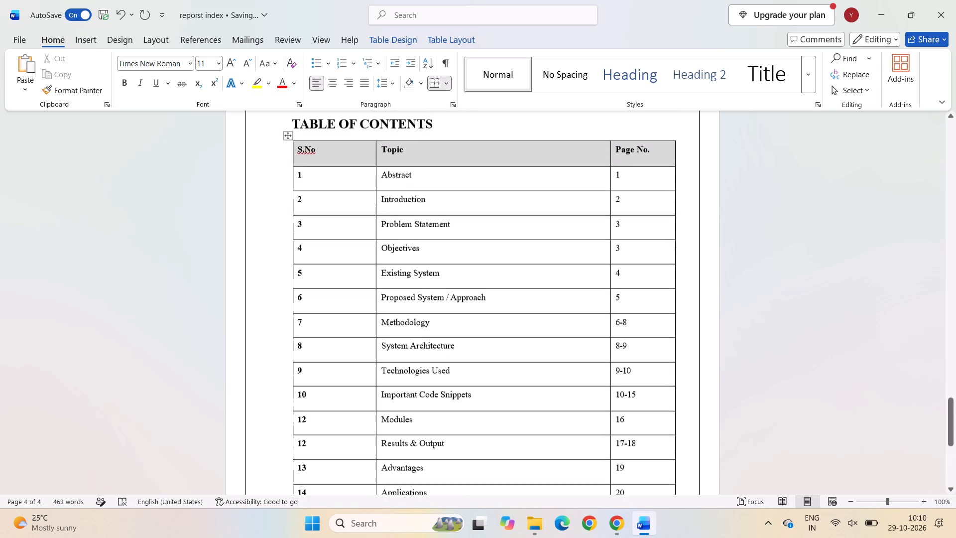
{"action": "scroll", "coordinate": [625, 355], "scroll_direction": "up", "scroll_amount": 5}
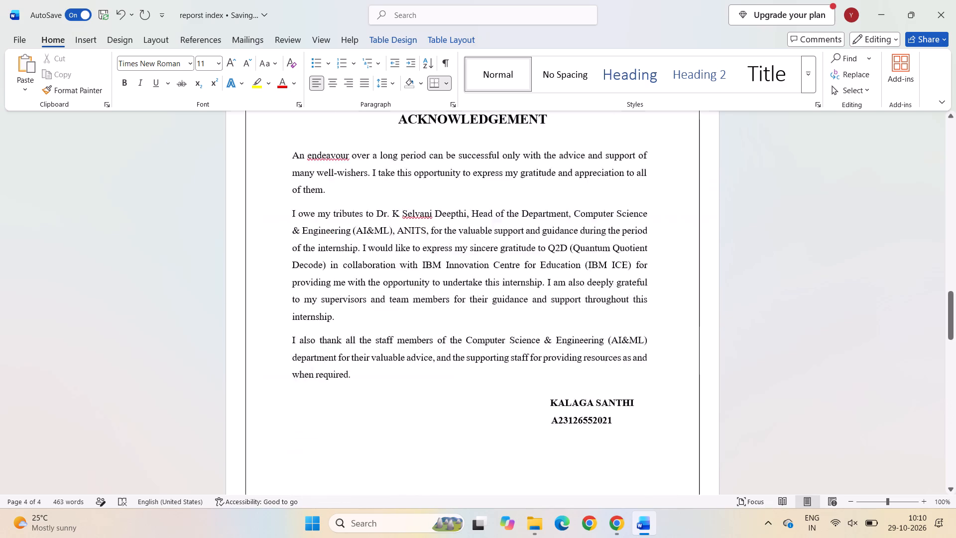
{"action": "scroll", "coordinate": [625, 355], "scroll_direction": "up", "scroll_amount": 1}
{"action": "scroll", "coordinate": [625, 355], "scroll_direction": "down", "scroll_amount": 2}
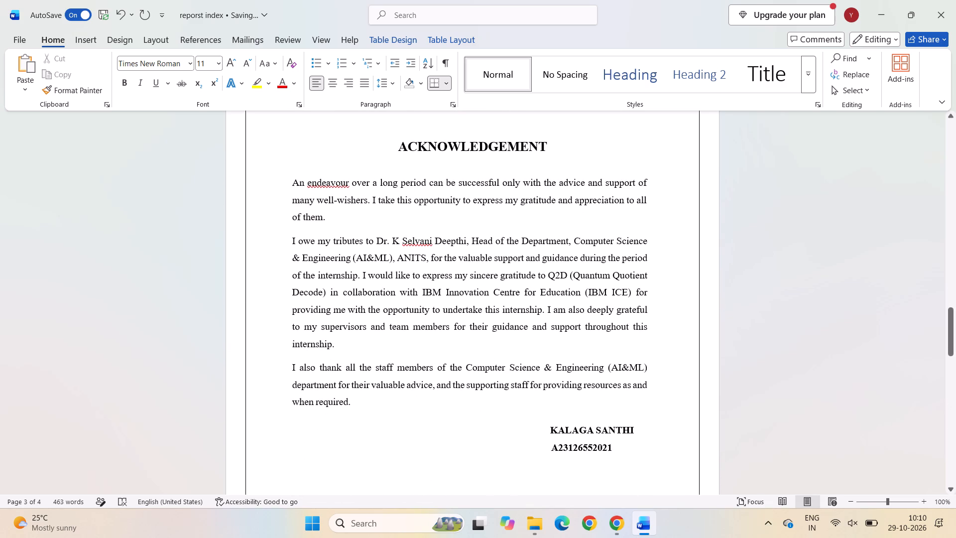
{"action": "left_click_drag", "start_coordinate": [544, 146], "coordinate": [399, 146]}
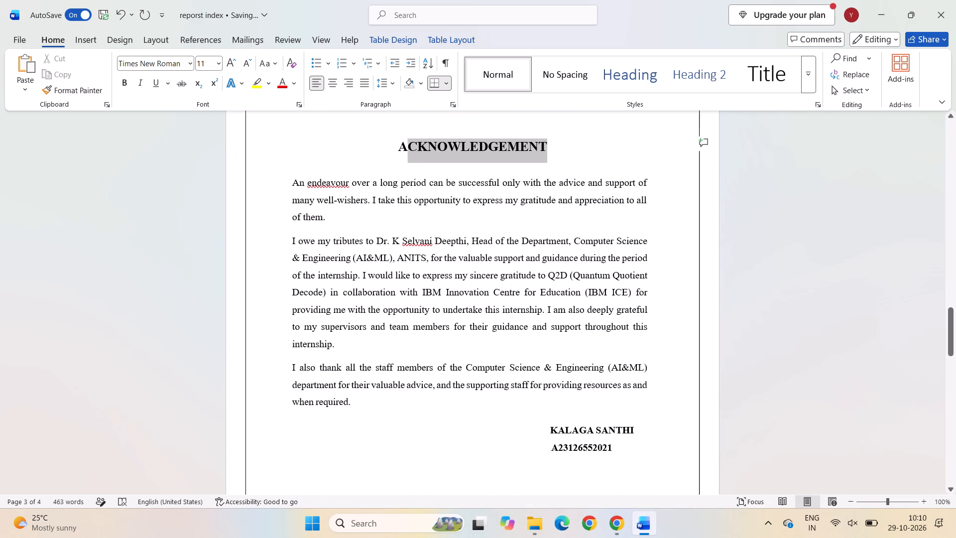
{"action": "left_click_drag", "start_coordinate": [399, 146], "coordinate": [379, 146]}
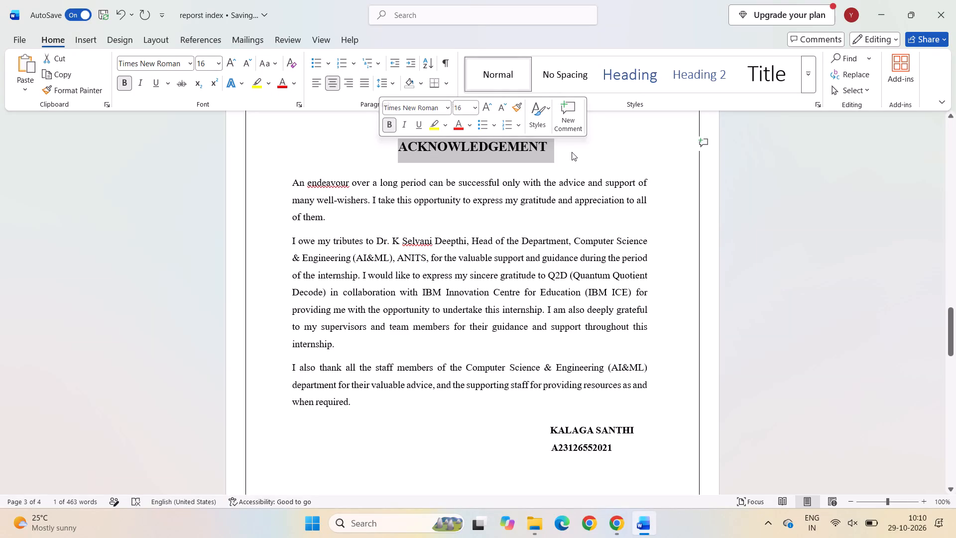
{"action": "left_click", "coordinate": [575, 152]}
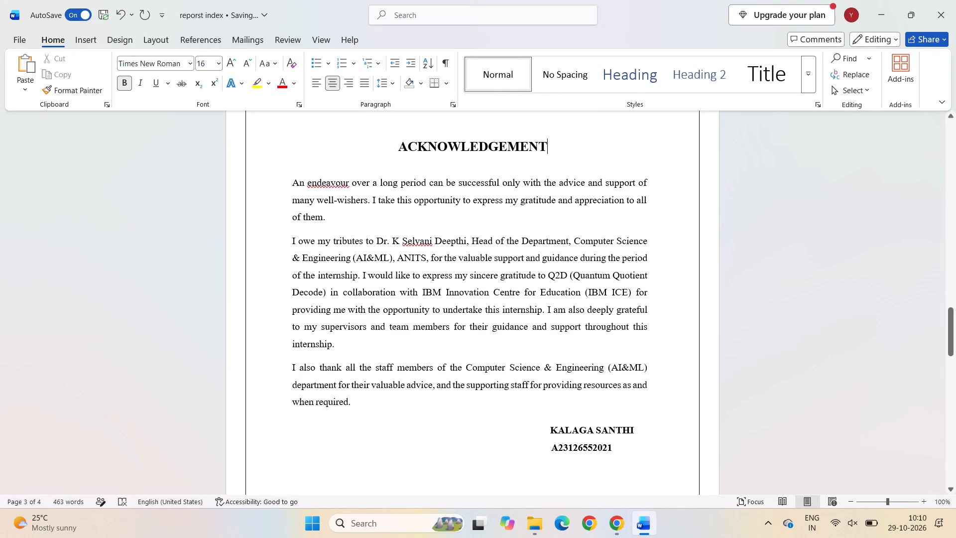
{"action": "scroll", "coordinate": [567, 152], "scroll_direction": "up", "scroll_amount": 4}
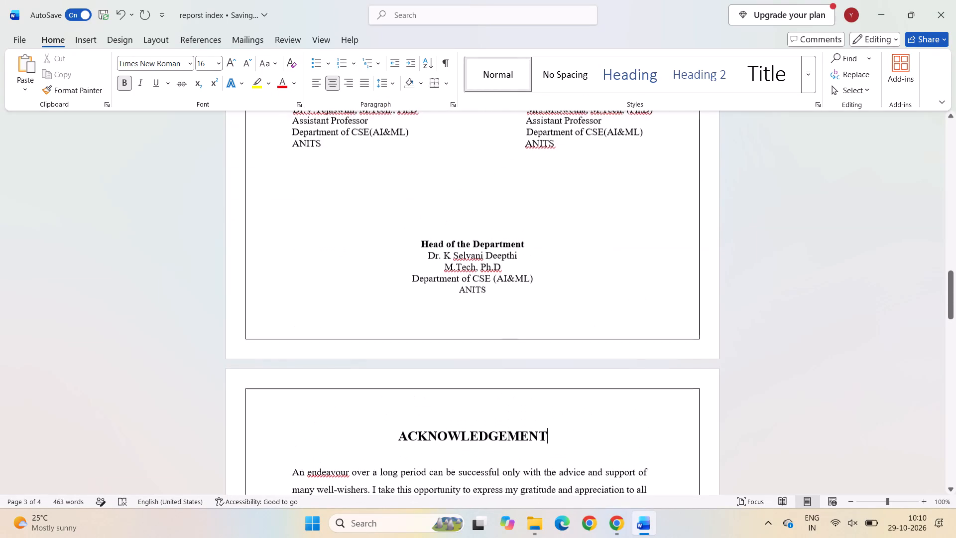
{"action": "scroll", "coordinate": [567, 152], "scroll_direction": "up", "scroll_amount": 7}
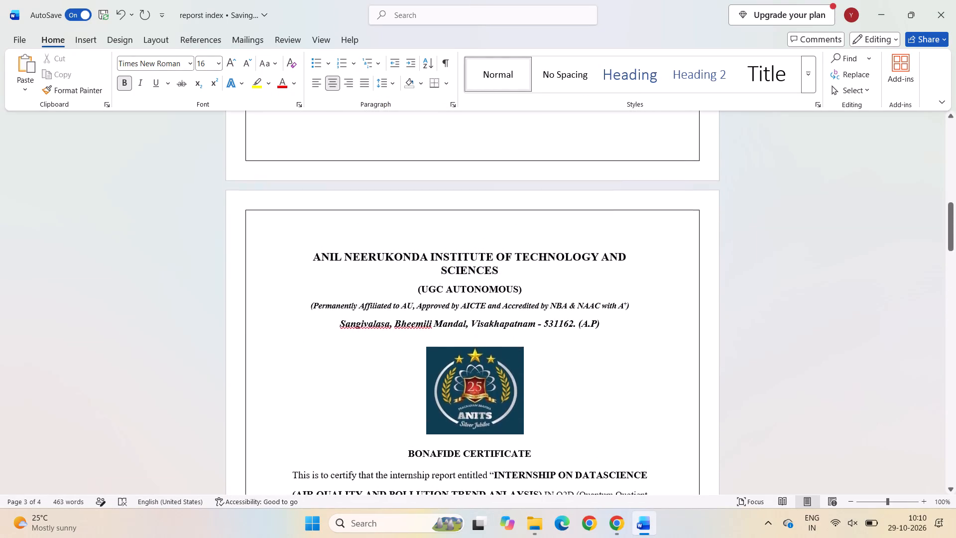
{"action": "scroll", "coordinate": [567, 152], "scroll_direction": "up", "scroll_amount": 10}
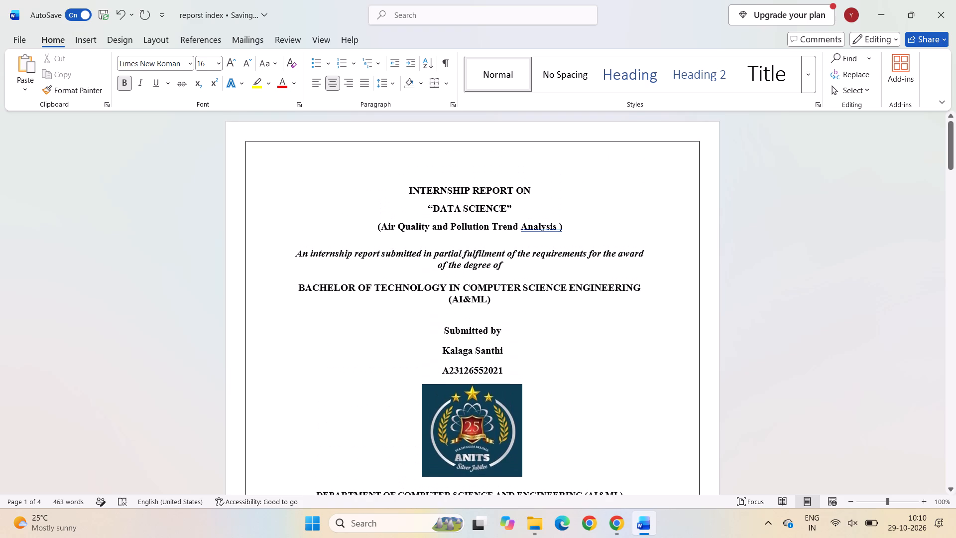
{"action": "scroll", "coordinate": [567, 152], "scroll_direction": "up", "scroll_amount": 4}
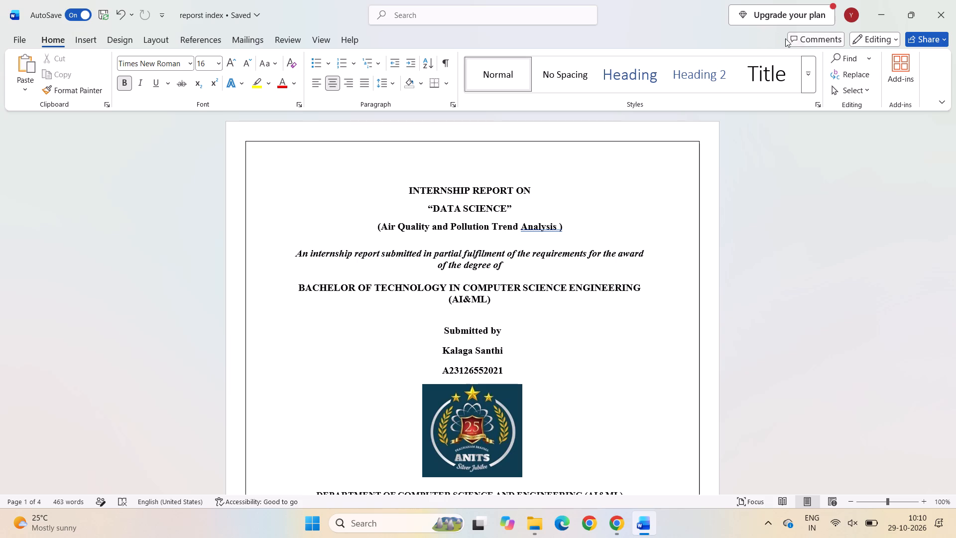
{"action": "left_click", "coordinate": [871, 22]}
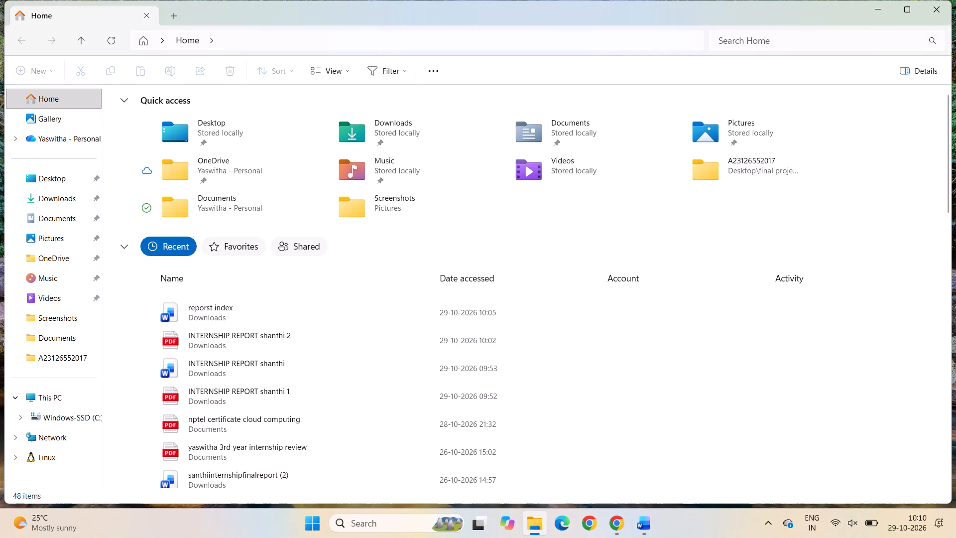
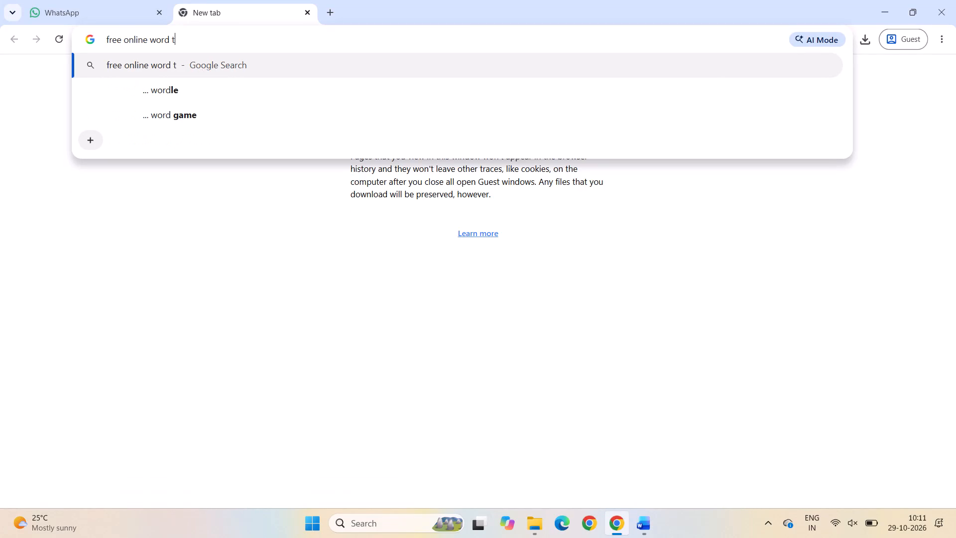
Search the web for "free online word to pdf converter" and open iLovePDF's Word to PDF converter.
{"action": "type", "text": "o pdf"}
{"action": "key", "text": "space"}
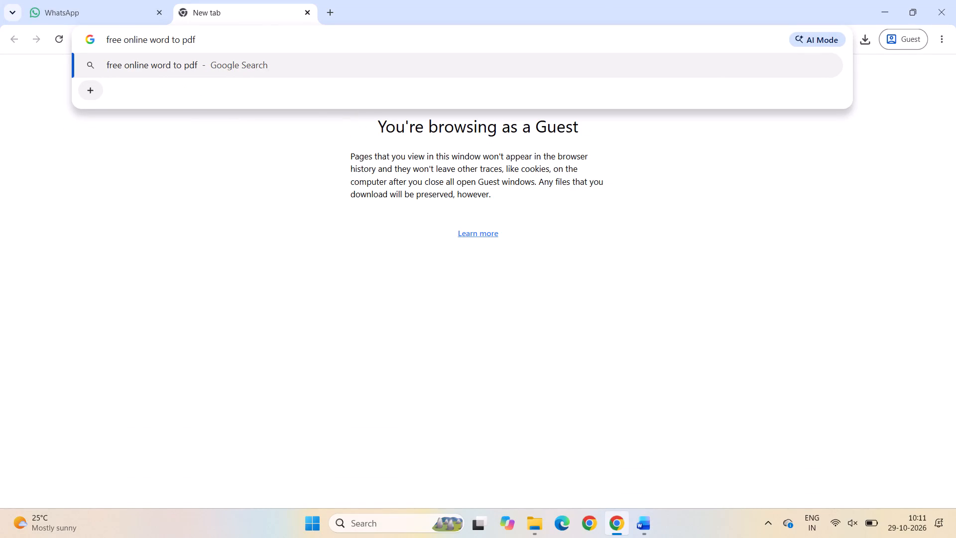
{"action": "type", "text": "converter"}
{"action": "key", "text": "Return"}
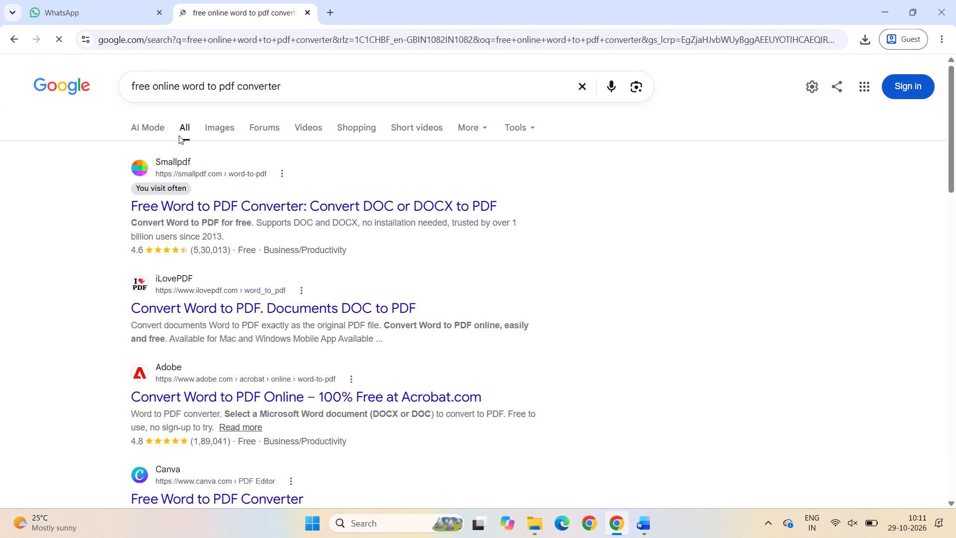
{"action": "left_click", "coordinate": [187, 296]}
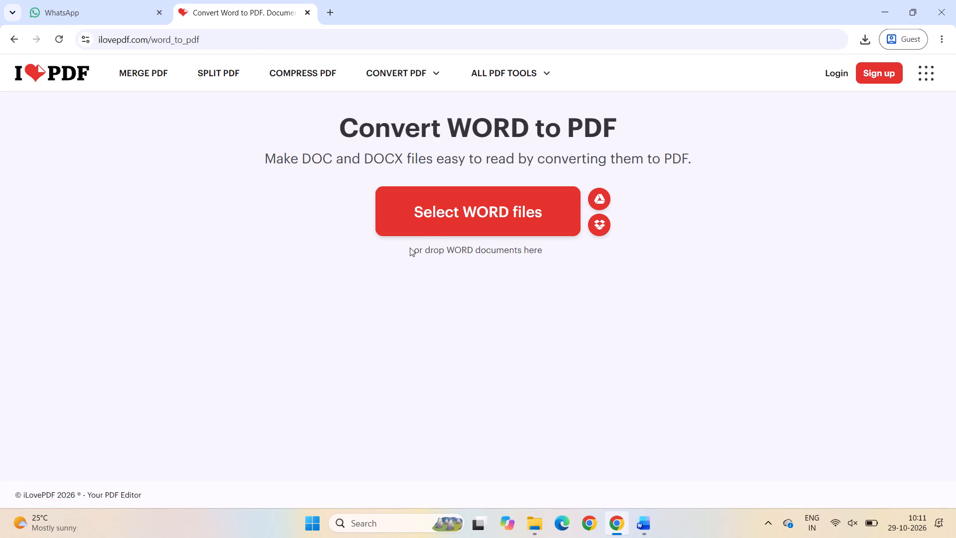
Upload the "reporst index" Word document from Downloads to iLovePDF and convert it to PDF.
{"action": "left_click", "coordinate": [427, 231]}
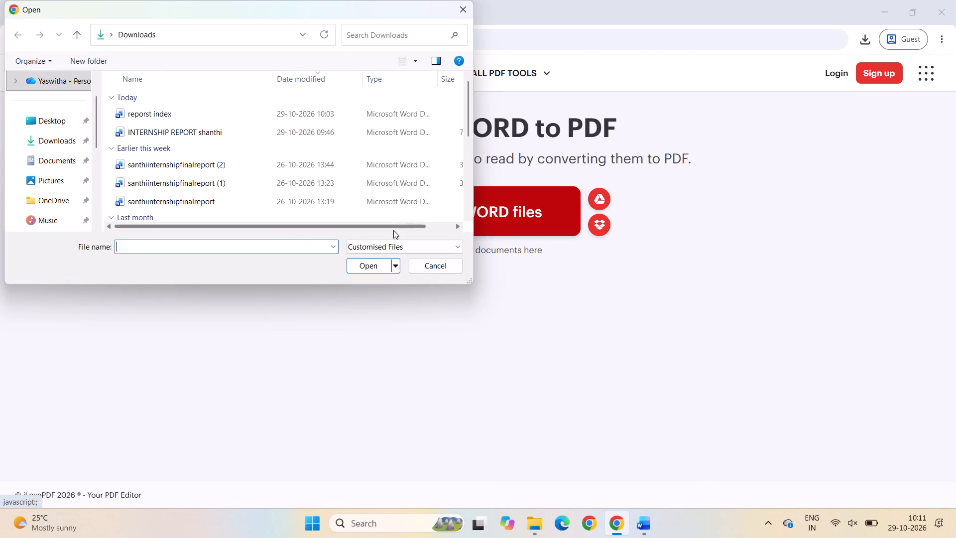
{"action": "left_click", "coordinate": [183, 107]}
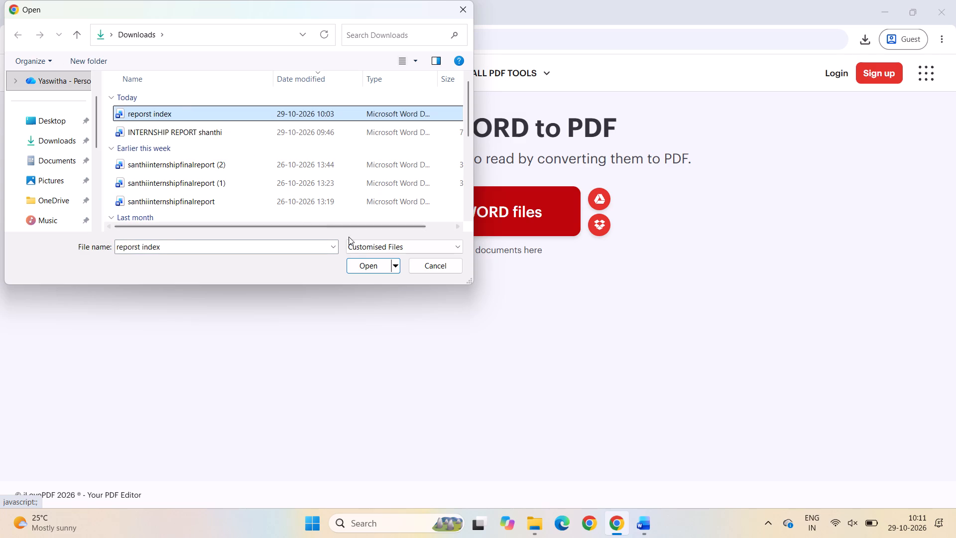
{"action": "left_click", "coordinate": [374, 268]}
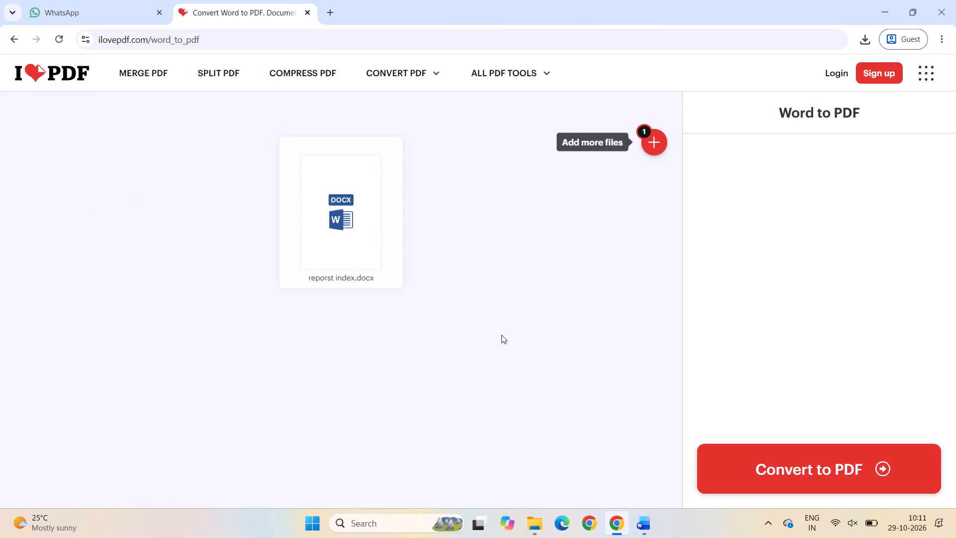
{"action": "left_click", "coordinate": [765, 479]}
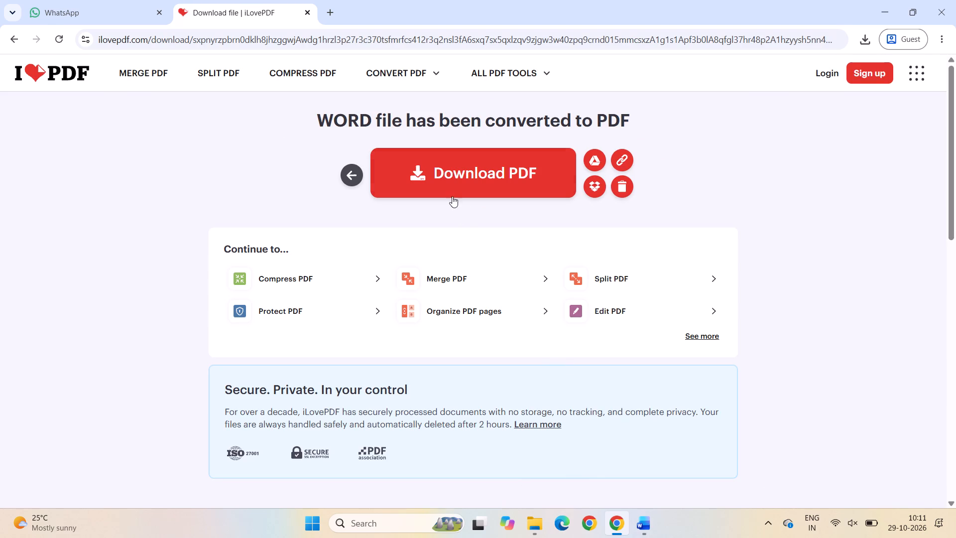
Download the converted PDF to the Downloads folder as "reporst index" and open it for viewing.
{"action": "left_click", "coordinate": [455, 180]}
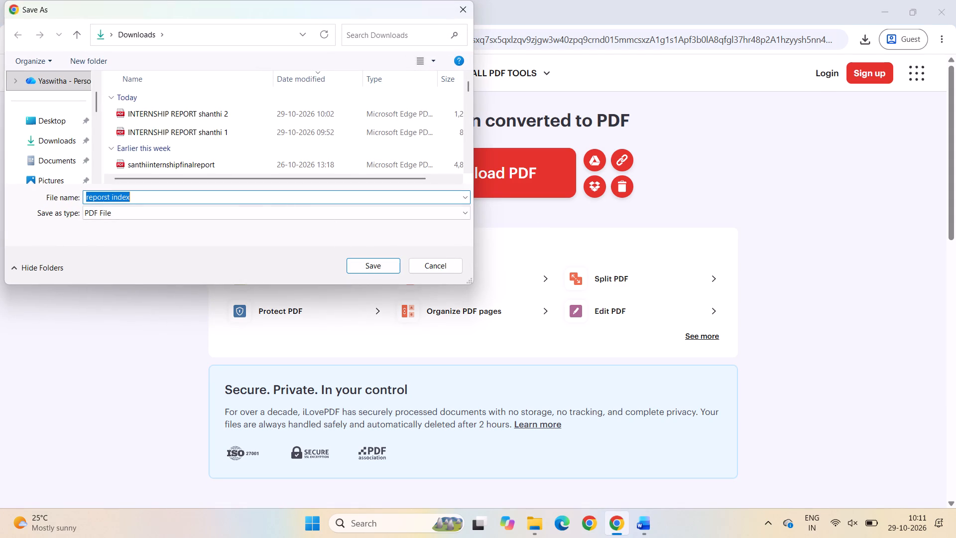
{"action": "left_click", "coordinate": [367, 270]}
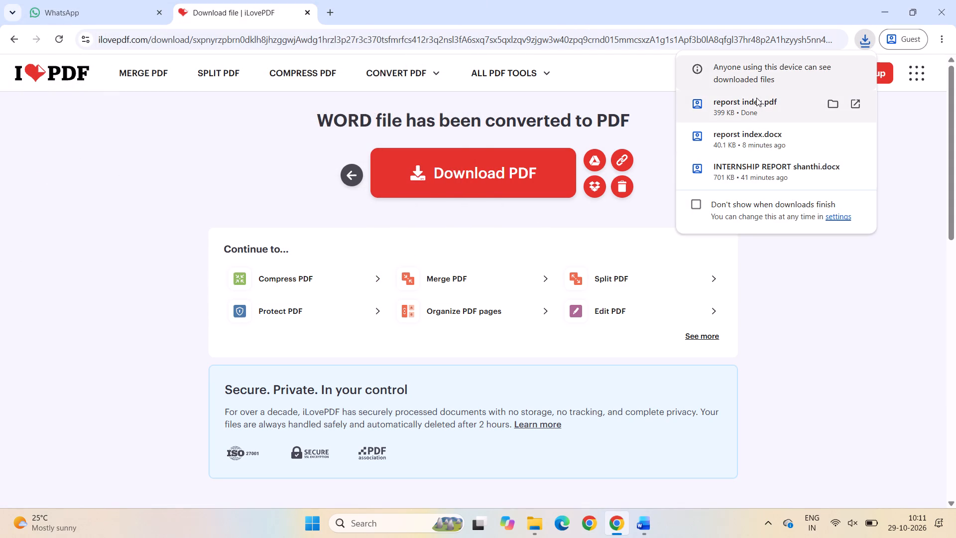
{"action": "double_click", "coordinate": [747, 114]}
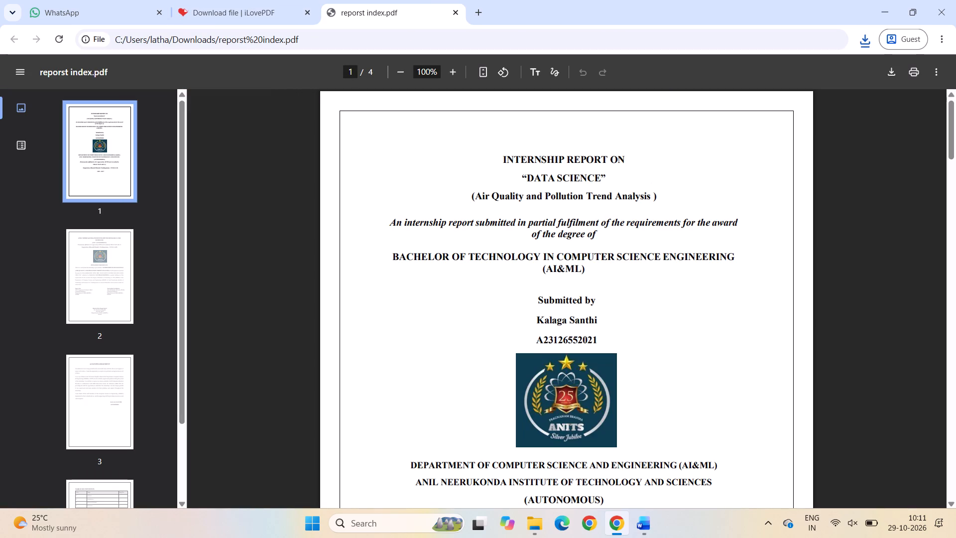
Review the converted "reporst index" PDF from the cover page through the Bonafide Certificate and Acknowledgement to the Table of Contents.
{"action": "scroll", "coordinate": [549, 297], "scroll_direction": "down", "scroll_amount": 2}
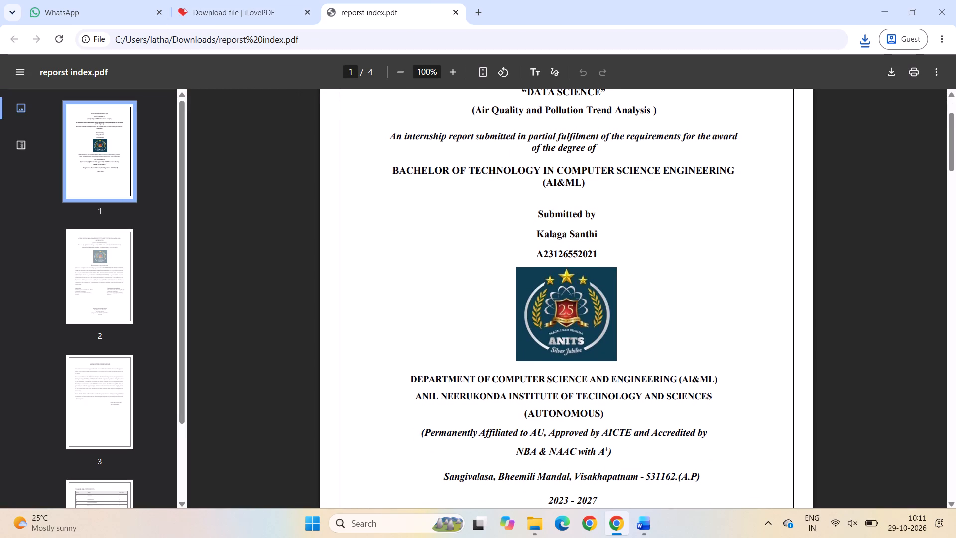
{"action": "scroll", "coordinate": [549, 297], "scroll_direction": "down", "scroll_amount": 2}
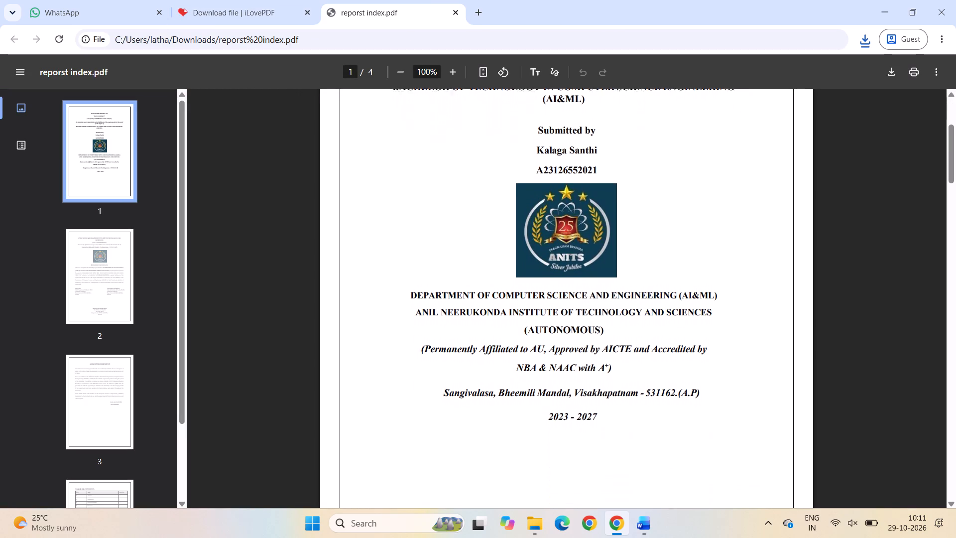
{"action": "scroll", "coordinate": [549, 297], "scroll_direction": "down", "scroll_amount": 4}
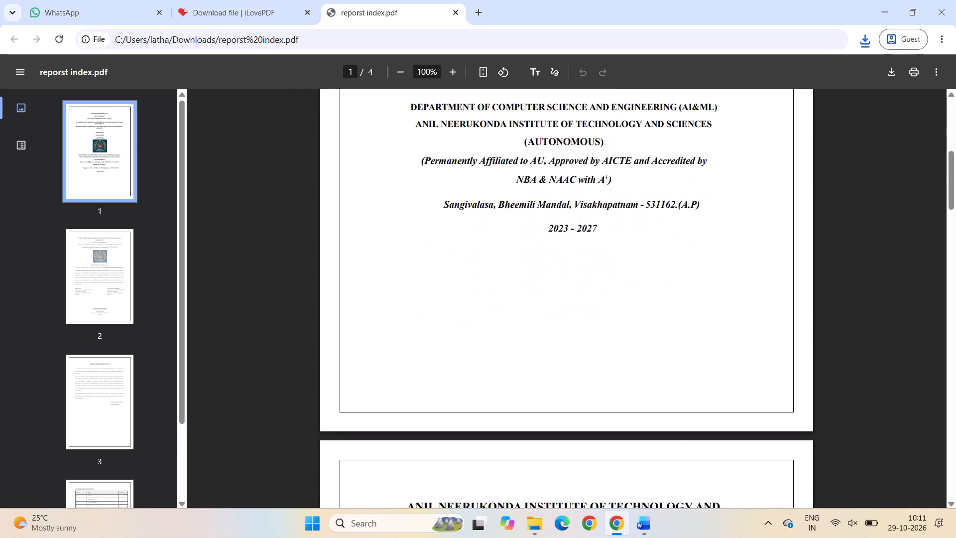
{"action": "scroll", "coordinate": [549, 297], "scroll_direction": "down", "scroll_amount": 5}
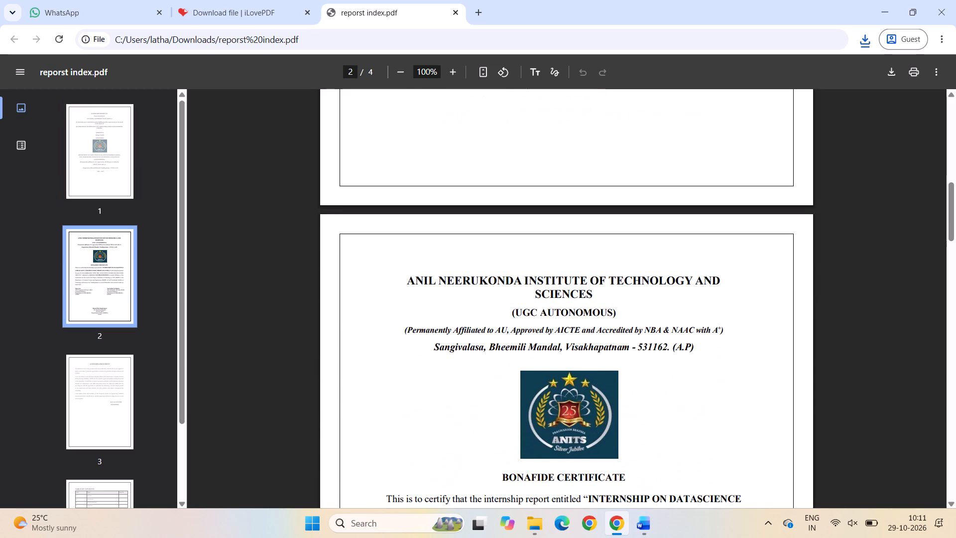
{"action": "scroll", "coordinate": [549, 297], "scroll_direction": "down", "scroll_amount": 2}
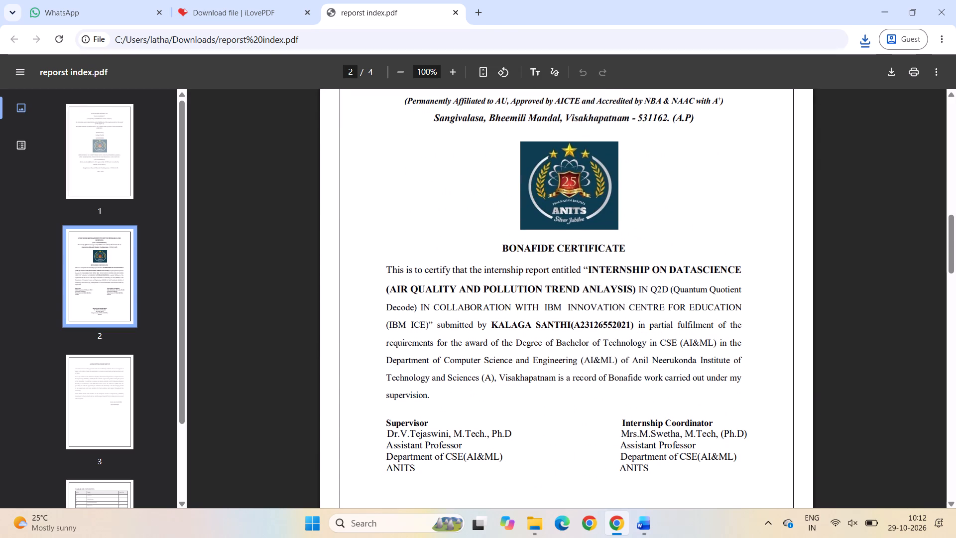
{"action": "scroll", "coordinate": [549, 297], "scroll_direction": "down", "scroll_amount": 2}
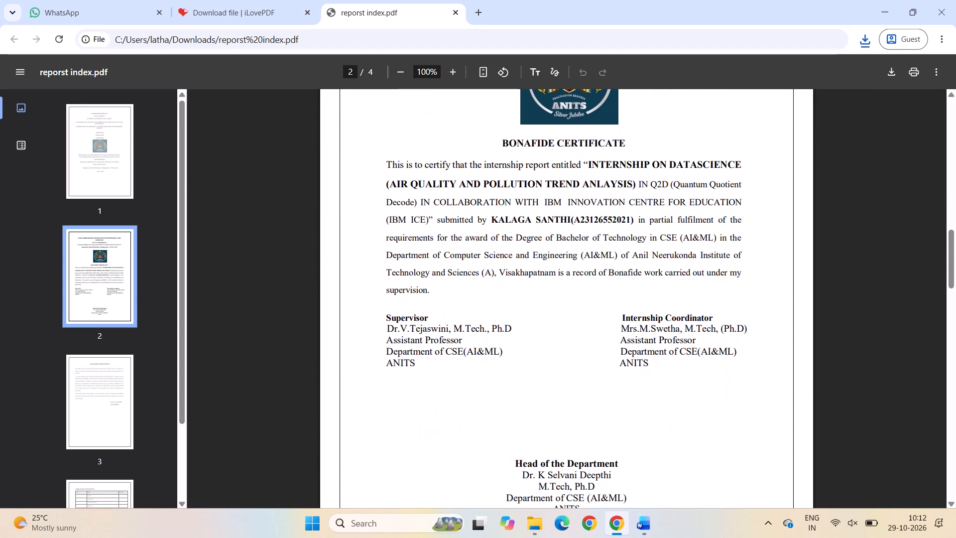
{"action": "scroll", "coordinate": [549, 297], "scroll_direction": "down", "scroll_amount": 5}
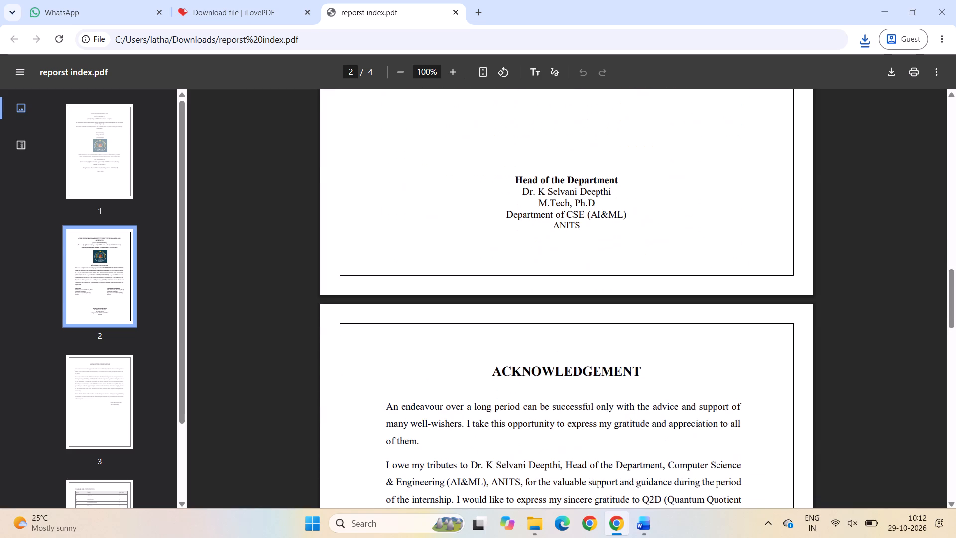
{"action": "scroll", "coordinate": [549, 297], "scroll_direction": "down", "scroll_amount": 4}
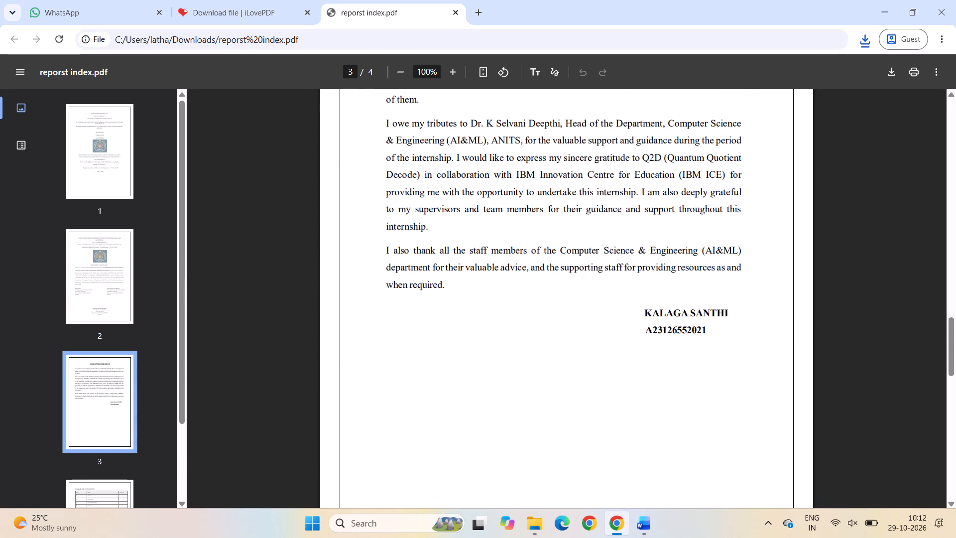
{"action": "scroll", "coordinate": [549, 297], "scroll_direction": "down", "scroll_amount": 8}
Recheck the Table of Contents entries and the Acknowledgement page in the converted PDF, ending at the Table of Contents heading.
{"action": "scroll", "coordinate": [549, 297], "scroll_direction": "up", "scroll_amount": 1}
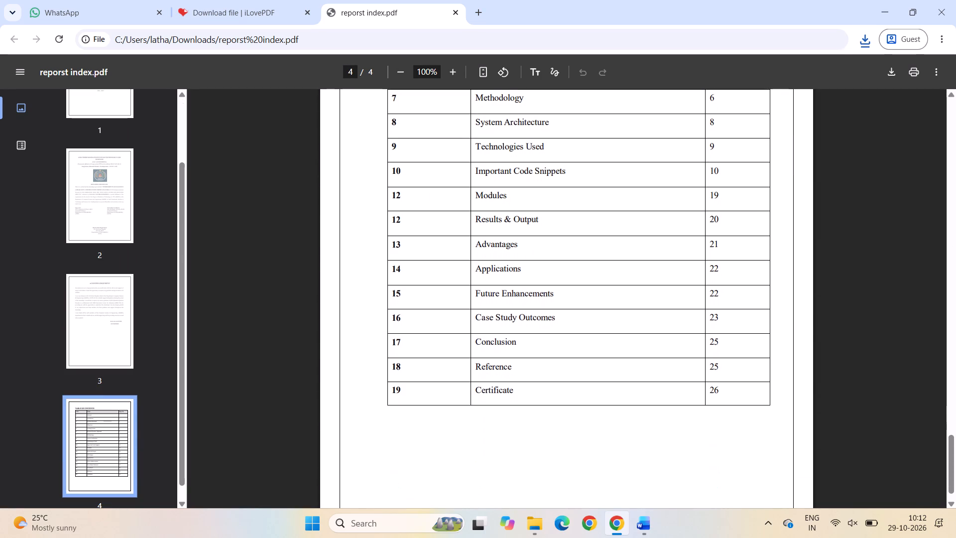
{"action": "scroll", "coordinate": [549, 297], "scroll_direction": "up", "scroll_amount": 2}
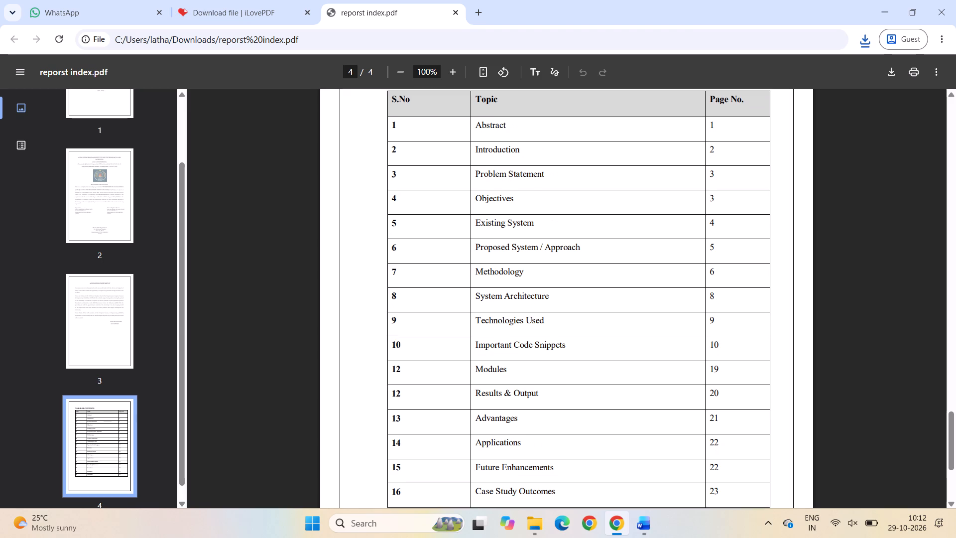
{"action": "scroll", "coordinate": [547, 300], "scroll_direction": "up", "scroll_amount": 5}
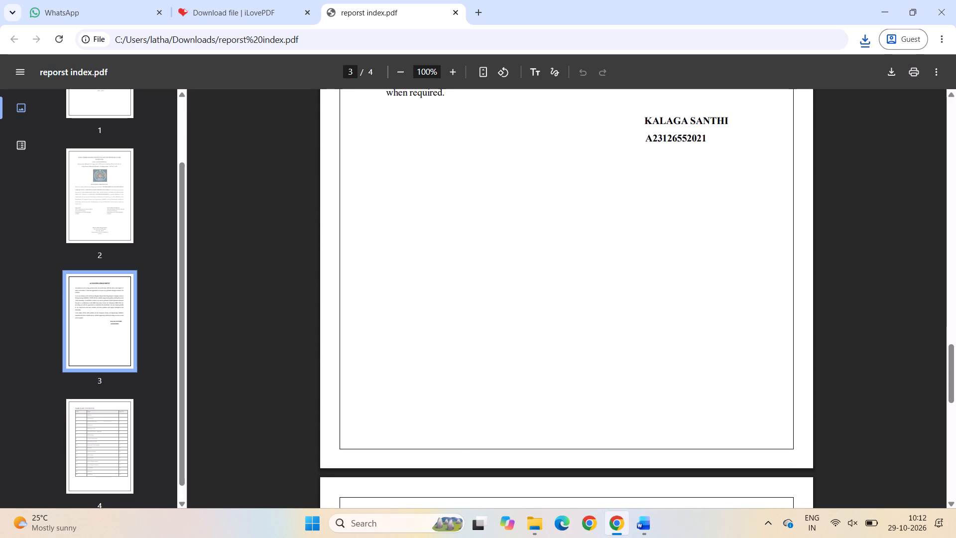
{"action": "scroll", "coordinate": [547, 300], "scroll_direction": "up", "scroll_amount": 7}
{"action": "scroll", "coordinate": [547, 300], "scroll_direction": "down", "scroll_amount": 6}
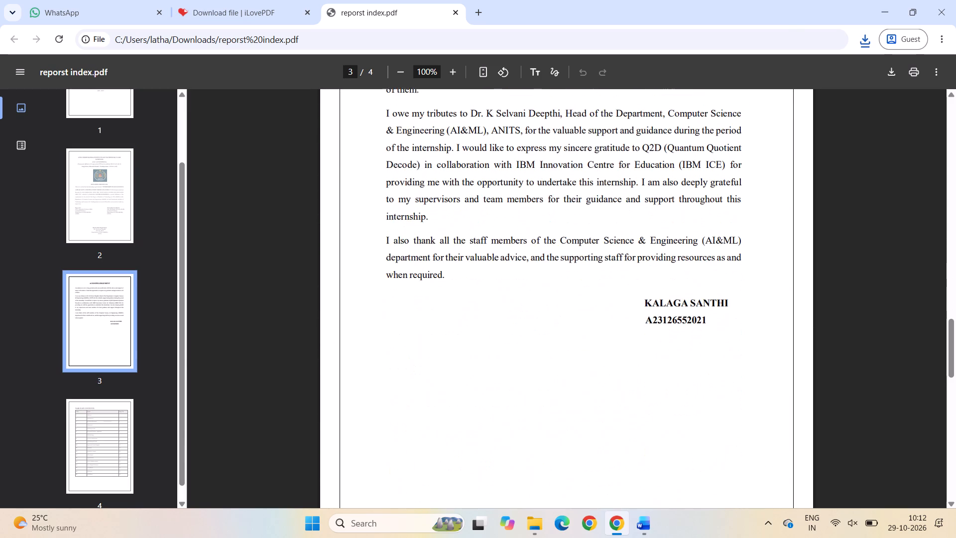
{"action": "scroll", "coordinate": [547, 300], "scroll_direction": "down", "scroll_amount": 7}
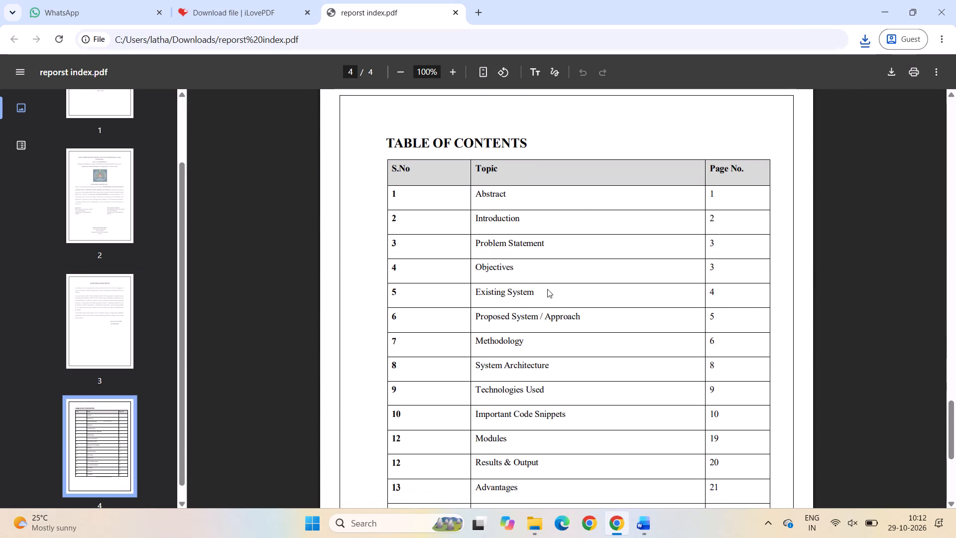
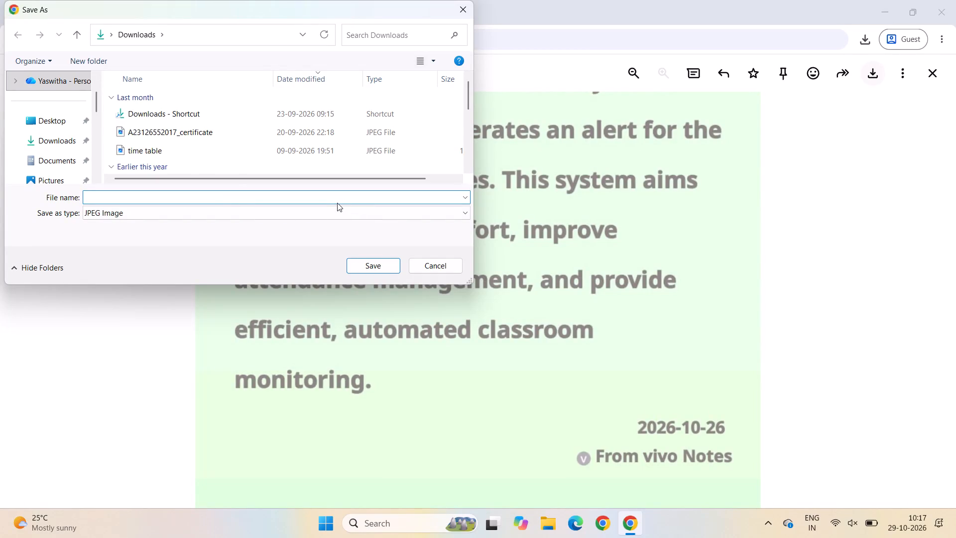
Name the abstract image "abstract" for saving as a JPEG in the Downloads folder.
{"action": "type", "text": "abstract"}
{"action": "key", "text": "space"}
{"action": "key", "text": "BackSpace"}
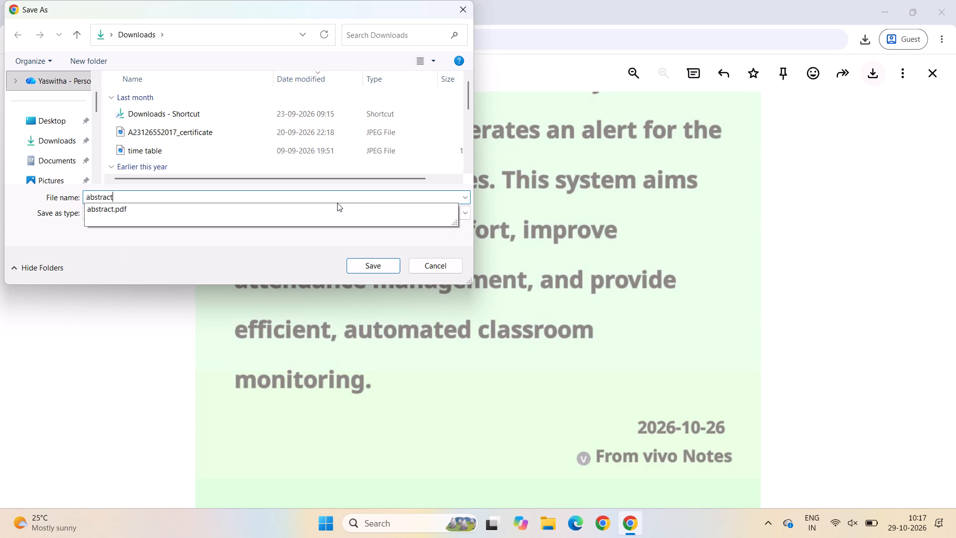
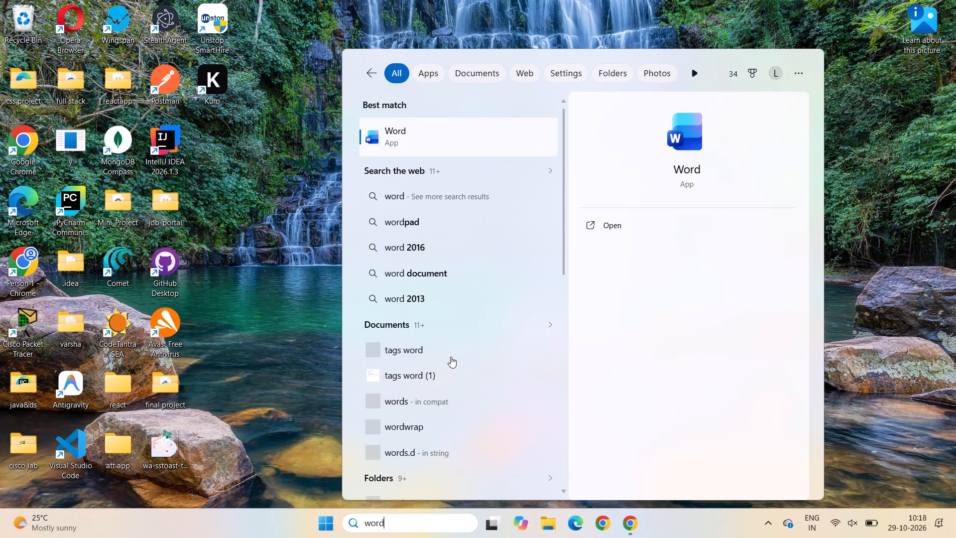
Launch the Word app from the Windows search results for "word".
{"action": "left_click", "coordinate": [620, 224]}
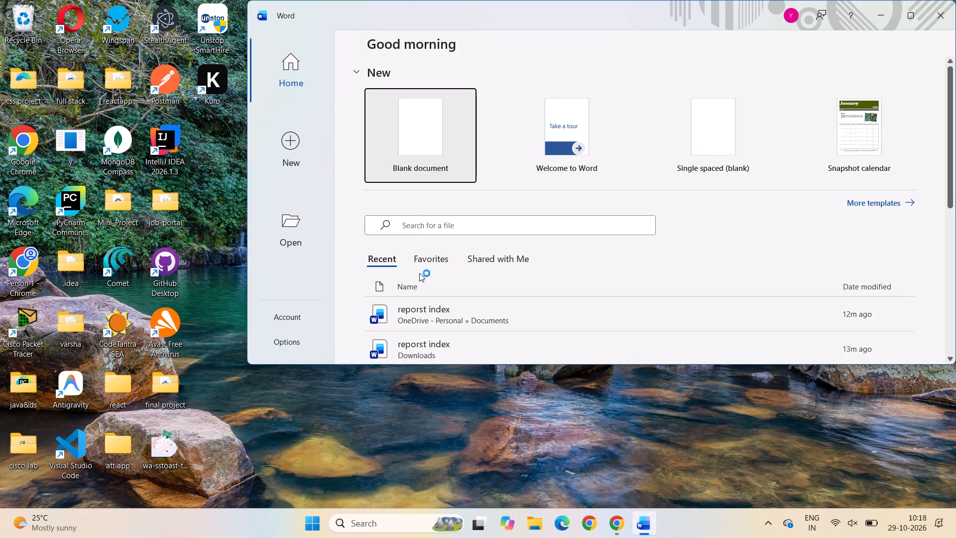
Create a new blank Word document.
{"action": "scroll", "coordinate": [614, 278], "scroll_direction": "up", "scroll_amount": 1}
{"action": "left_click", "coordinate": [411, 125]}
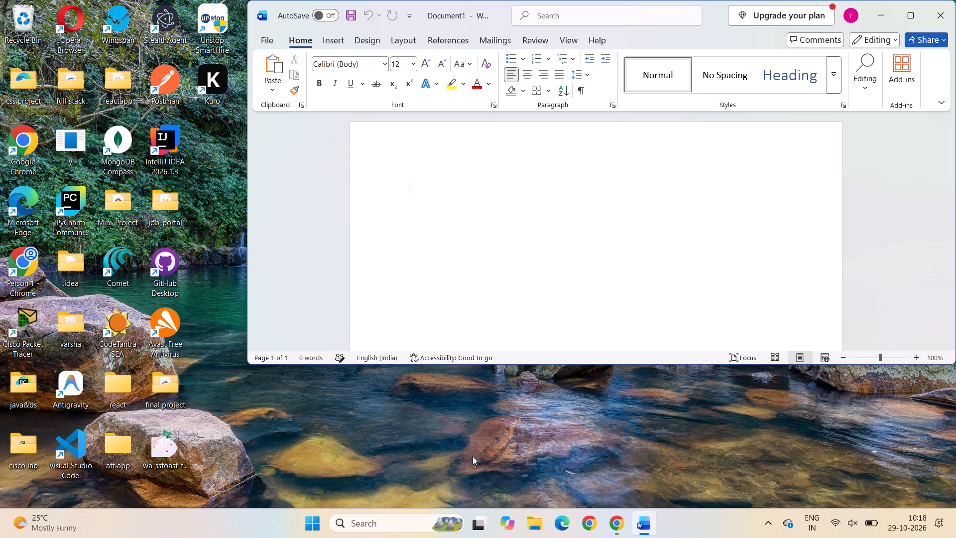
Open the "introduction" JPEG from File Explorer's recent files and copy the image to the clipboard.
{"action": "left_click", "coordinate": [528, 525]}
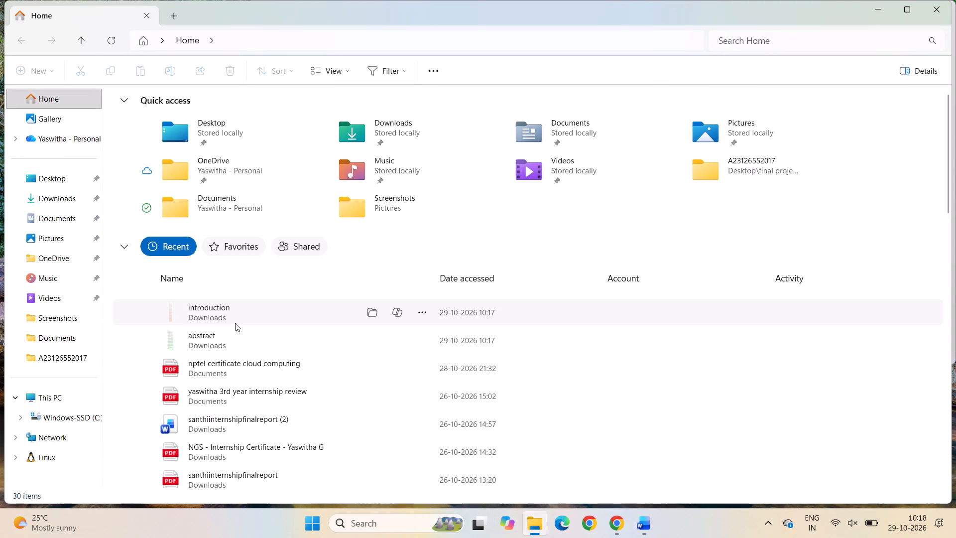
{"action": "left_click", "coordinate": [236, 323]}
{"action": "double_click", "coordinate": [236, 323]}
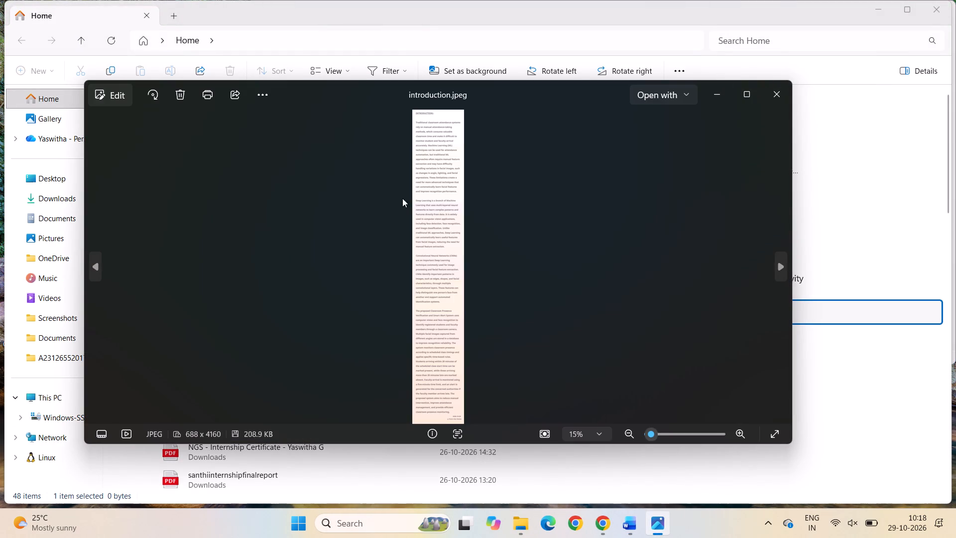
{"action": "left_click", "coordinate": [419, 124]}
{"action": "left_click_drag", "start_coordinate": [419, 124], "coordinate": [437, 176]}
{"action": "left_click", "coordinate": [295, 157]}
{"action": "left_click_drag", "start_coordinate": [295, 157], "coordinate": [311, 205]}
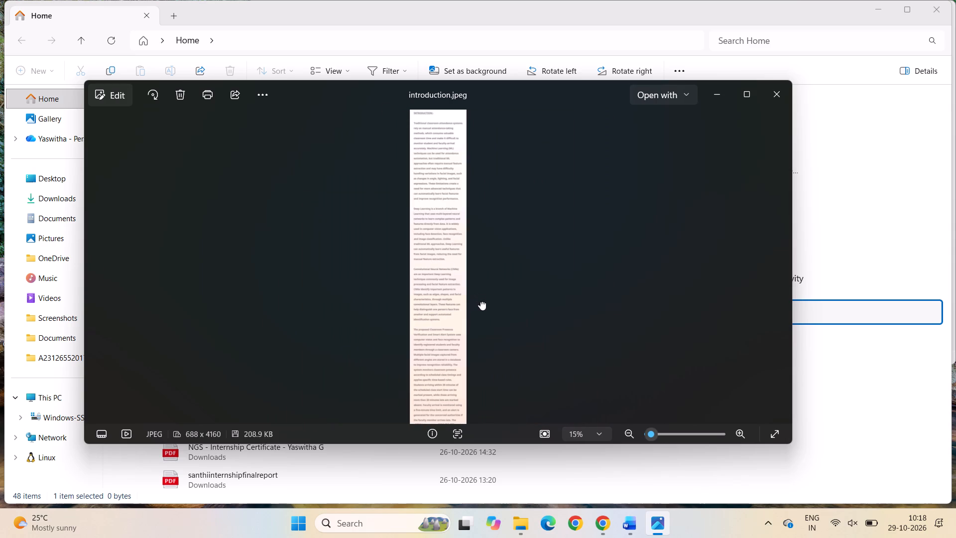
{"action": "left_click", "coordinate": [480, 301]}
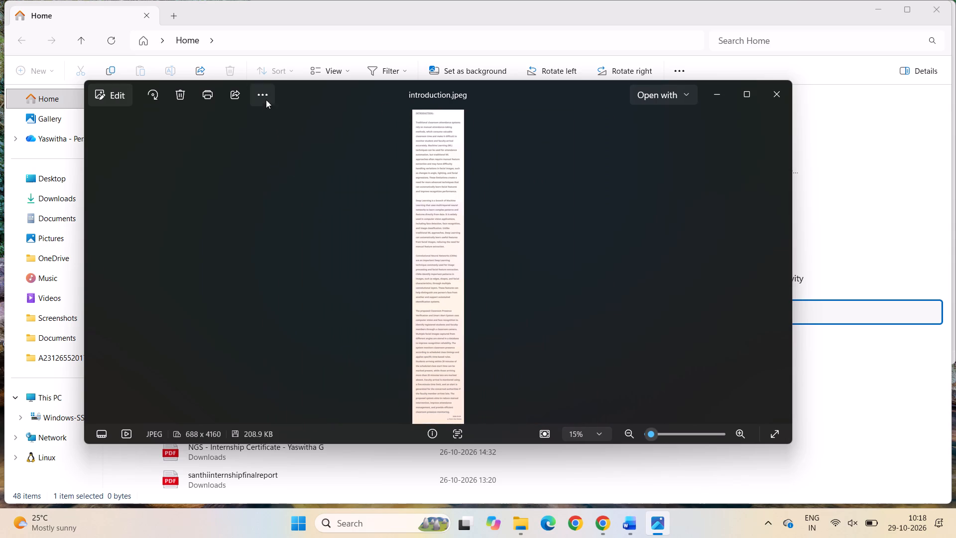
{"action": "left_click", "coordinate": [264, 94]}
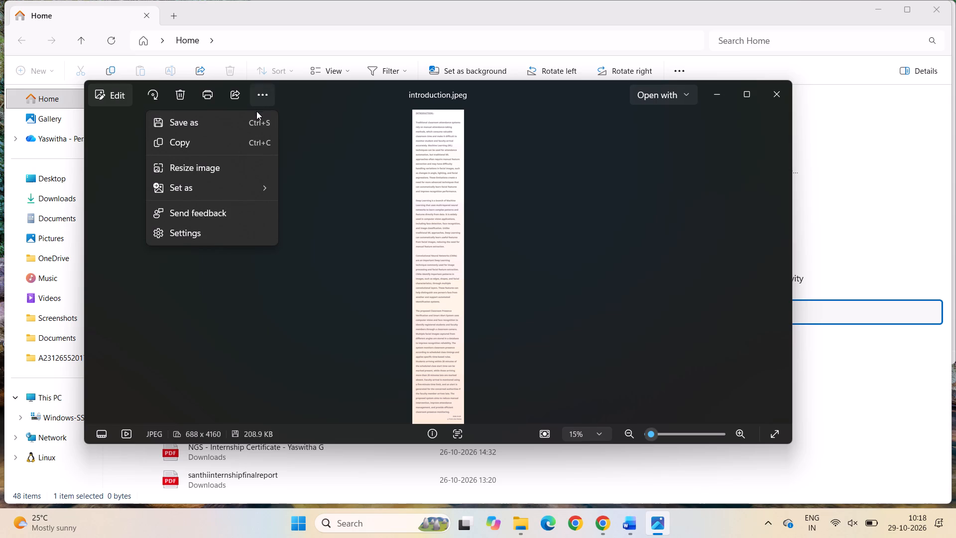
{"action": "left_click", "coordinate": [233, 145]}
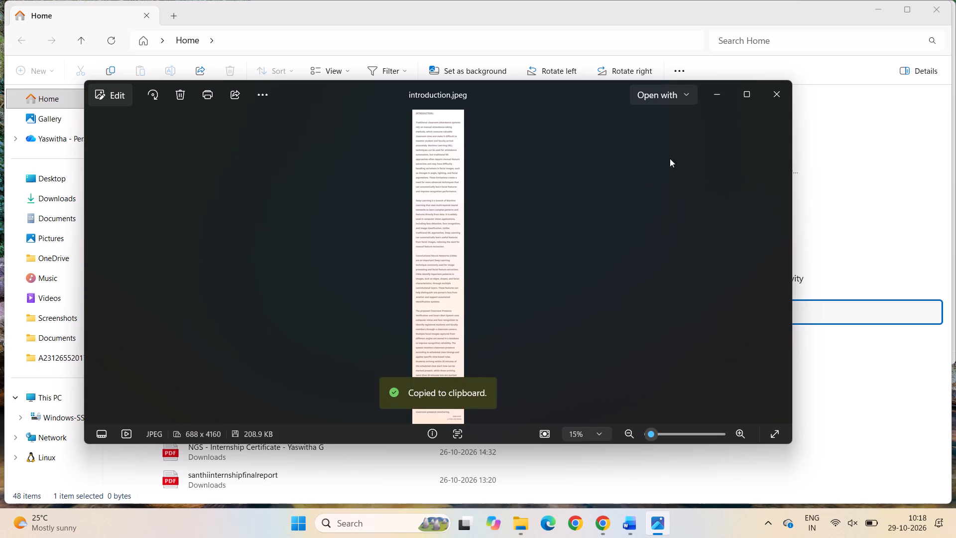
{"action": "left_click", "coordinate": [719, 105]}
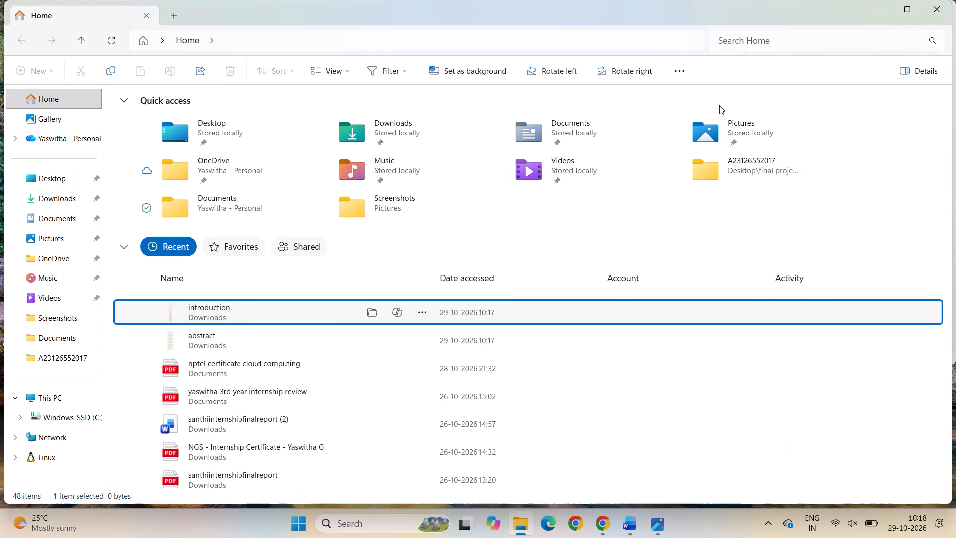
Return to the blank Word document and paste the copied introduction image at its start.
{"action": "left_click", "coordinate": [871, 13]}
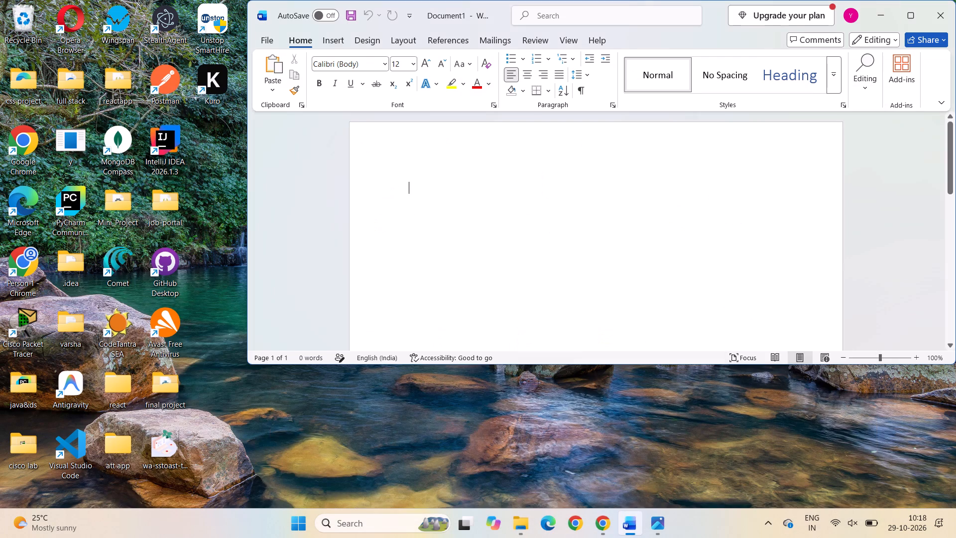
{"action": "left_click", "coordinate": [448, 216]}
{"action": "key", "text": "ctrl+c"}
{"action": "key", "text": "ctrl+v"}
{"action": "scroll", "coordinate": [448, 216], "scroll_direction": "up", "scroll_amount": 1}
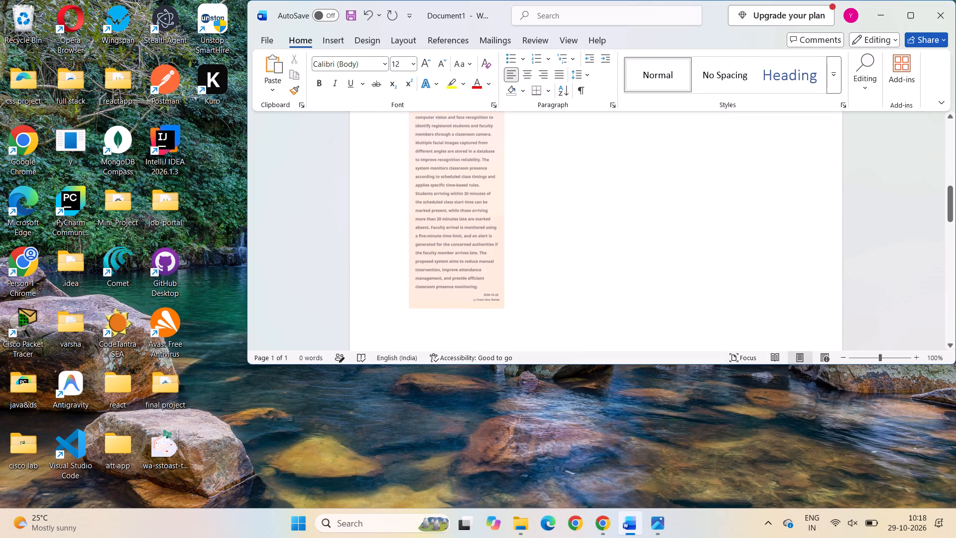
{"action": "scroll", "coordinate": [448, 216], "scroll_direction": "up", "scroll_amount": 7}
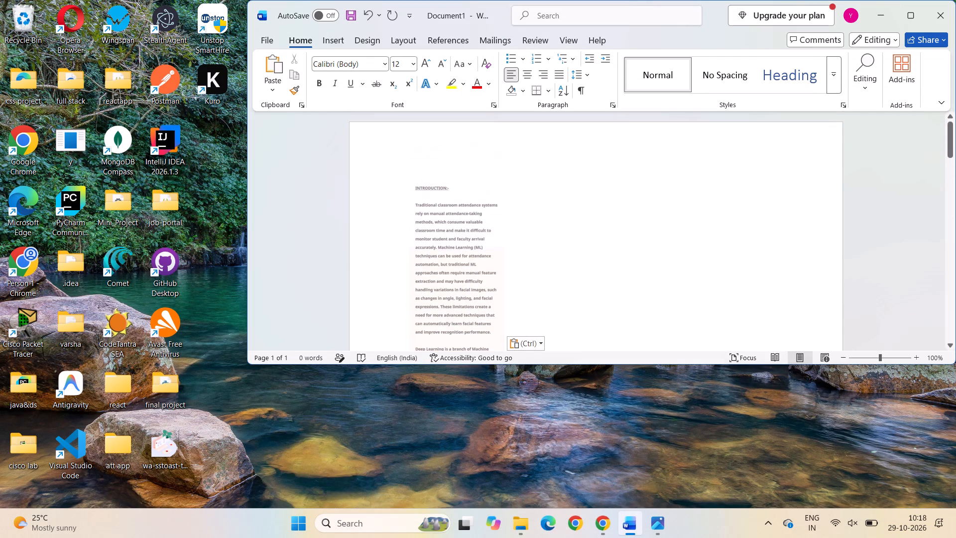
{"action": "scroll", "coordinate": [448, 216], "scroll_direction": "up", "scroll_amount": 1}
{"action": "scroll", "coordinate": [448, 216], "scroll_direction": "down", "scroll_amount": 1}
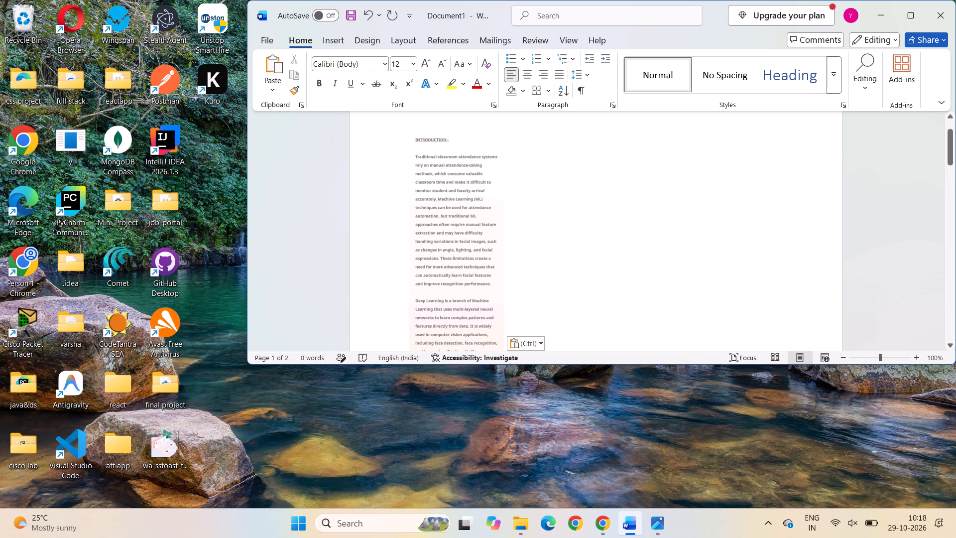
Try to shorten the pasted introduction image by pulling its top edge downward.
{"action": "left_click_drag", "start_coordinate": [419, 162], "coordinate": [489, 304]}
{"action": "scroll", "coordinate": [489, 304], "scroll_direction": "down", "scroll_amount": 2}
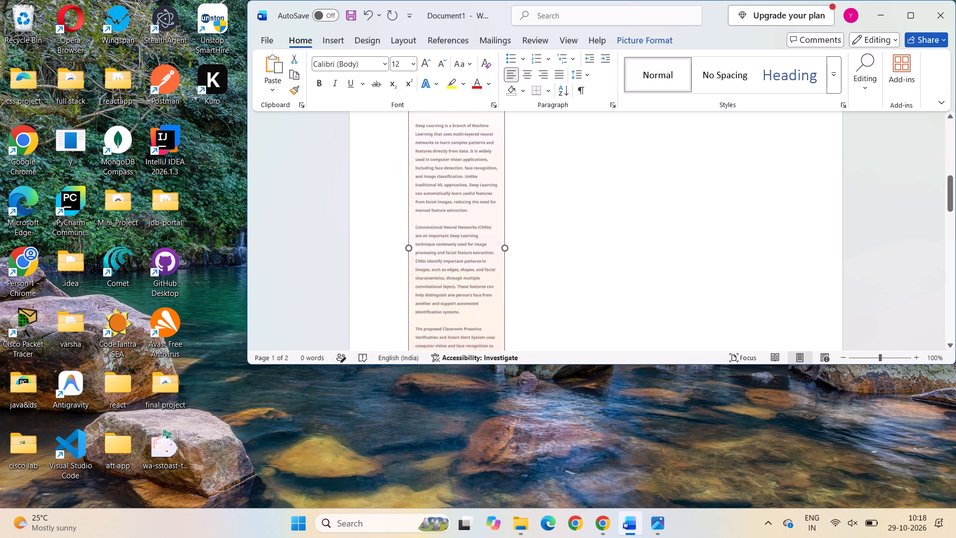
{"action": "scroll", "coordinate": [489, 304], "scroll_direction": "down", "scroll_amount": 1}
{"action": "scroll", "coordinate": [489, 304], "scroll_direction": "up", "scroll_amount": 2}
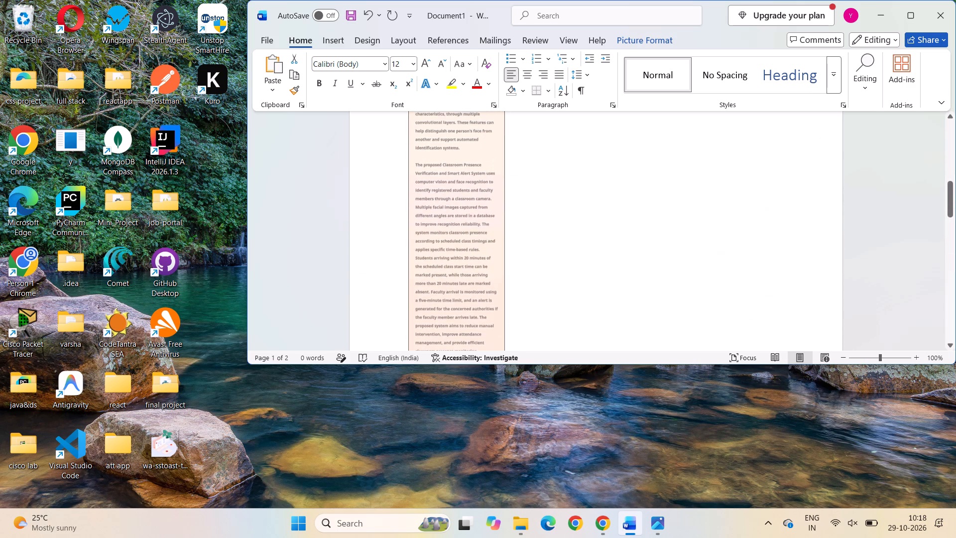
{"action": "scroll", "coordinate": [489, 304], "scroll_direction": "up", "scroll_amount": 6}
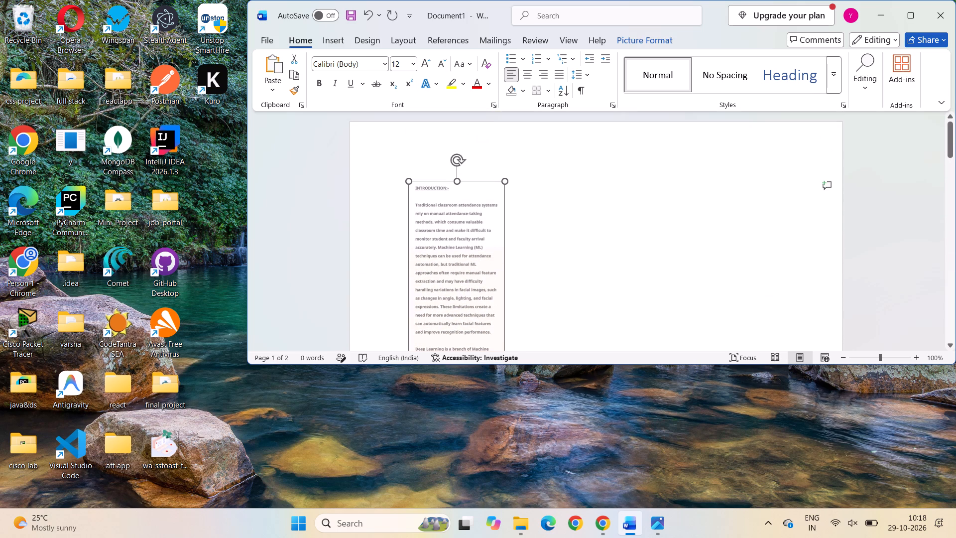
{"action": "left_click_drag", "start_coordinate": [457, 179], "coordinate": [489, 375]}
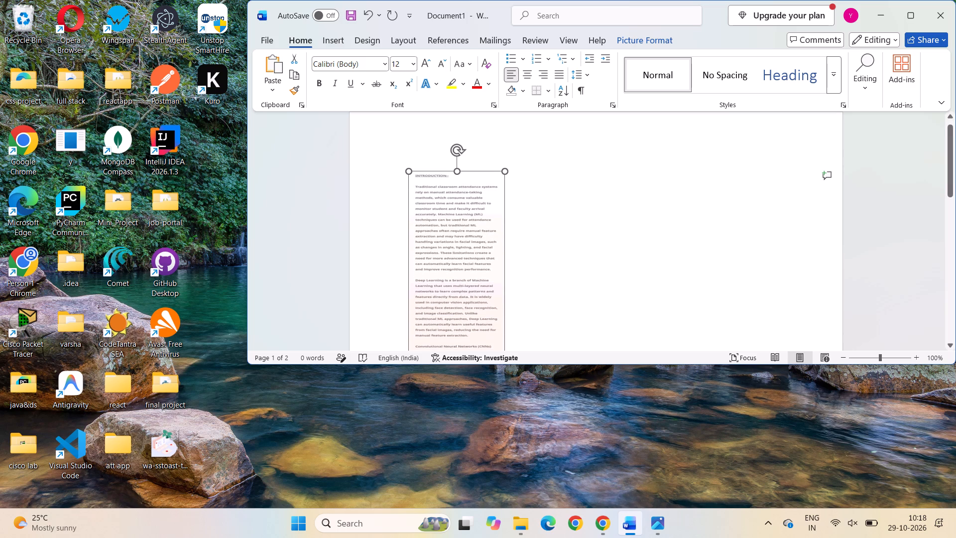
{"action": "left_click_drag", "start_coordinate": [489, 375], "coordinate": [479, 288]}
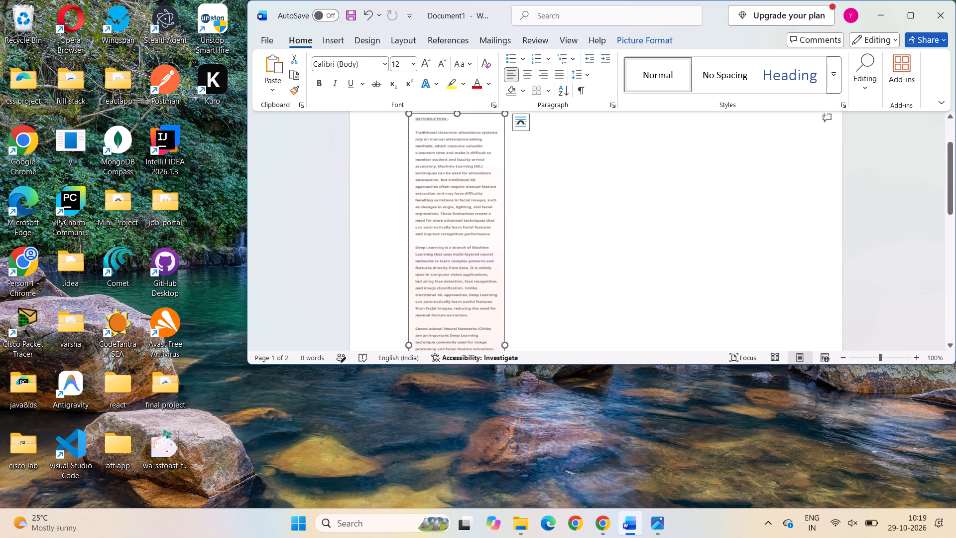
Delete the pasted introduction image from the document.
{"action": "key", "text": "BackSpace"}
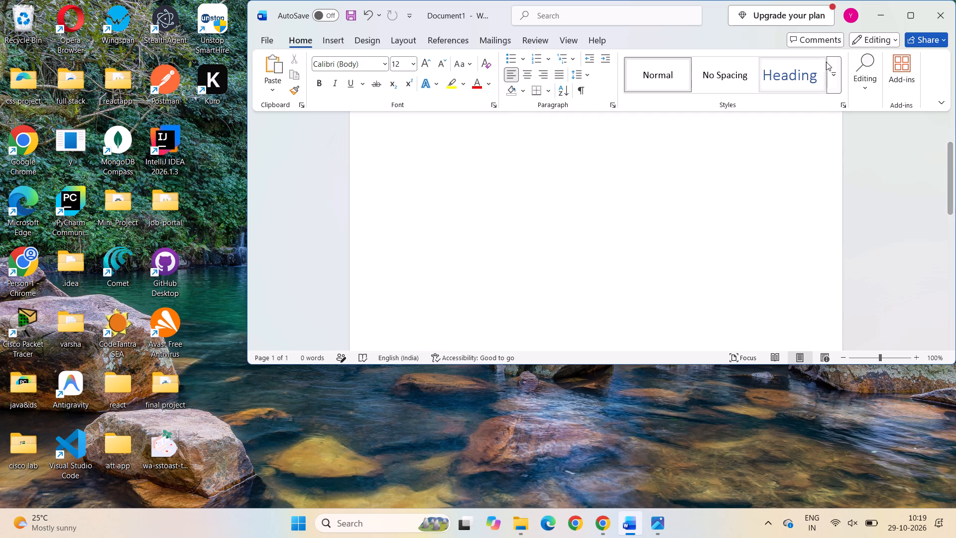
Minimise the Word document and close the introduction.jpeg image viewer.
{"action": "left_click", "coordinate": [873, 19]}
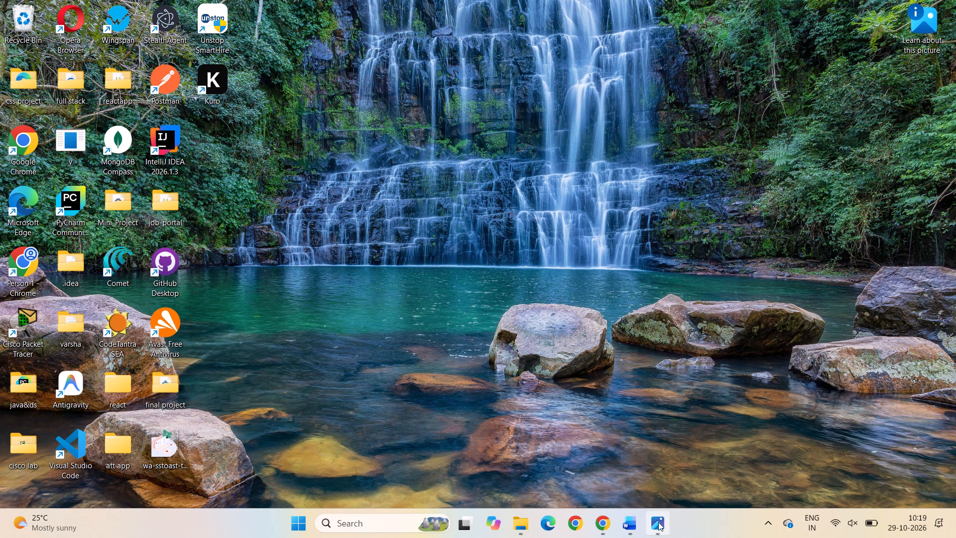
{"action": "left_click", "coordinate": [711, 416]}
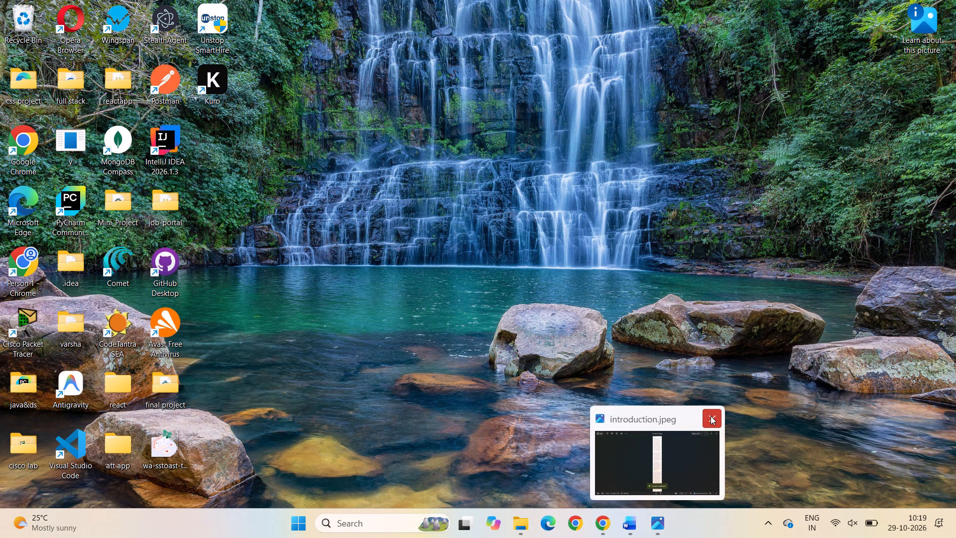